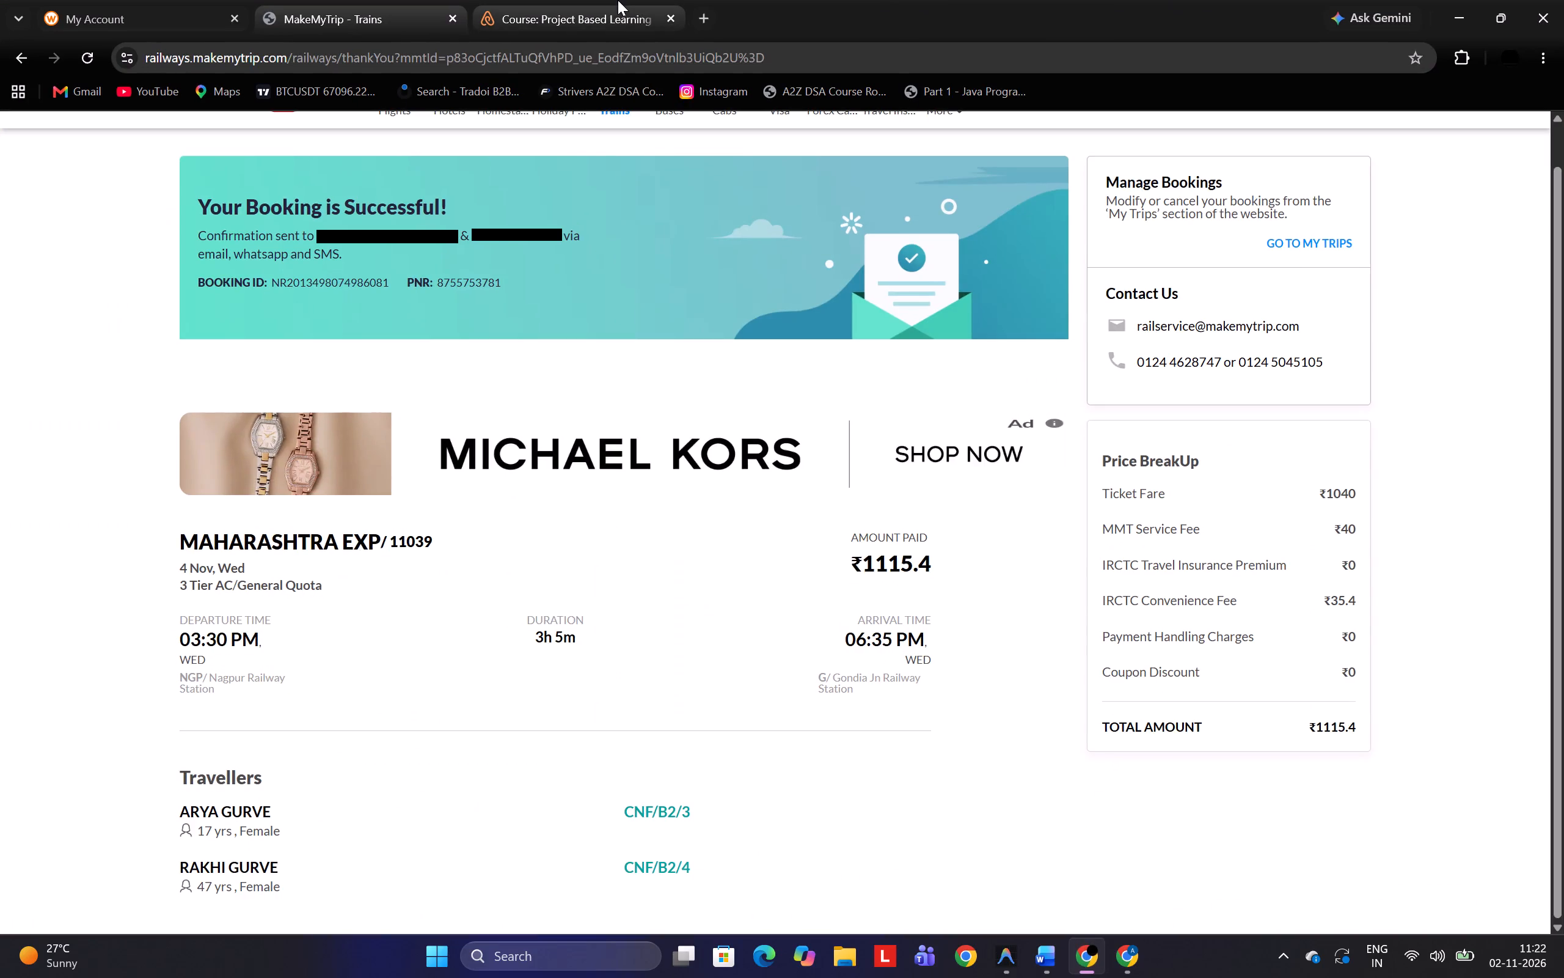
Close the browser window showing the train booking and switch to RetinaLens_AI_BTech_PBL_Report.docx in Word.
{"action": "left_click", "coordinate": [618, 0]}
{"action": "left_click_drag", "start_coordinate": [307, 0], "coordinate": [161, 0]}
{"action": "left_click", "coordinate": [161, 0]}
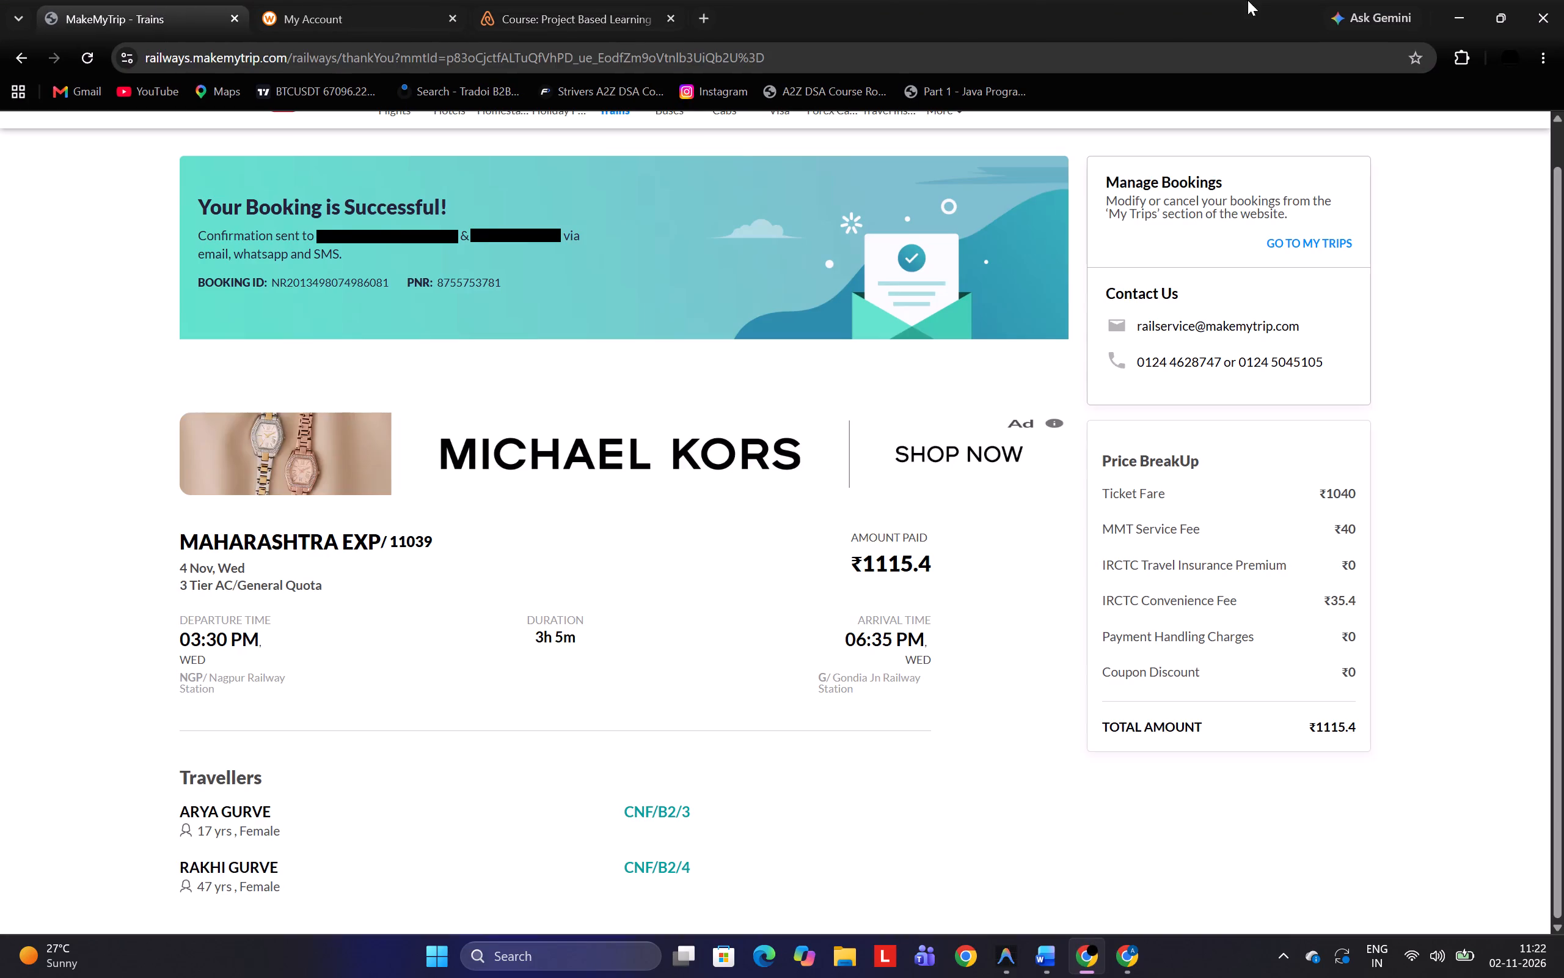
{"action": "left_click", "coordinate": [1563, 0]}
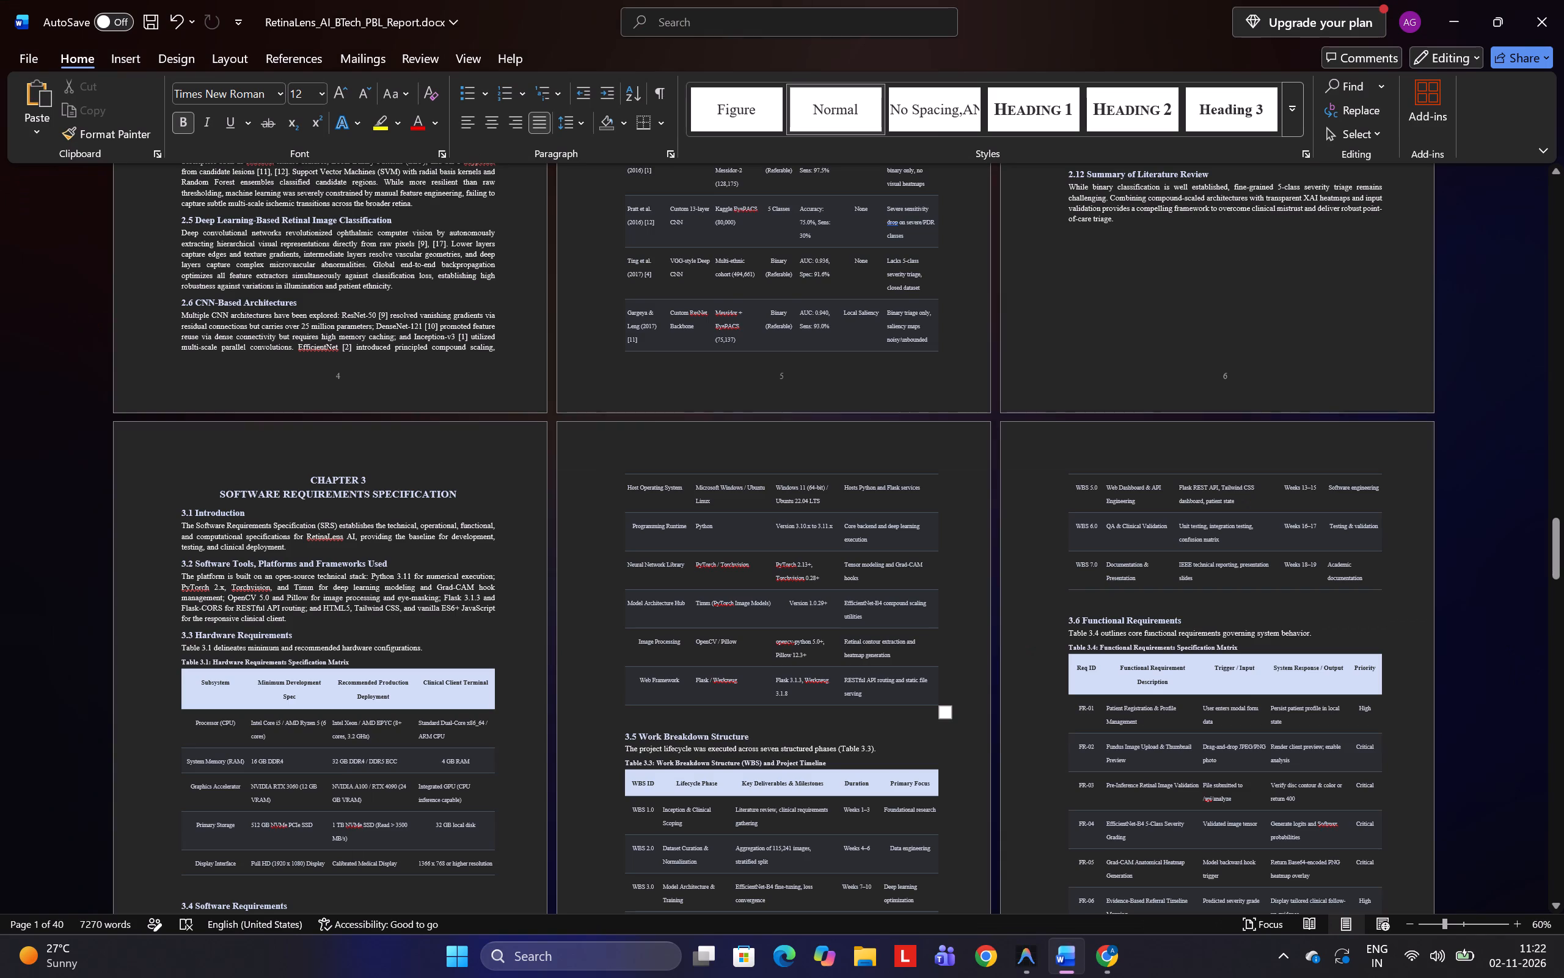
Look over the report's appendices, cover, certificate, declaration and acknowledgement pages to check their layout.
{"action": "scroll", "coordinate": [907, 763], "scroll_direction": "down", "scroll_amount": 20}
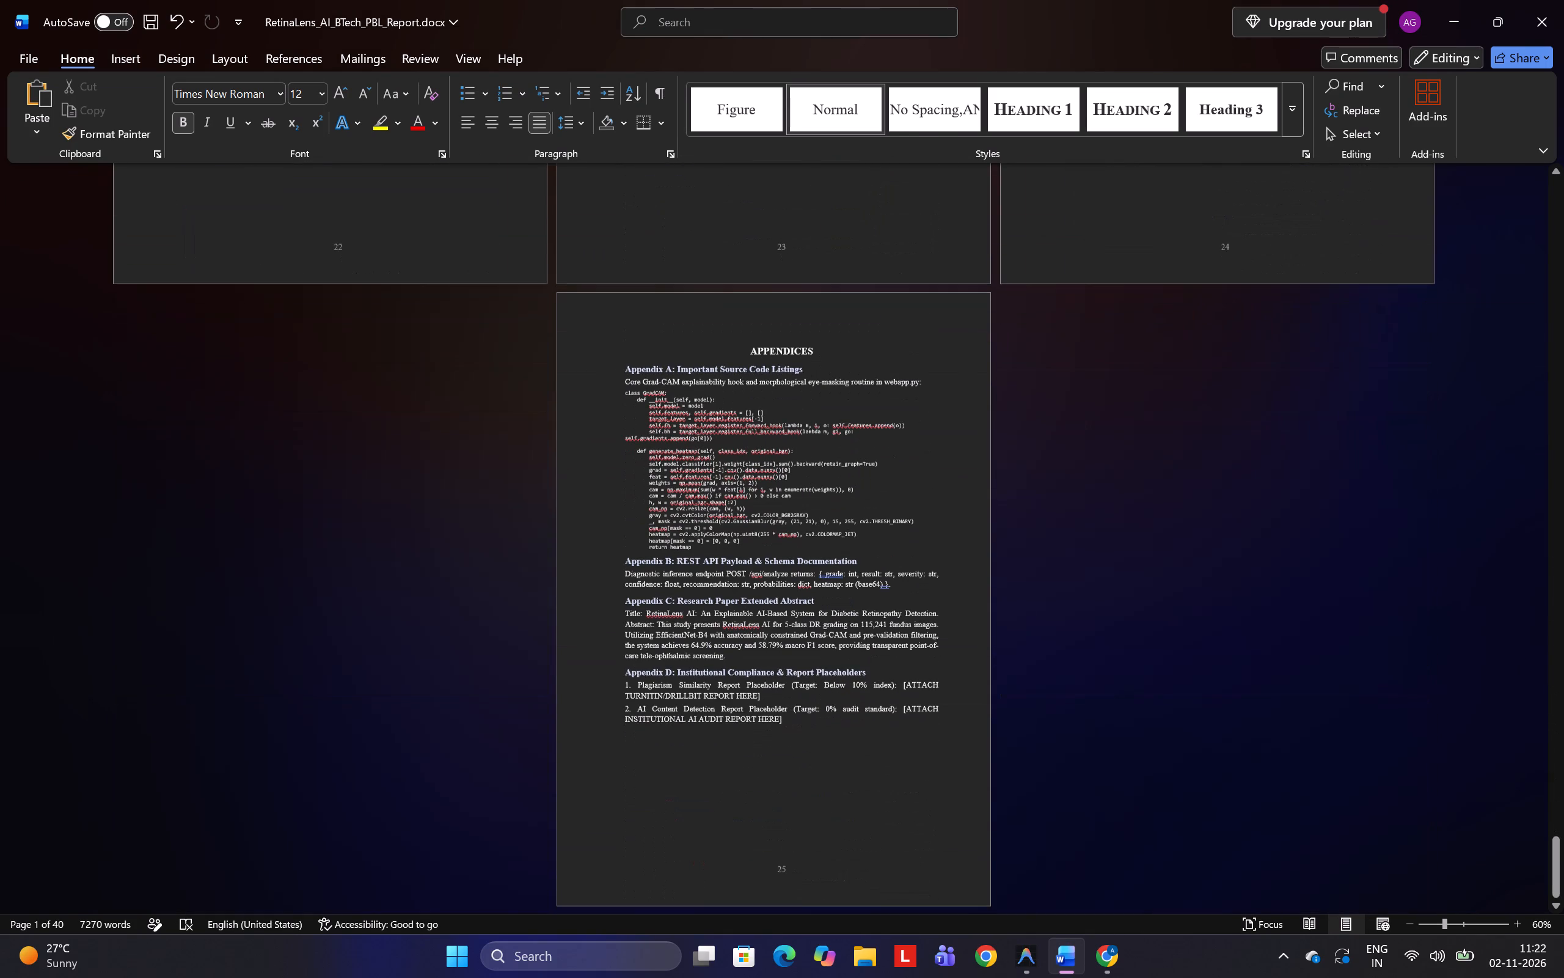
{"action": "scroll", "coordinate": [907, 763], "scroll_direction": "up", "scroll_amount": 4, "text": "ctrl"}
{"action": "scroll", "coordinate": [907, 763], "scroll_direction": "up", "scroll_amount": 11}
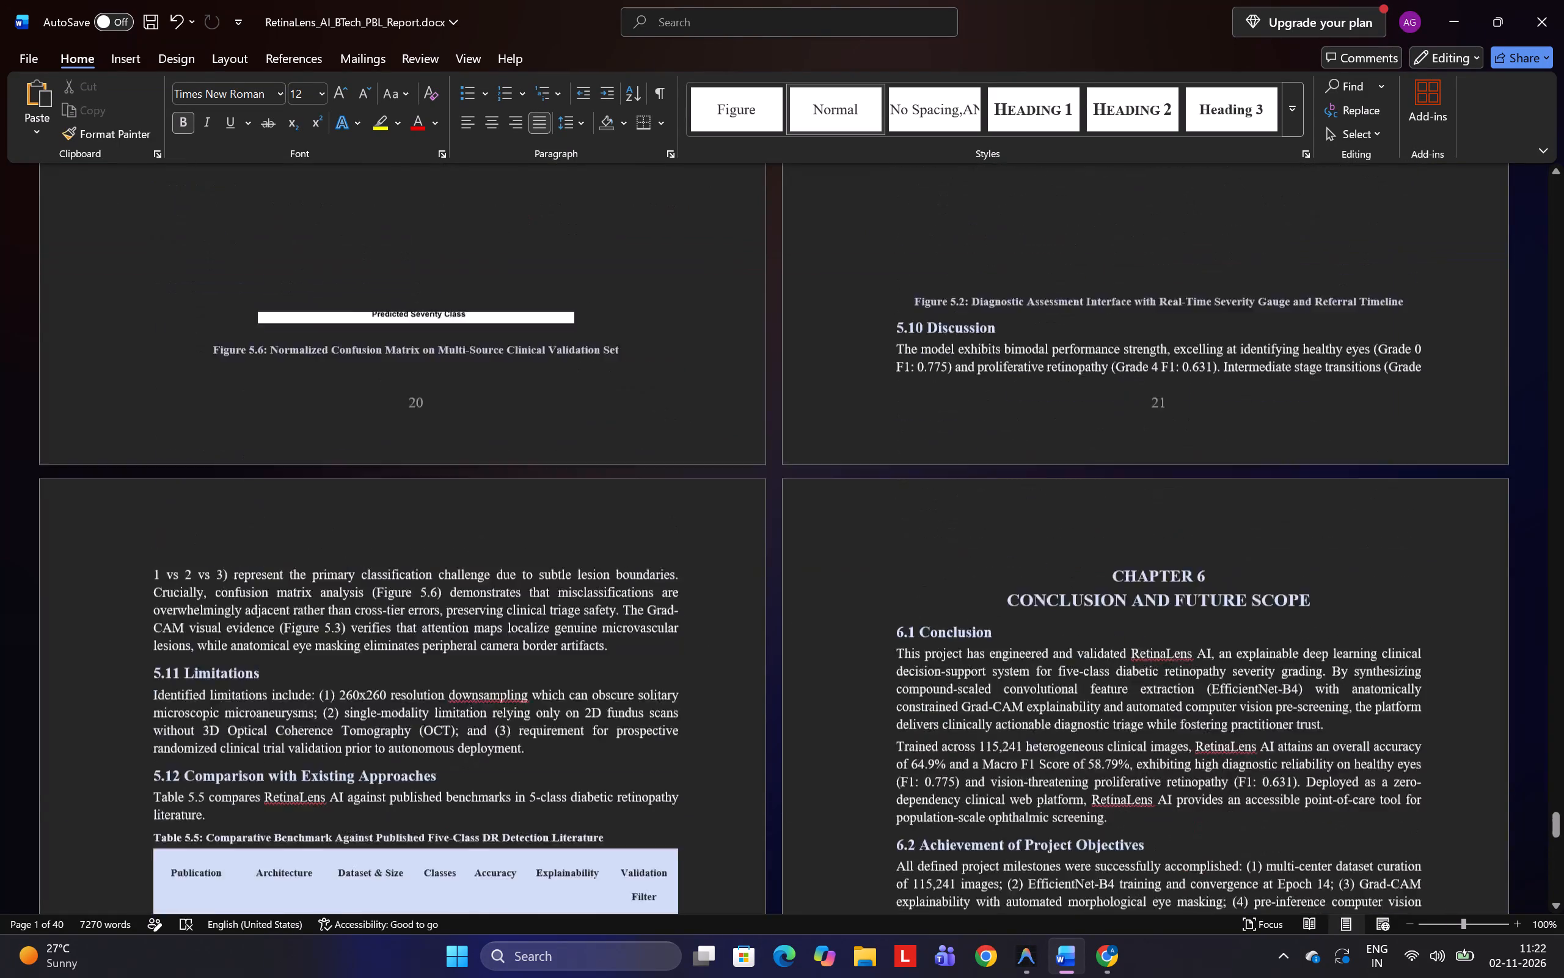
{"action": "scroll", "coordinate": [907, 763], "scroll_direction": "up", "scroll_amount": 20}
{"action": "scroll", "coordinate": [907, 763], "scroll_direction": "up", "scroll_amount": 15}
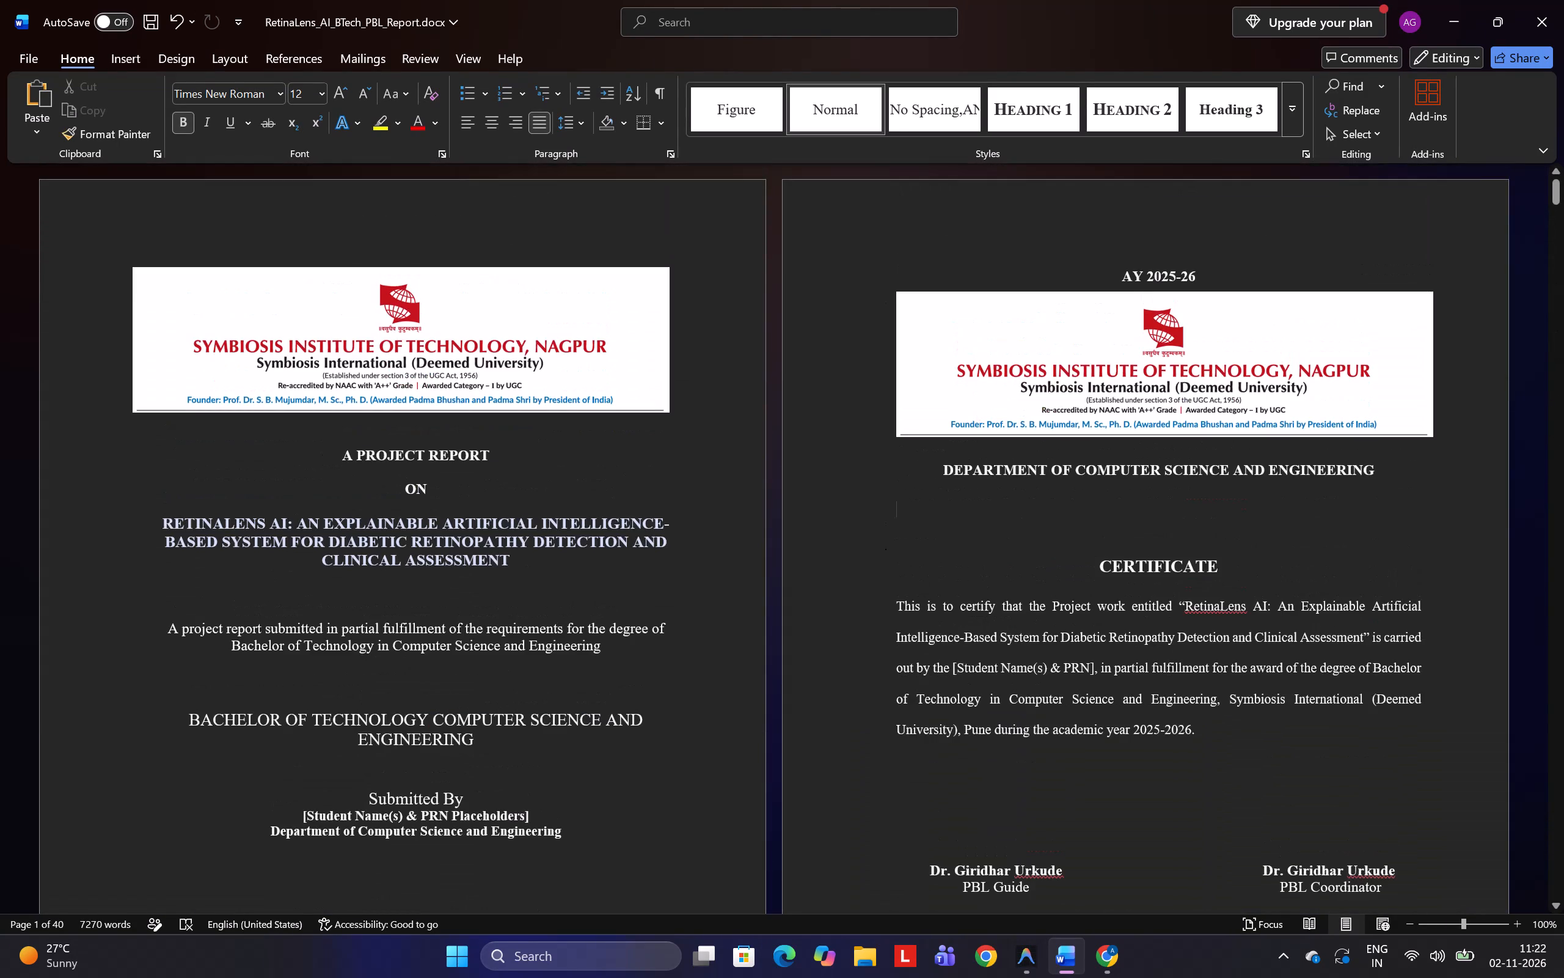
{"action": "scroll", "coordinate": [907, 763], "scroll_direction": "down", "scroll_amount": 6}
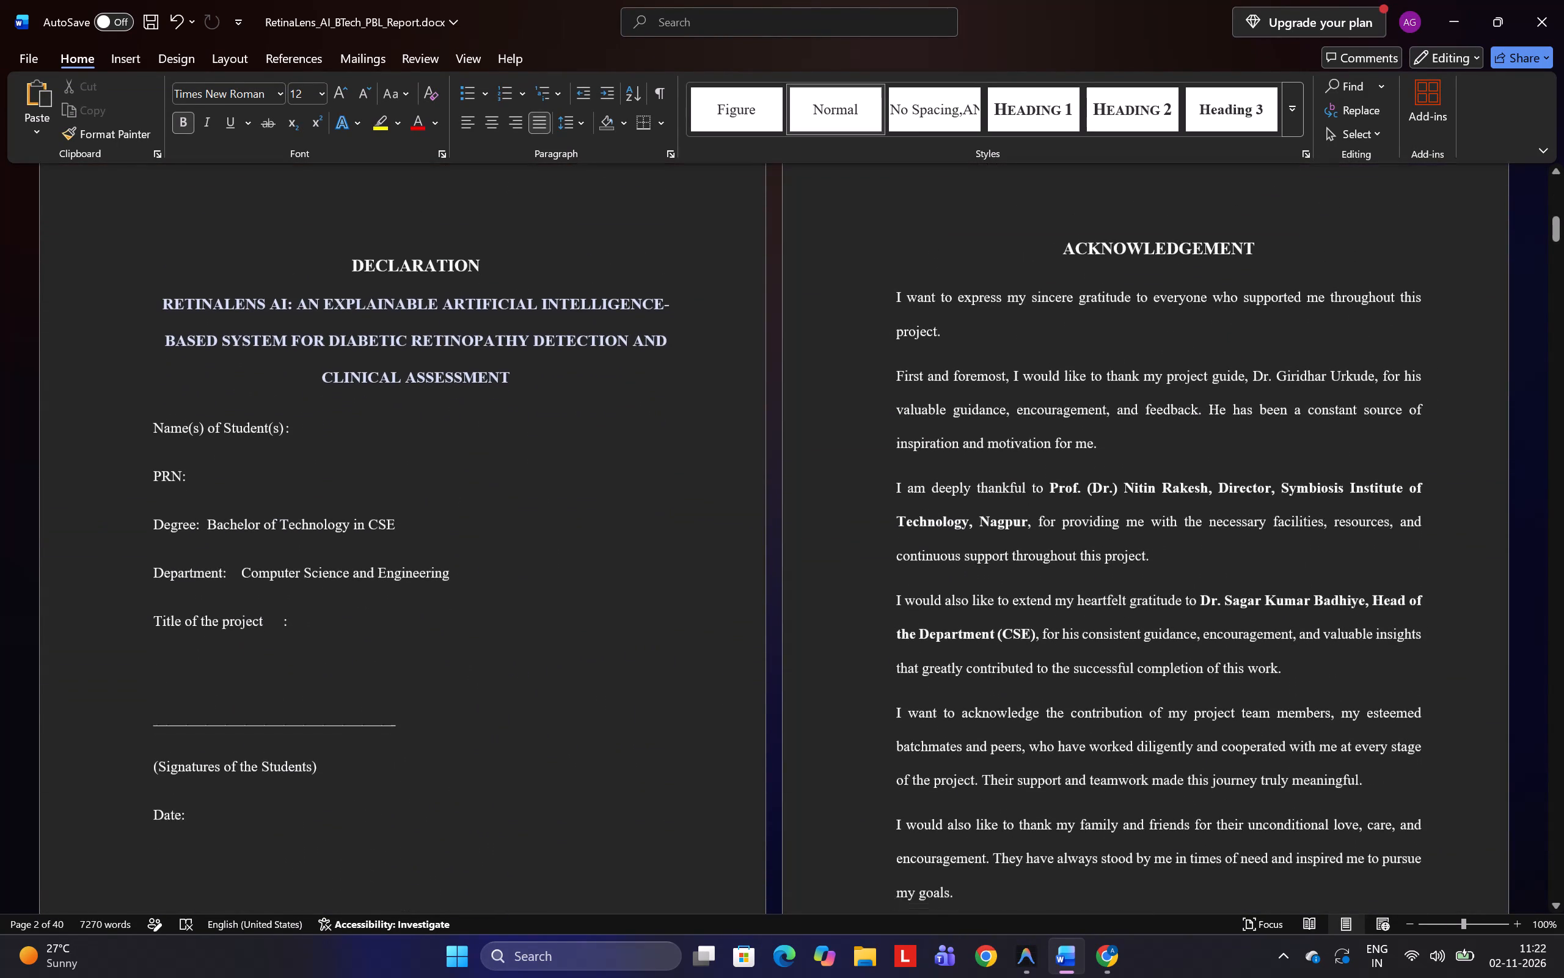
{"action": "scroll", "coordinate": [907, 763], "scroll_direction": "down", "scroll_amount": 1}
{"action": "scroll", "coordinate": [527, 579], "scroll_direction": "up", "scroll_amount": 1}
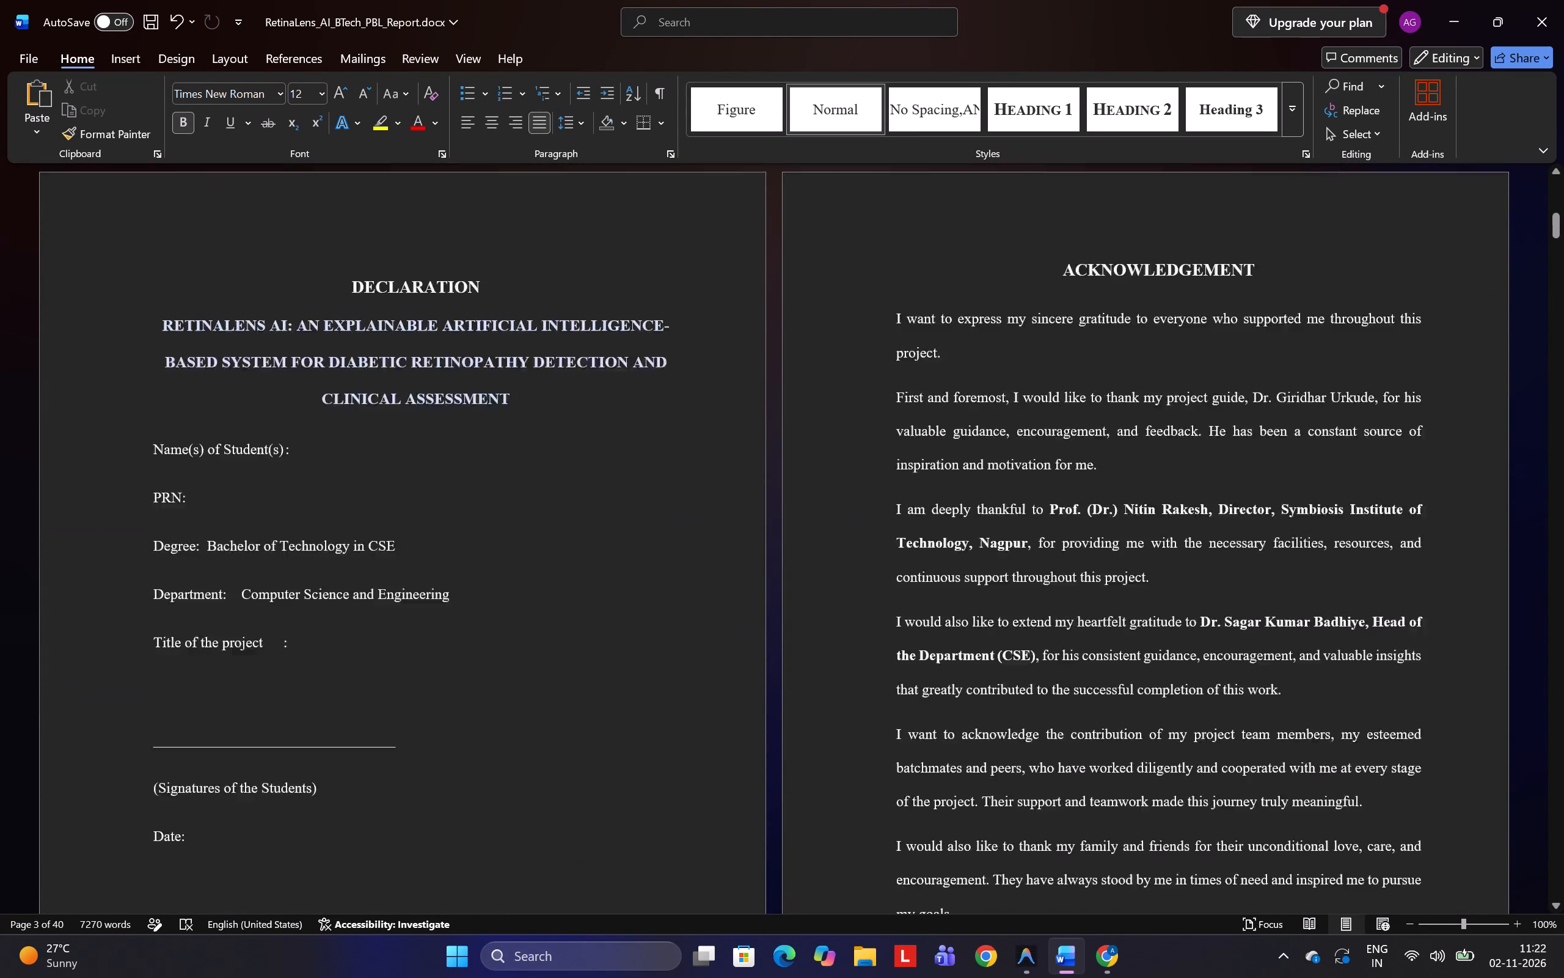
Delete the blank line above the DECLARATION heading.
{"action": "scroll", "coordinate": [527, 579], "scroll_direction": "up", "scroll_amount": 1}
{"action": "left_click", "coordinate": [354, 416]}
{"action": "key", "text": "BackSpace"}
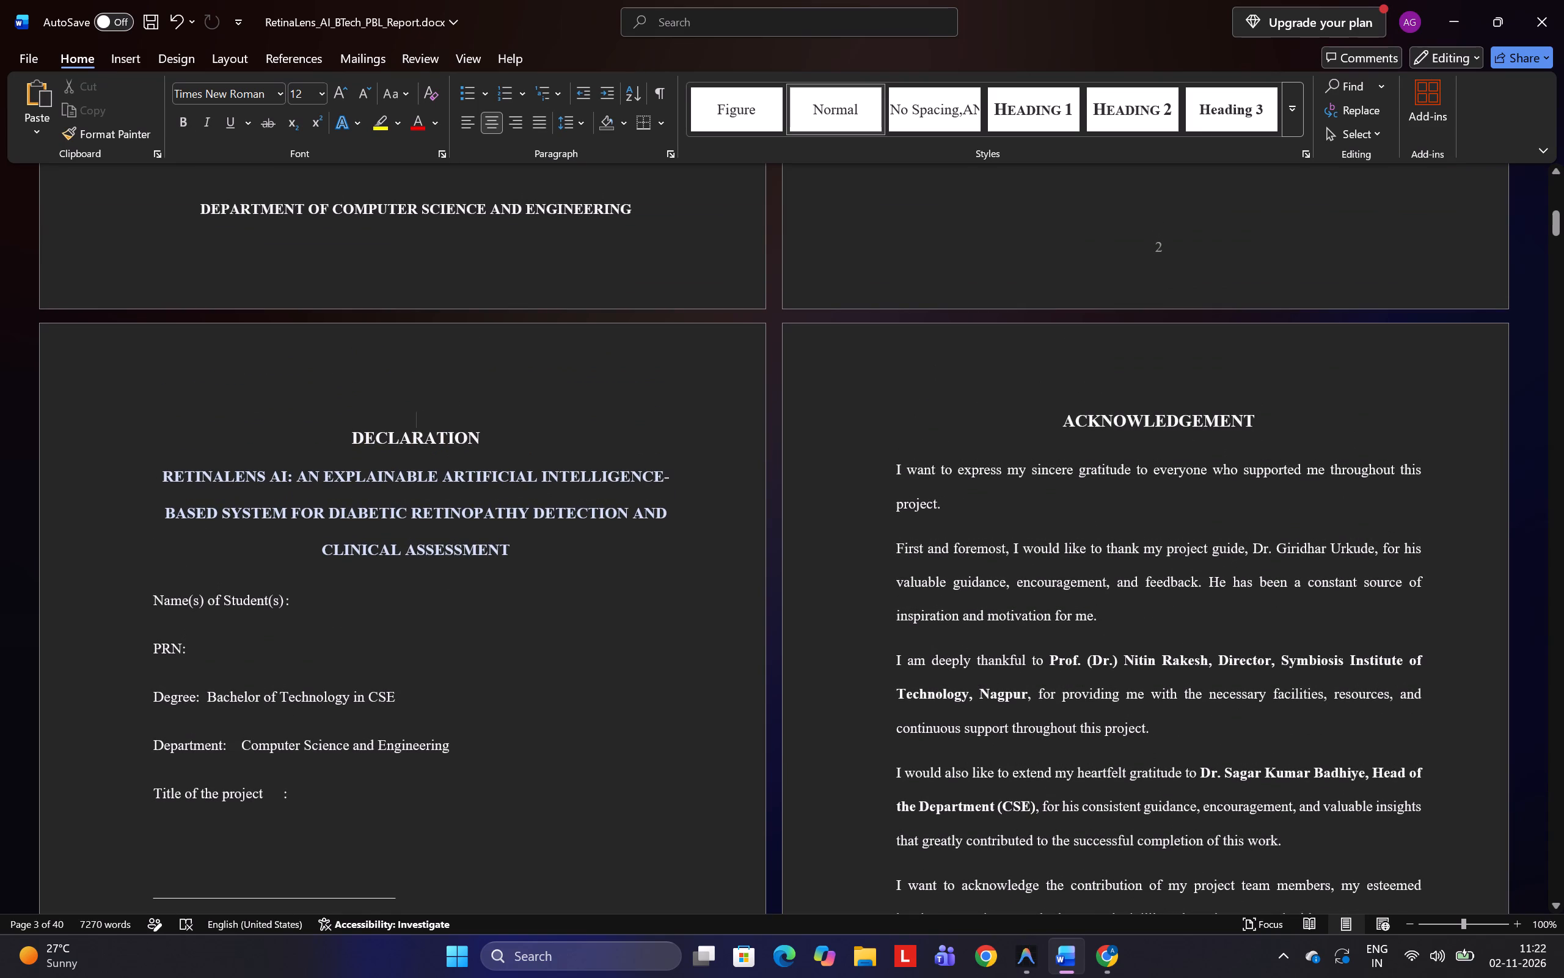
{"action": "key", "text": "BackSpace"}
Examine the layout of the pages from the Declaration through the Abstract to the Table of Contents.
{"action": "scroll", "coordinate": [354, 416], "scroll_direction": "down", "scroll_amount": 3}
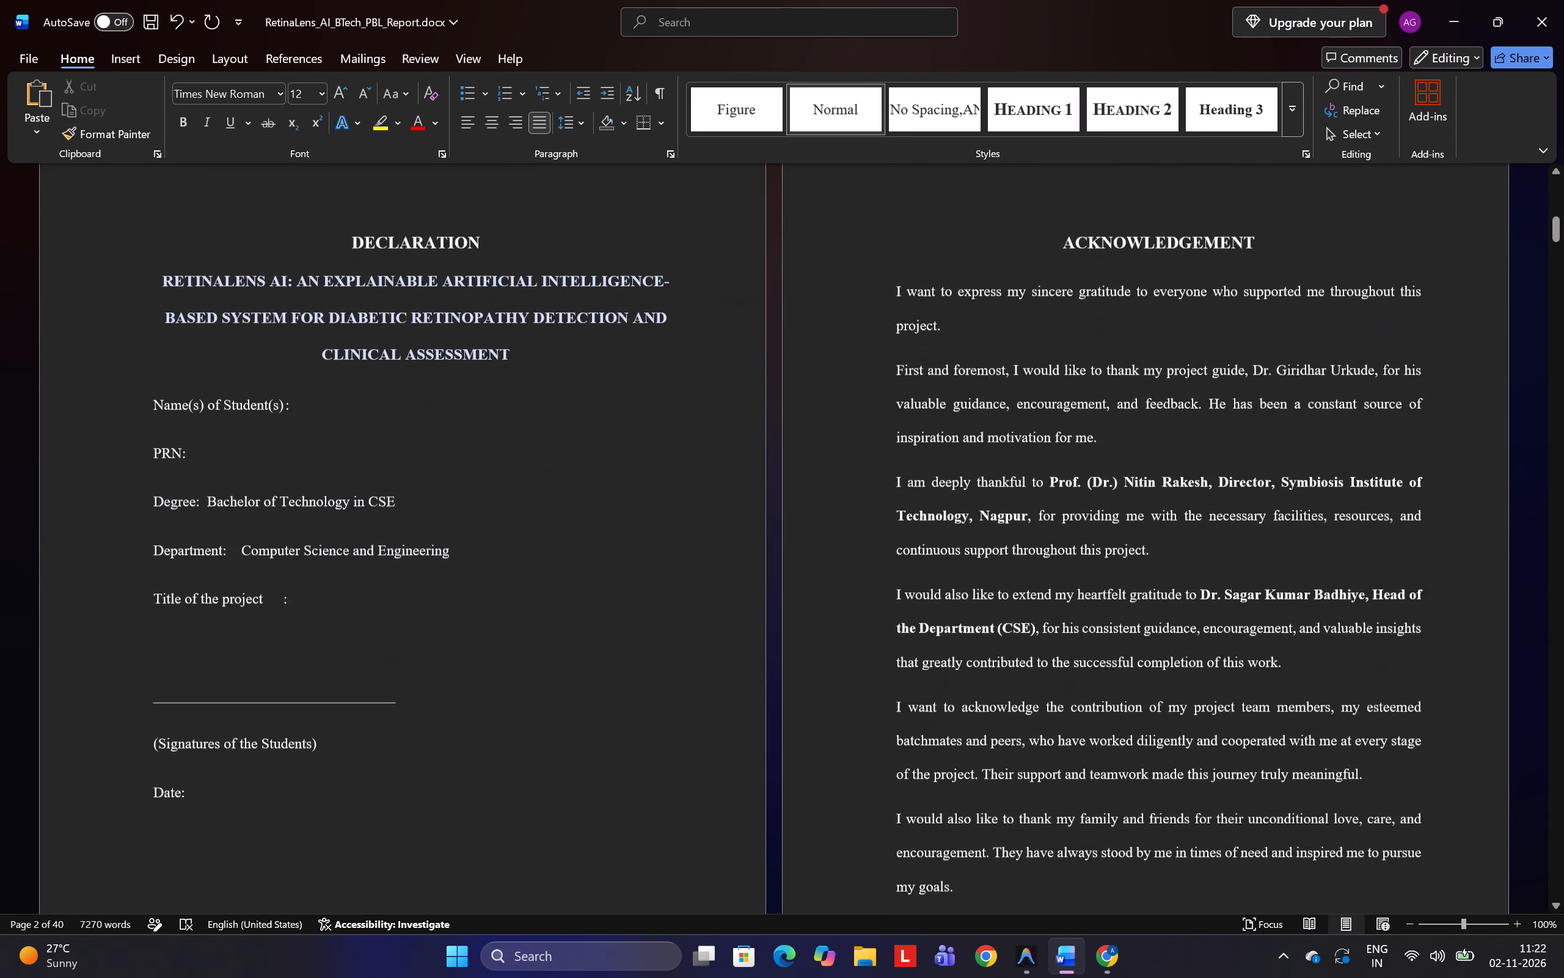
{"action": "scroll", "coordinate": [354, 416], "scroll_direction": "down", "scroll_amount": 5}
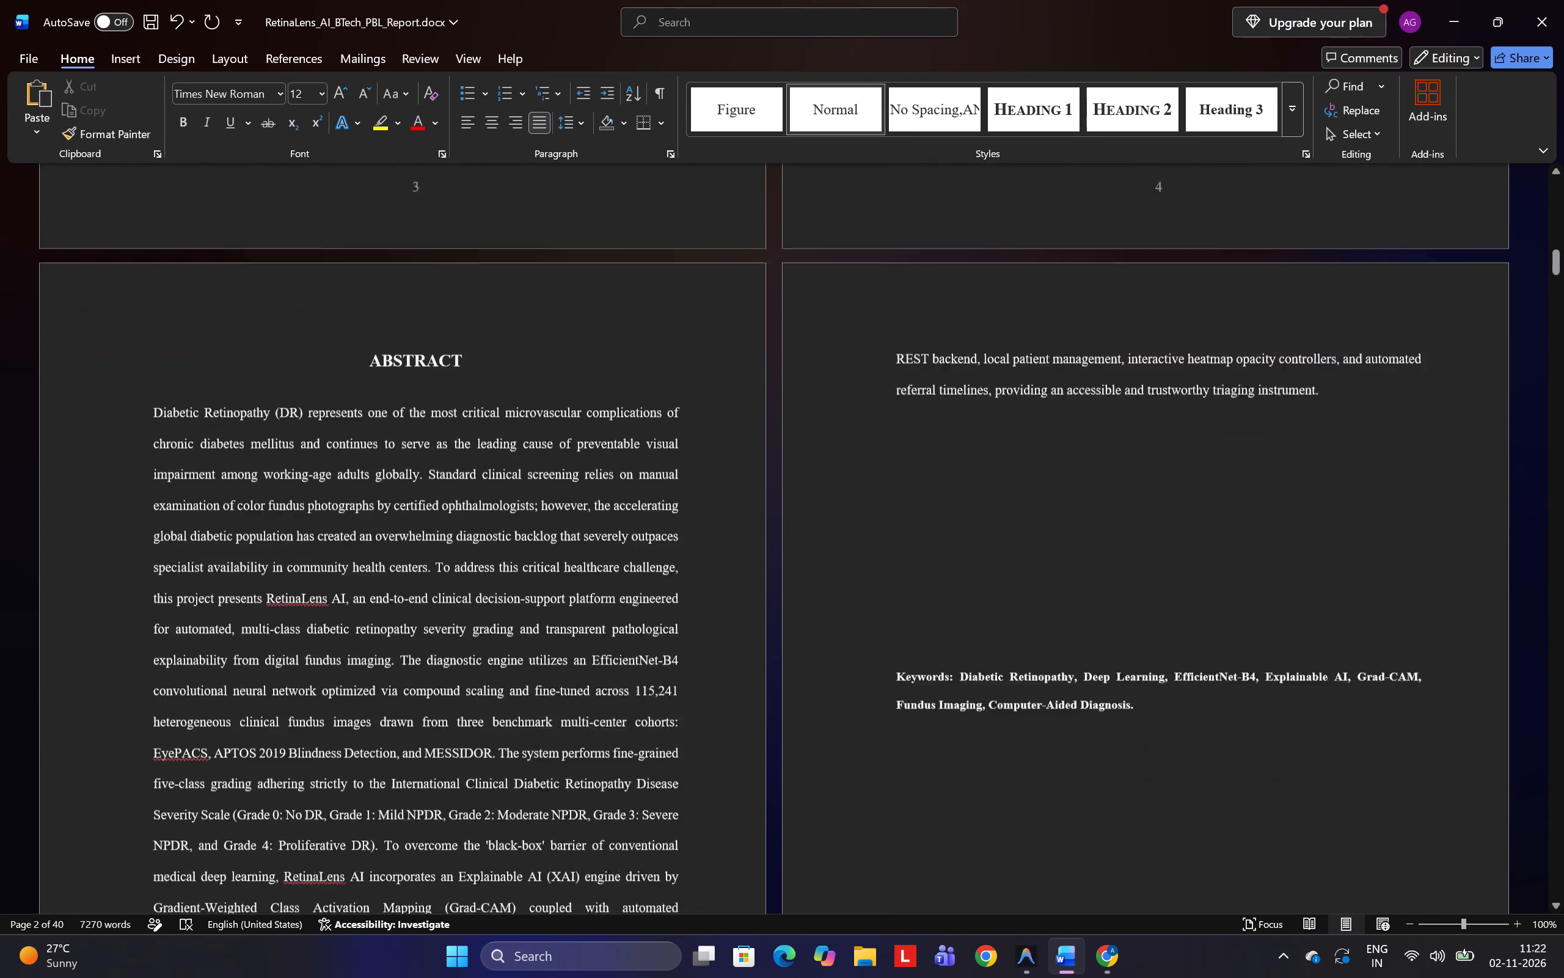
{"action": "scroll", "coordinate": [354, 416], "scroll_direction": "down", "scroll_amount": 2}
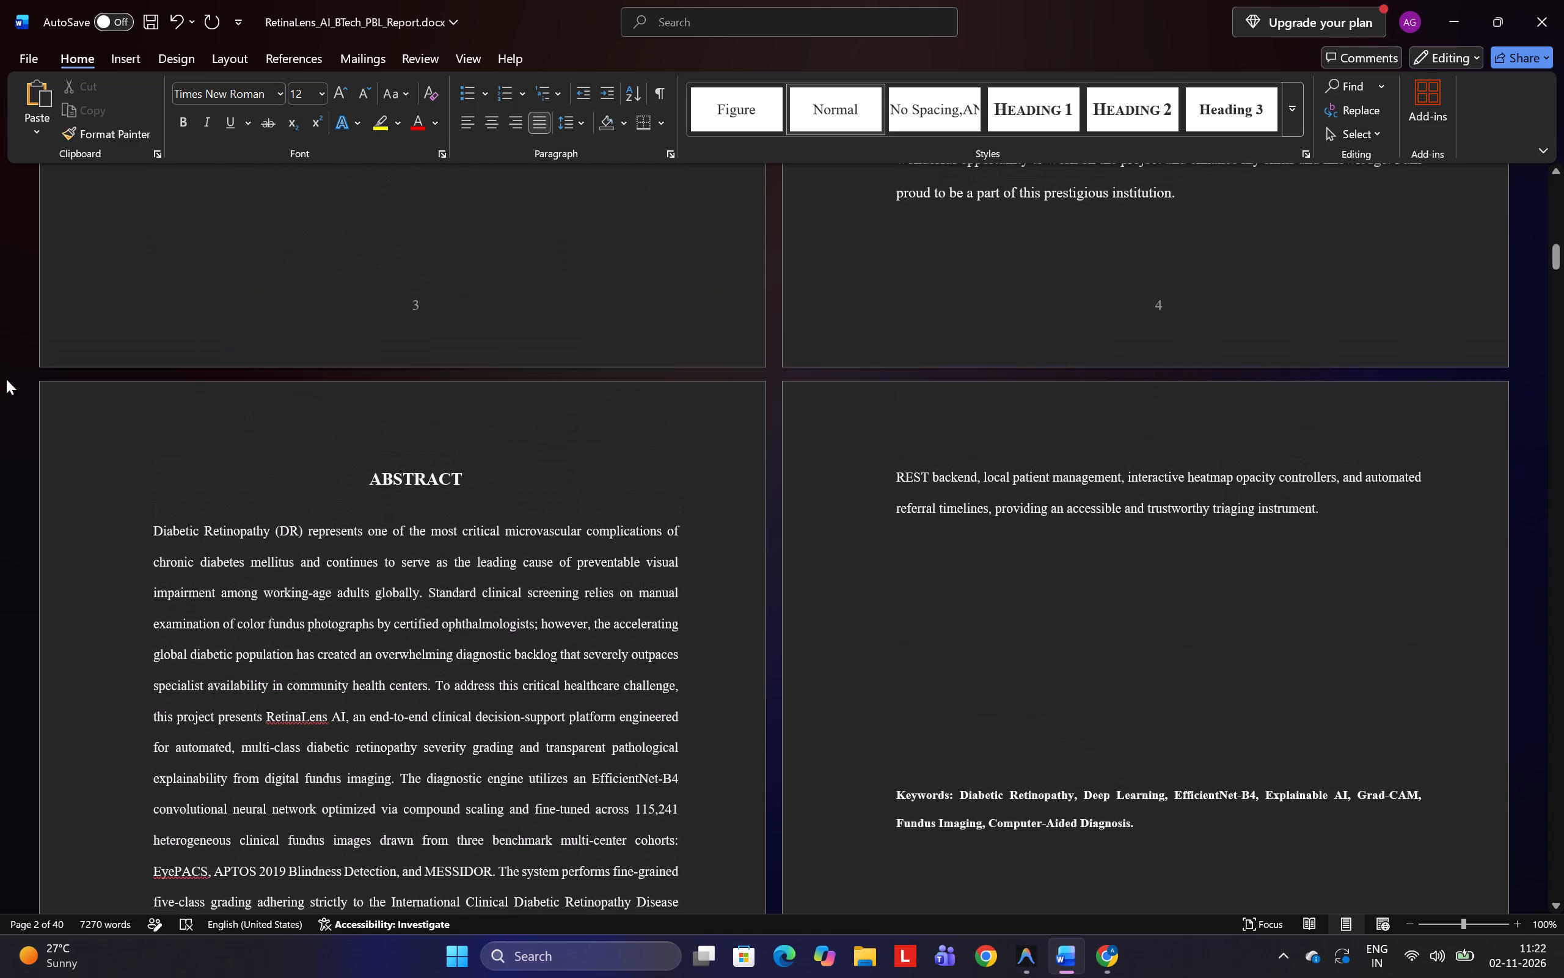
{"action": "left_click", "coordinate": [391, 426]}
{"action": "key", "text": "Up"}
{"action": "scroll", "coordinate": [391, 426], "scroll_direction": "down", "scroll_amount": 4}
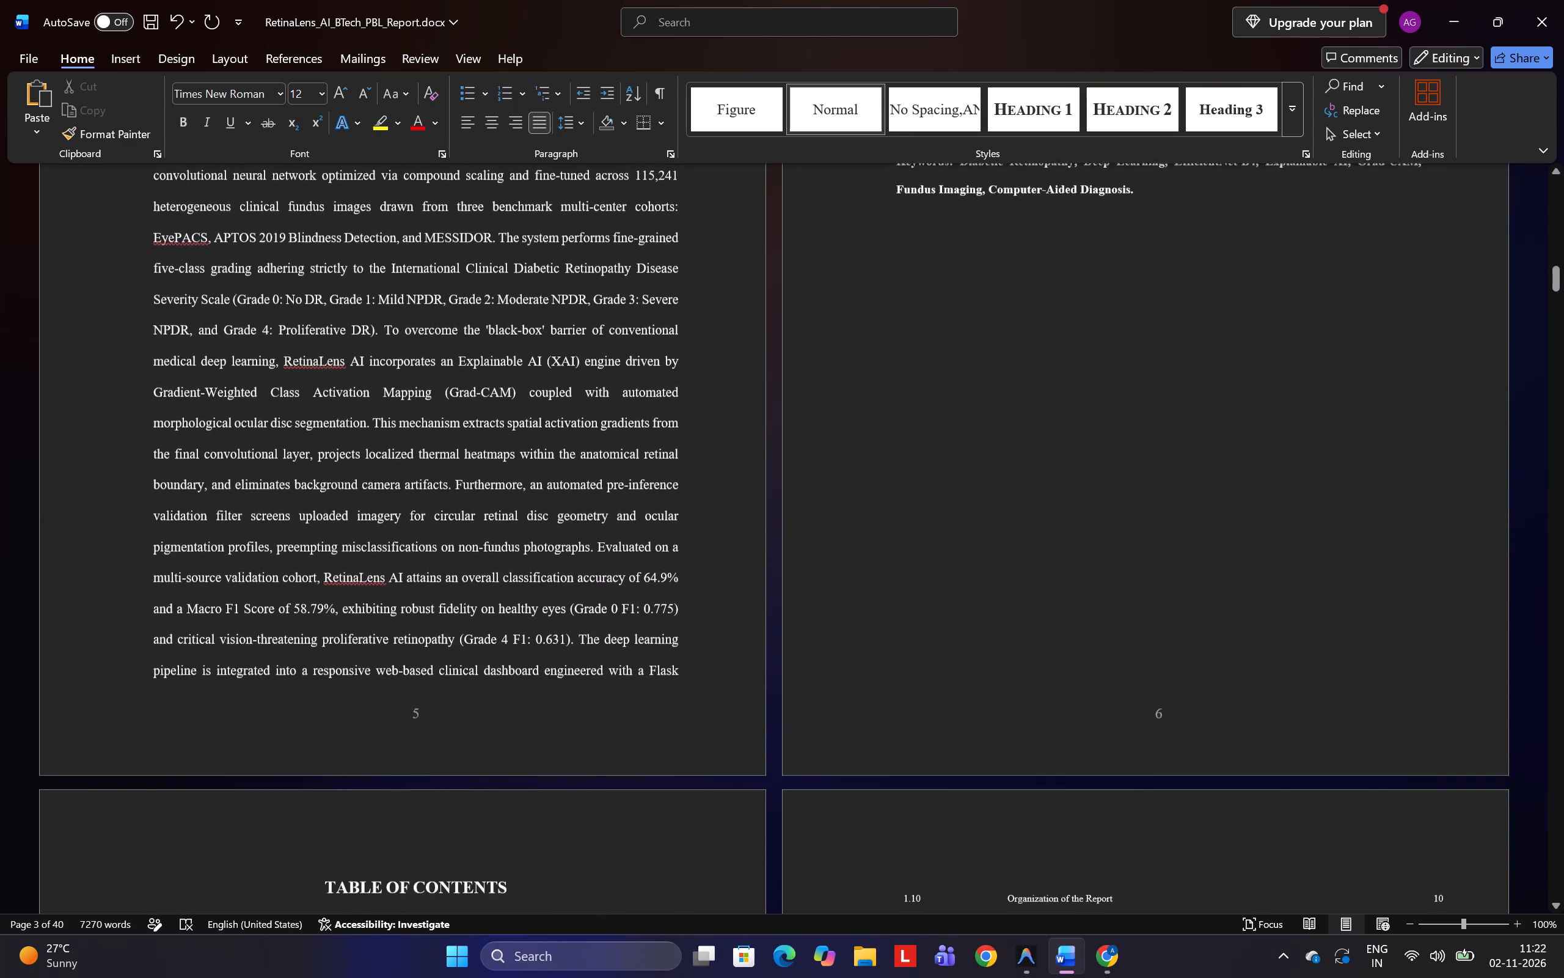
{"action": "scroll", "coordinate": [391, 426], "scroll_direction": "down", "scroll_amount": 3}
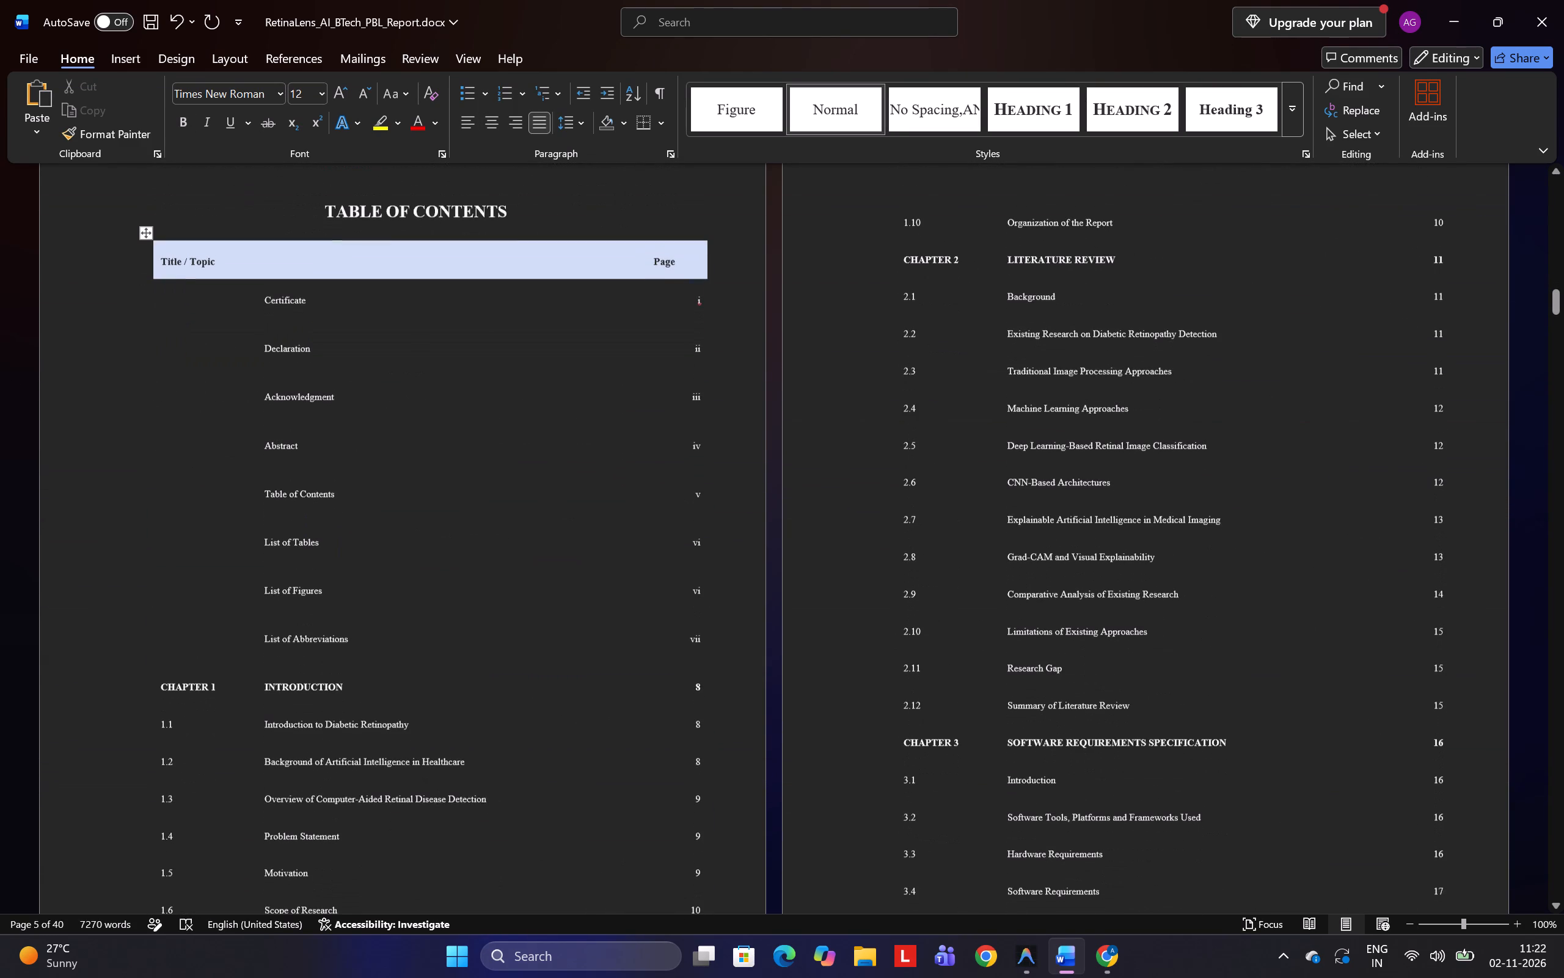
{"action": "scroll", "coordinate": [391, 426], "scroll_direction": "up", "scroll_amount": 1}
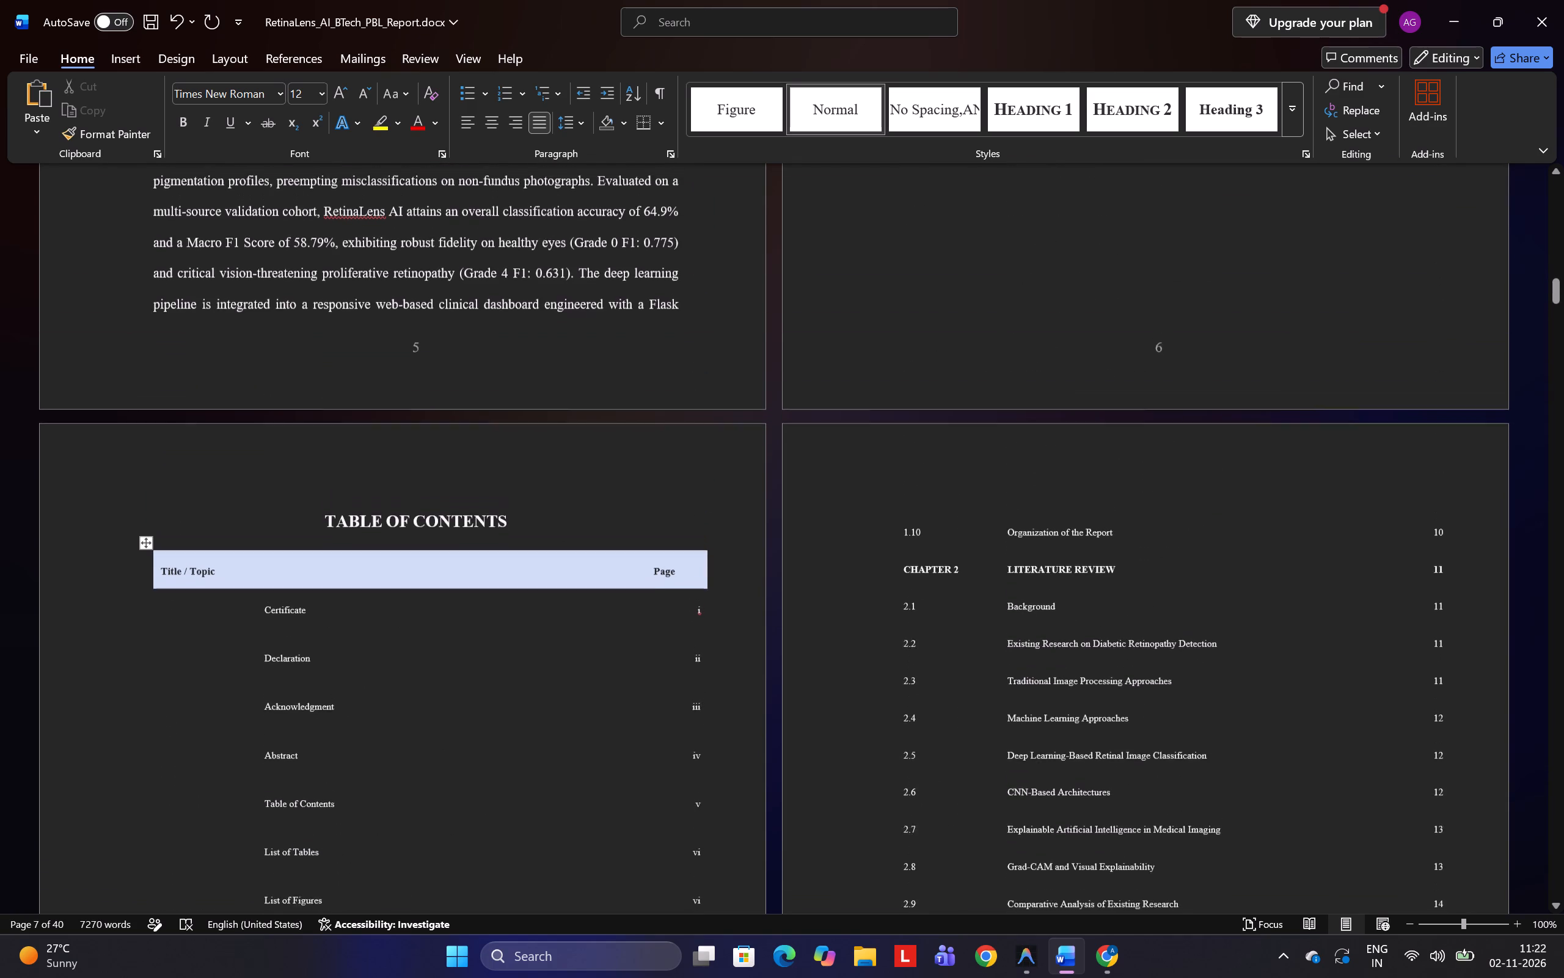
{"action": "scroll", "coordinate": [391, 426], "scroll_direction": "up", "scroll_amount": 4}
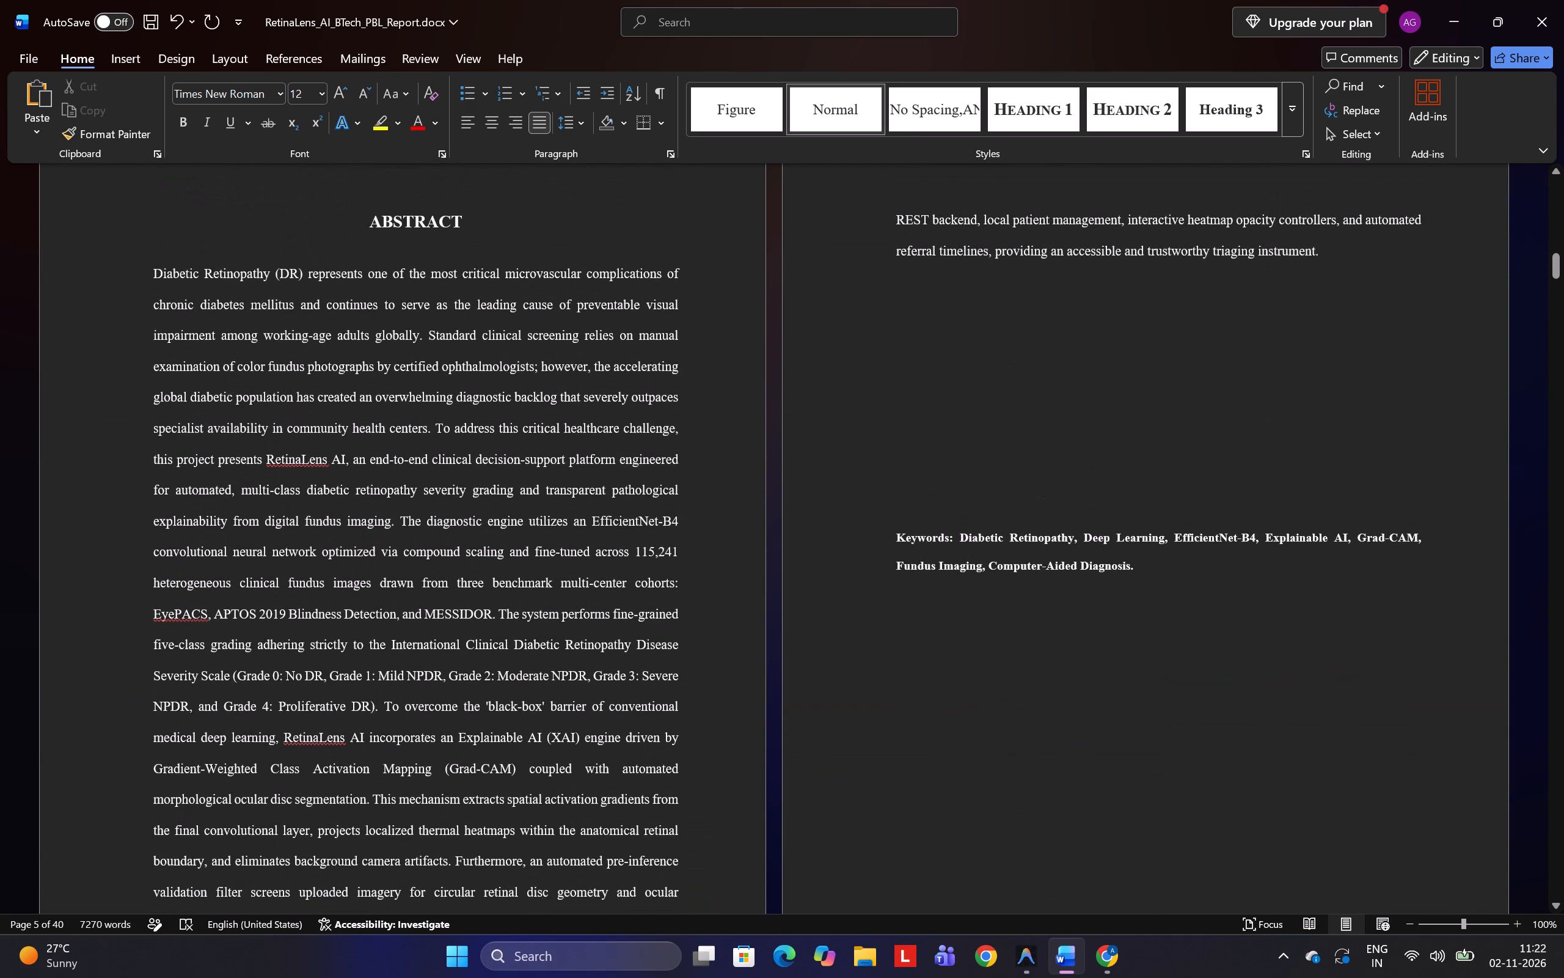
Remove the blank lines between the end of the abstract text and the Keywords paragraph.
{"action": "scroll", "coordinate": [1161, 569], "scroll_direction": "up", "scroll_amount": 1}
{"action": "left_click", "coordinate": [1154, 597]}
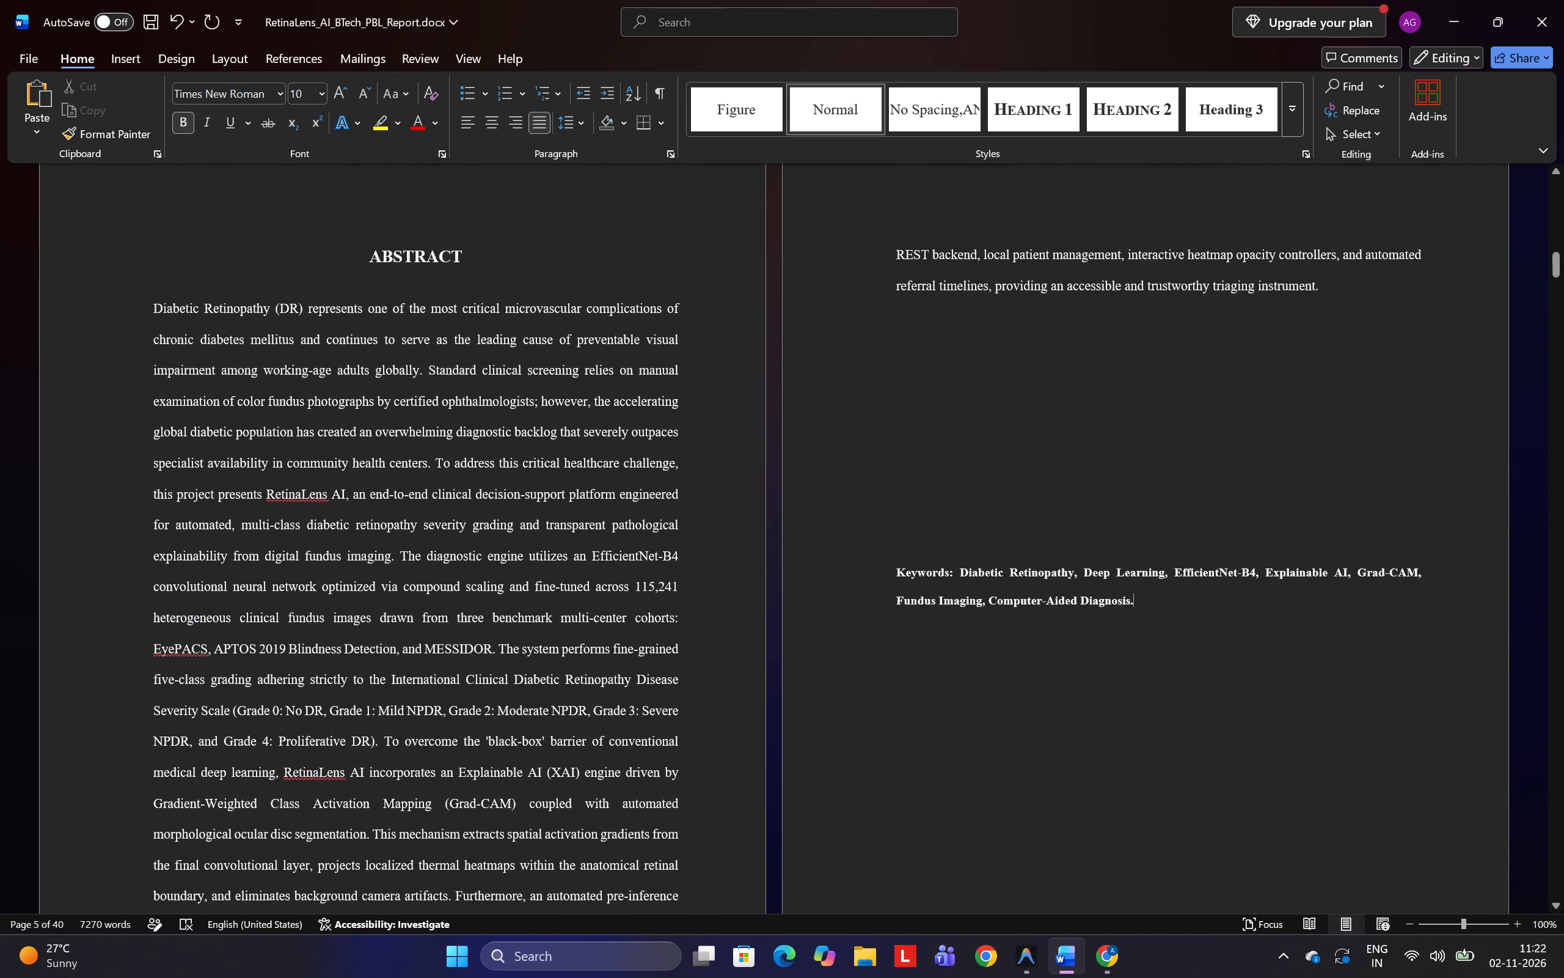
{"action": "left_click", "coordinate": [1304, 345]}
{"action": "key", "text": "BackSpace"}
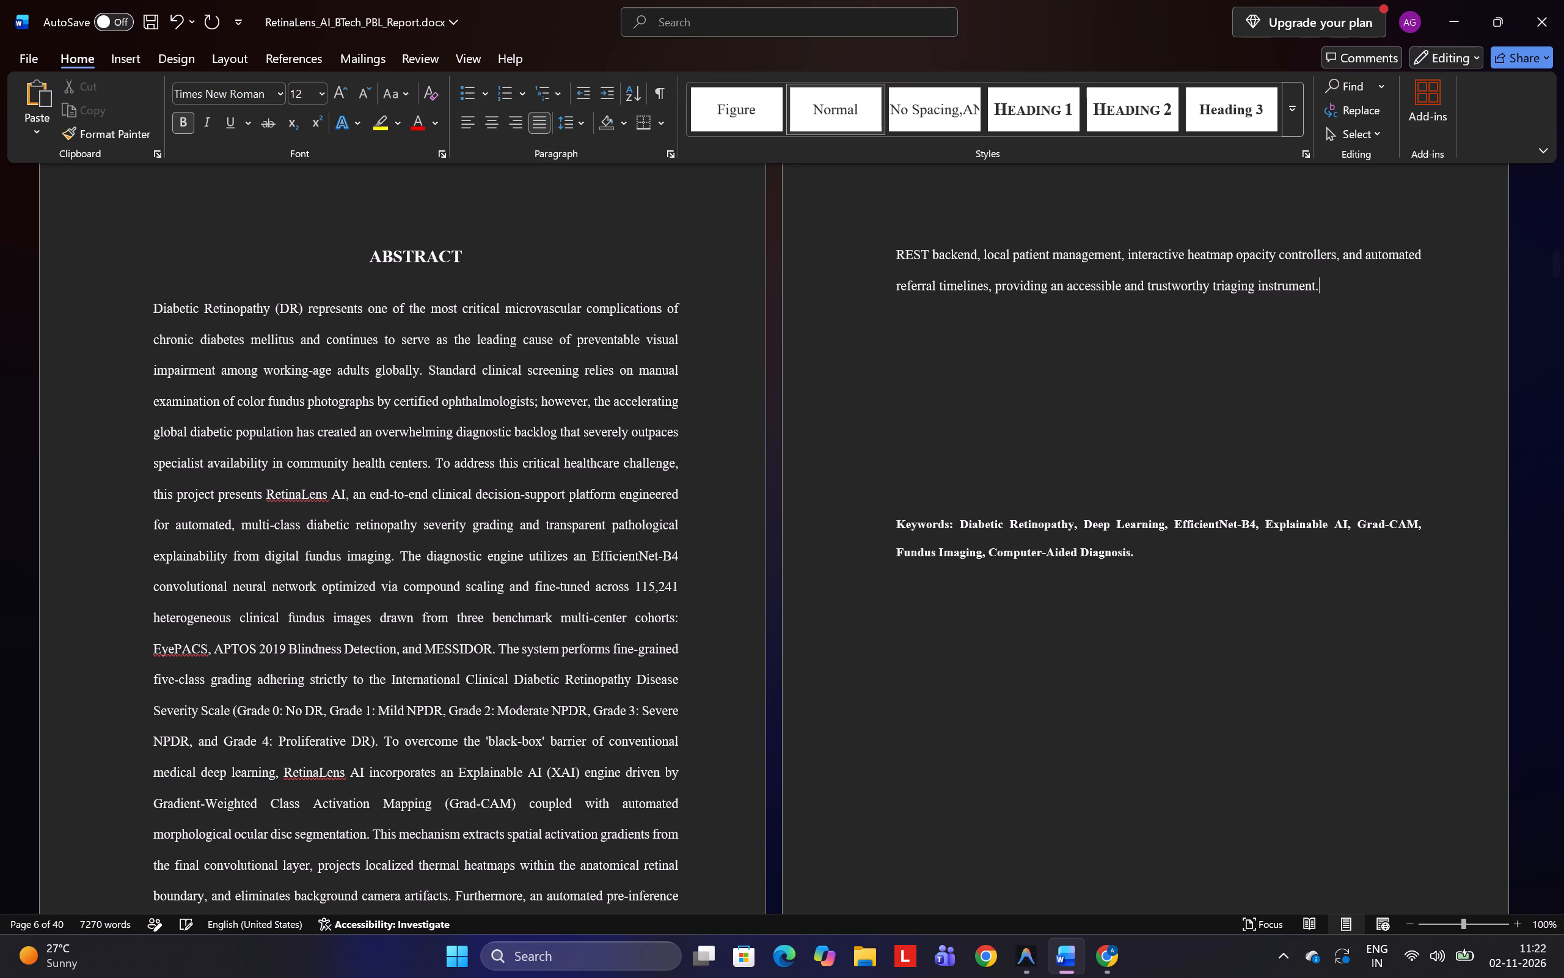
{"action": "key", "text": "Down"}
{"action": "key", "text": "Down"}
{"action": "key", "text": "Down"}
{"action": "key", "text": "Down"}
{"action": "key", "text": "Down"}
{"action": "key", "text": "Up"}
{"action": "key", "text": "BackSpace"}
{"action": "key", "text": "BackSpace"}
{"action": "key", "text": "BackSpace"}
{"action": "key", "text": "BackSpace"}
{"action": "key", "text": "BackSpace"}
{"action": "key", "text": "BackSpace"}
{"action": "key", "text": "BackSpace"}
{"action": "key", "text": "BackSpace"}
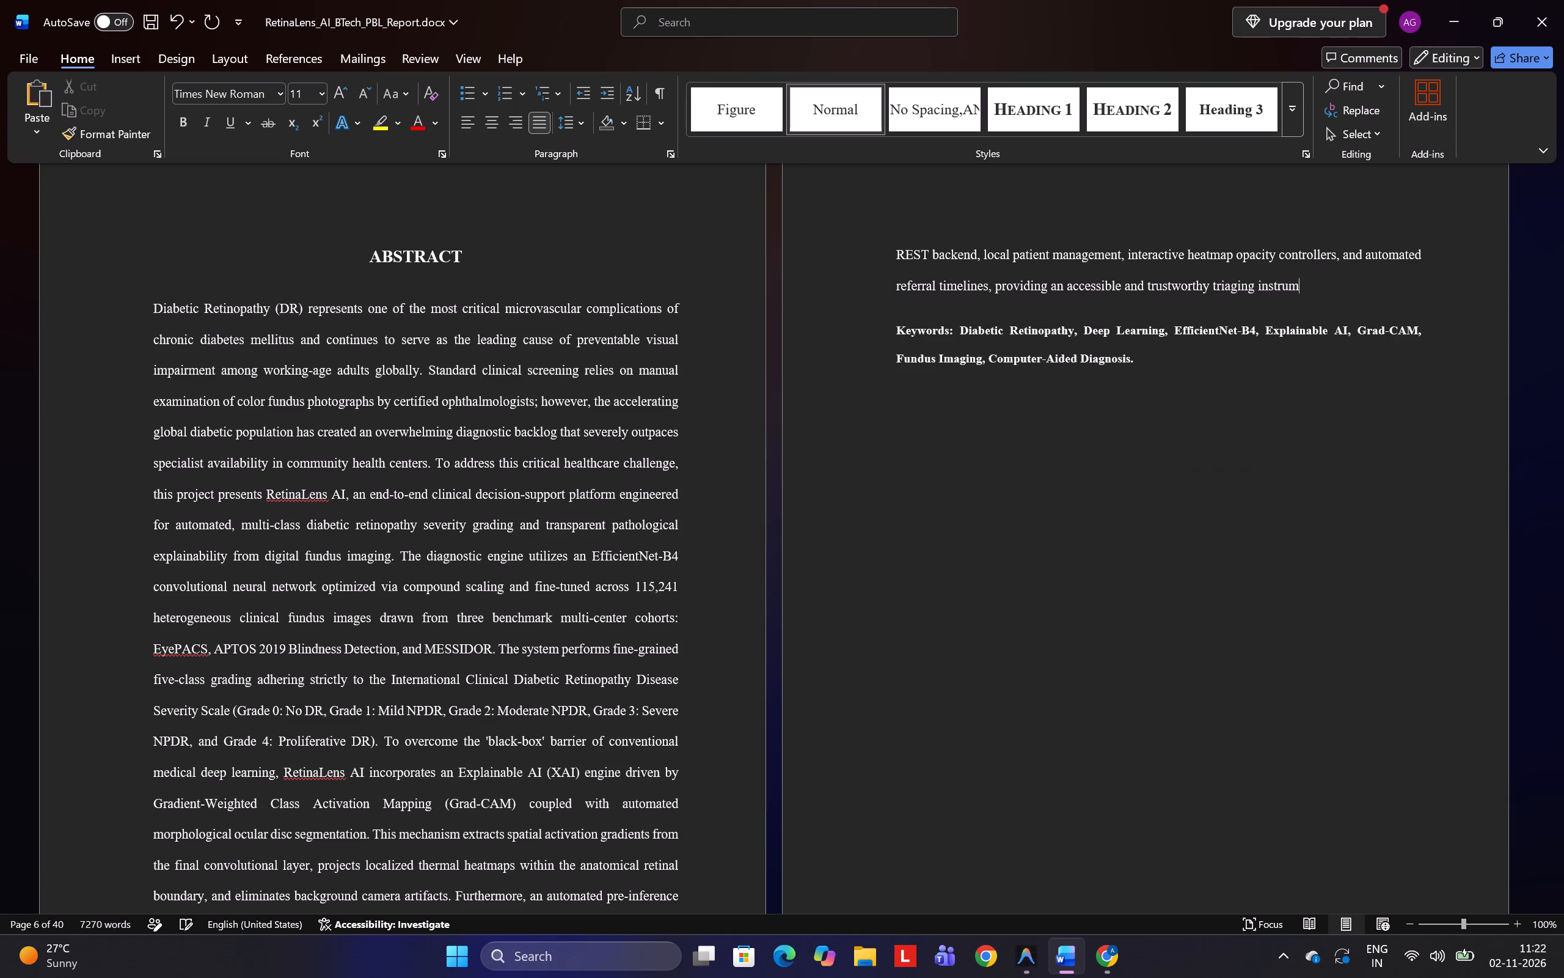
Delete the abstract's final sentence, beginning with "The deep learning pipeline is integrated", while keeping the Keywords paragraph.
{"action": "scroll", "coordinate": [1304, 345], "scroll_direction": "down", "scroll_amount": 2}
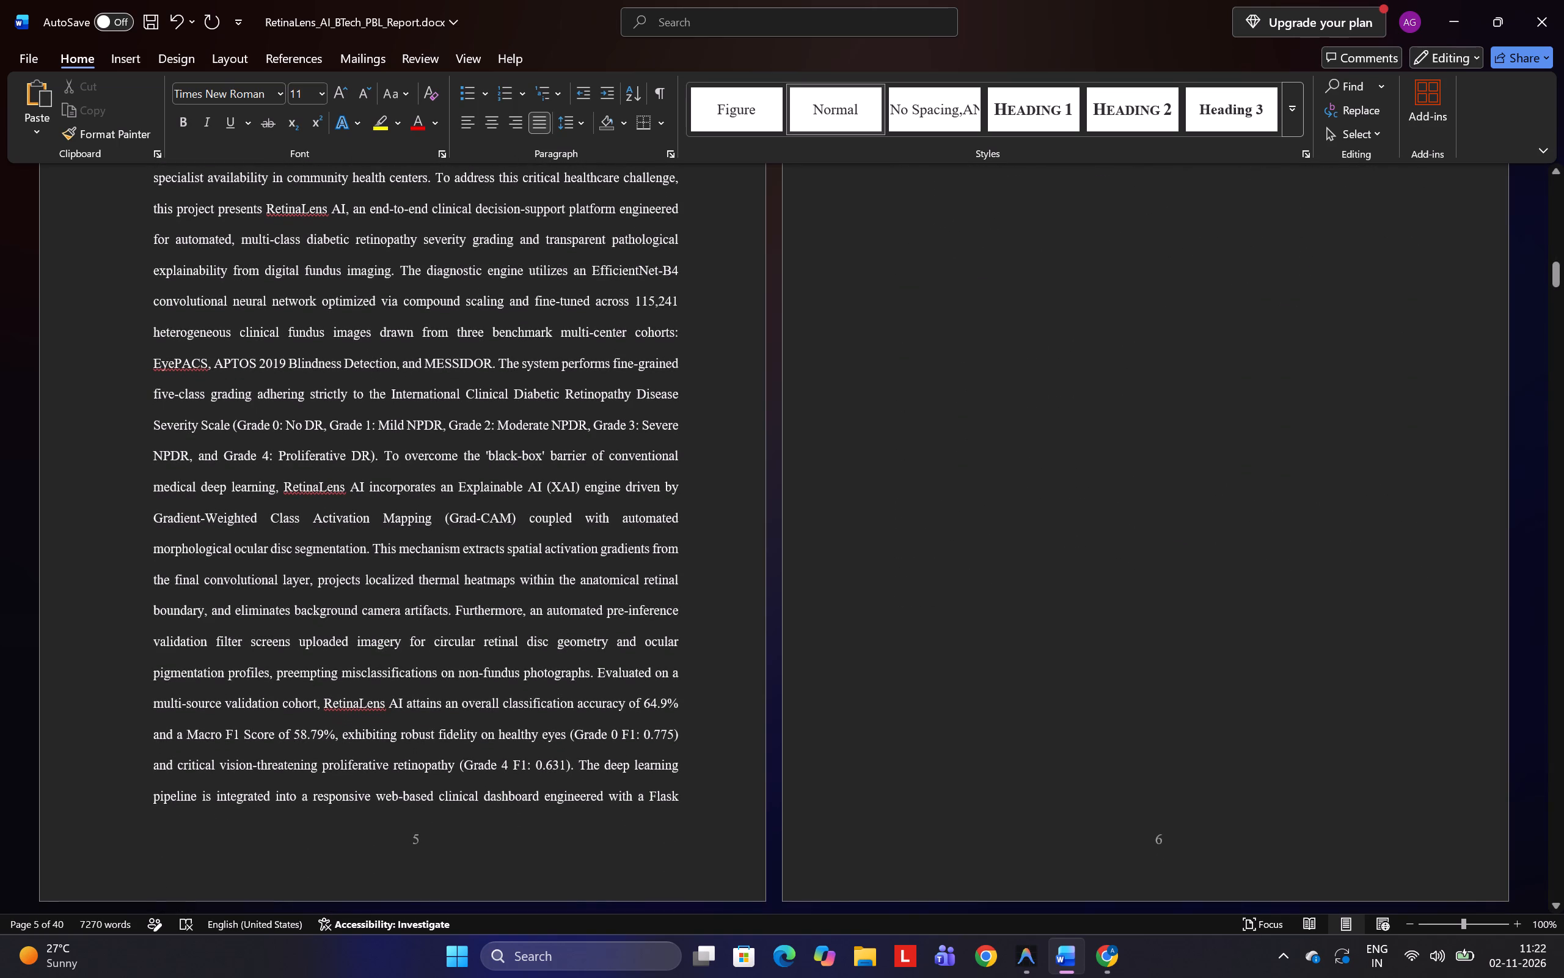
{"action": "key", "text": "BackSpace"}
{"action": "key", "text": "BackSpace"}
{"action": "key", "text": "BackSpace"}
{"action": "key", "text": "BackSpace"}
{"action": "key", "text": "BackSpace"}
{"action": "key", "text": "BackSpace"}
{"action": "key", "text": "BackSpace"}
{"action": "key", "text": "BackSpace"}
{"action": "key", "text": "BackSpace"}
{"action": "key", "text": "BackSpace"}
{"action": "key", "text": "BackSpace"}
{"action": "key", "text": "BackSpace"}
{"action": "key", "text": "BackSpace"}
{"action": "key", "text": "BackSpace"}
{"action": "key", "text": "BackSpace"}
{"action": "key", "text": "BackSpace"}
{"action": "key", "text": "BackSpace"}
{"action": "key", "text": "BackSpace"}
{"action": "key", "text": "BackSpace"}
{"action": "key", "text": "BackSpace"}
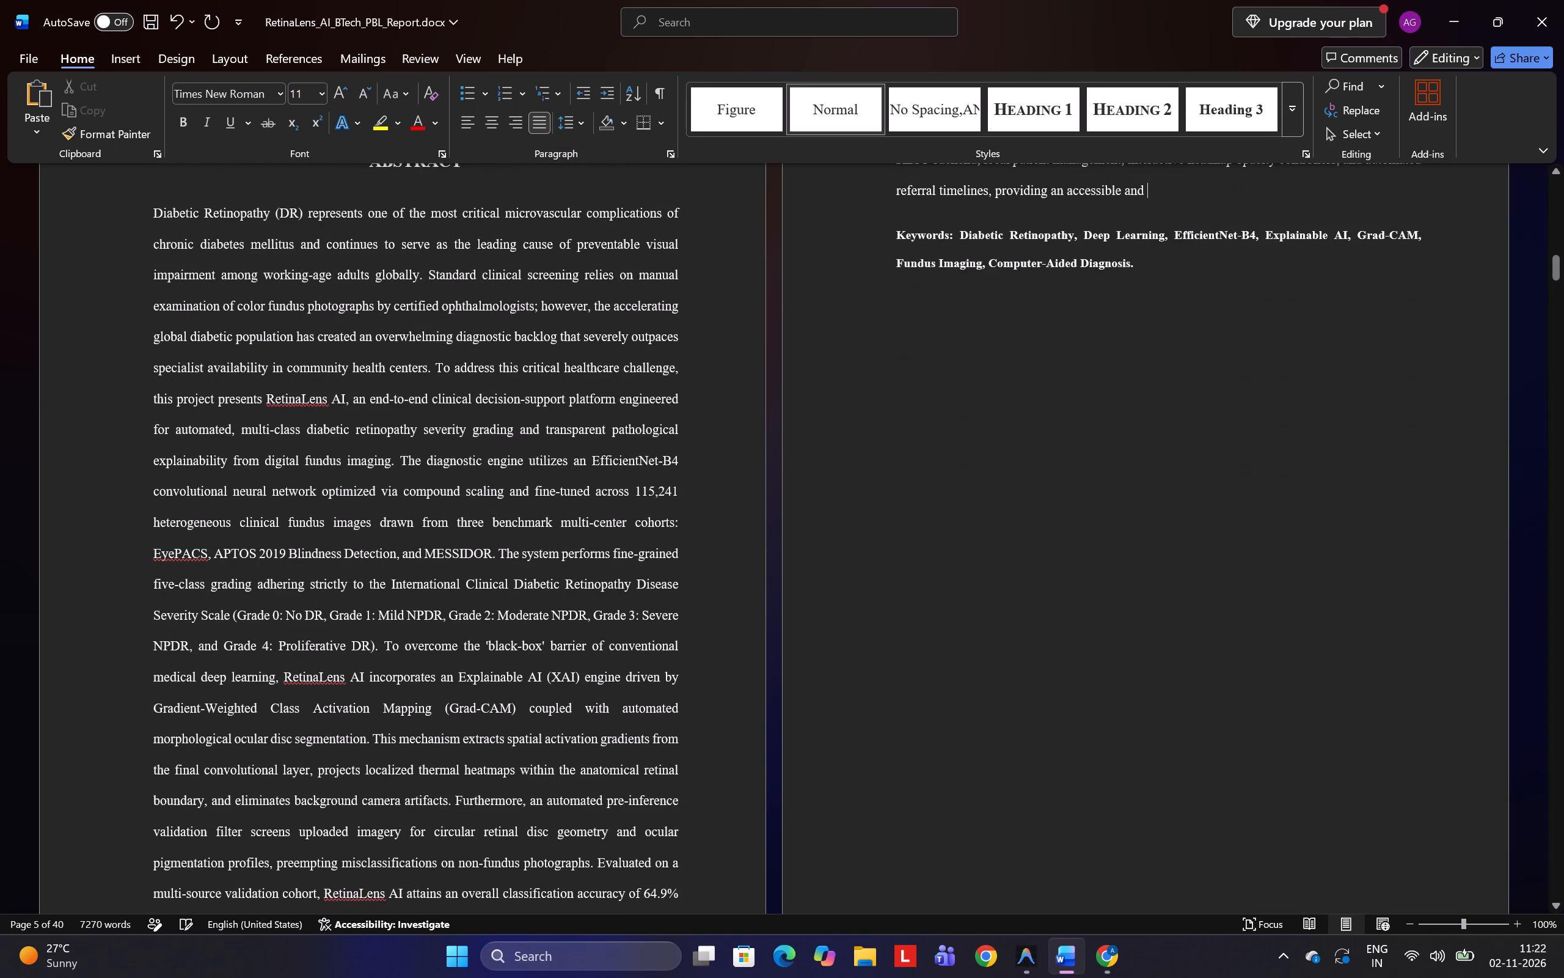
{"action": "scroll", "coordinate": [998, 773], "scroll_direction": "down", "scroll_amount": 1}
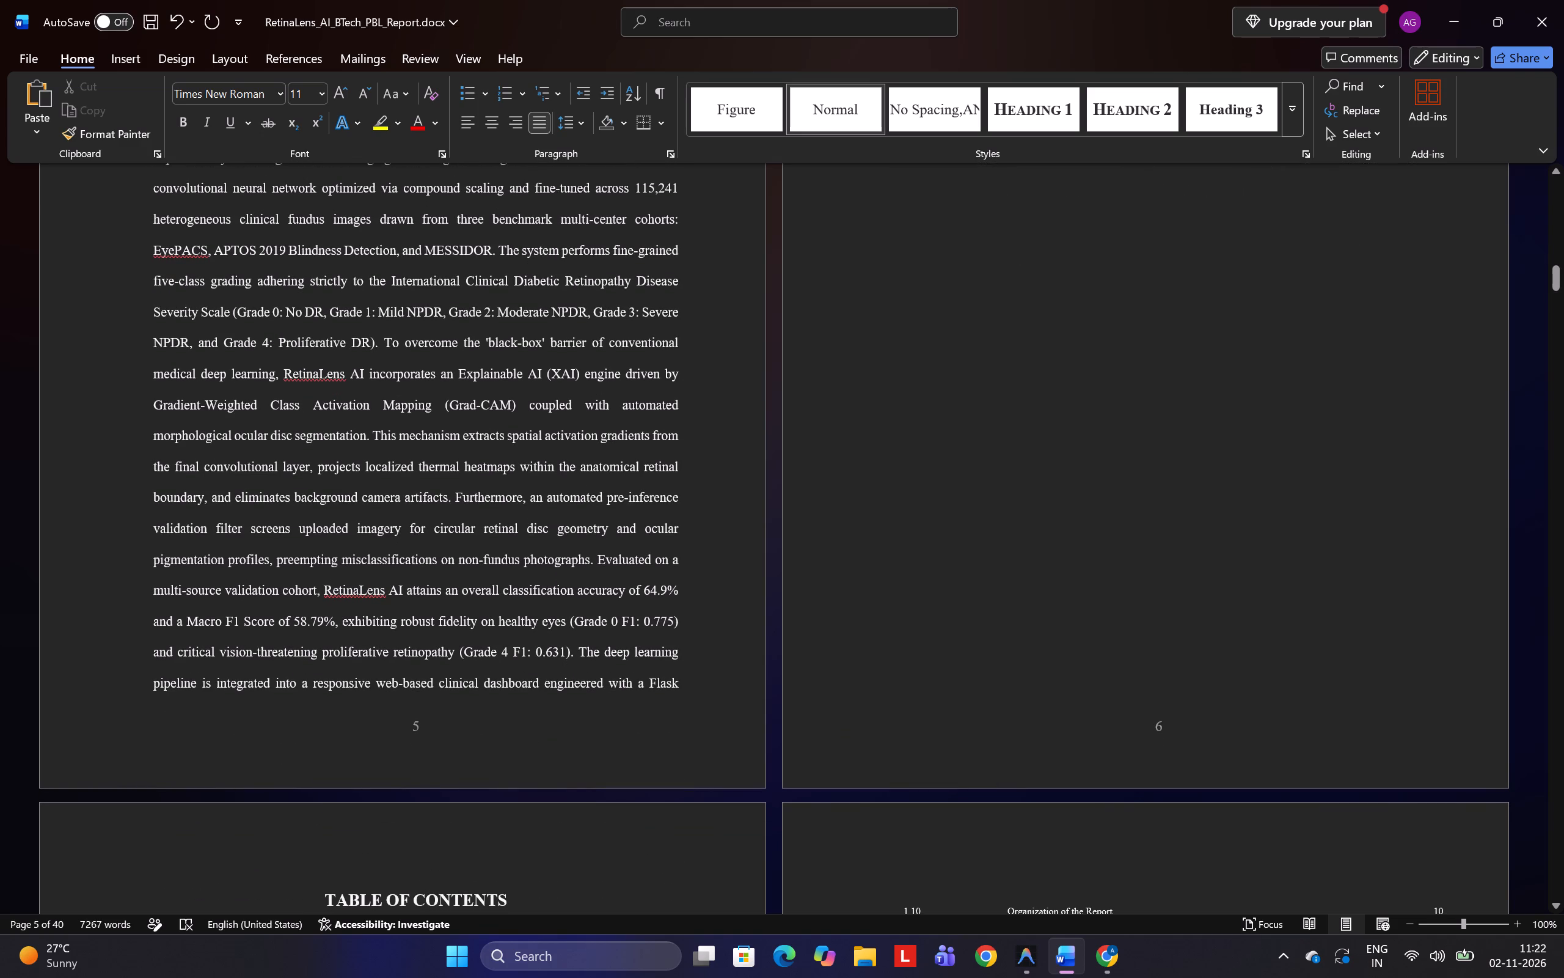
{"action": "left_click_drag", "start_coordinate": [579, 651], "coordinate": [1016, 209]}
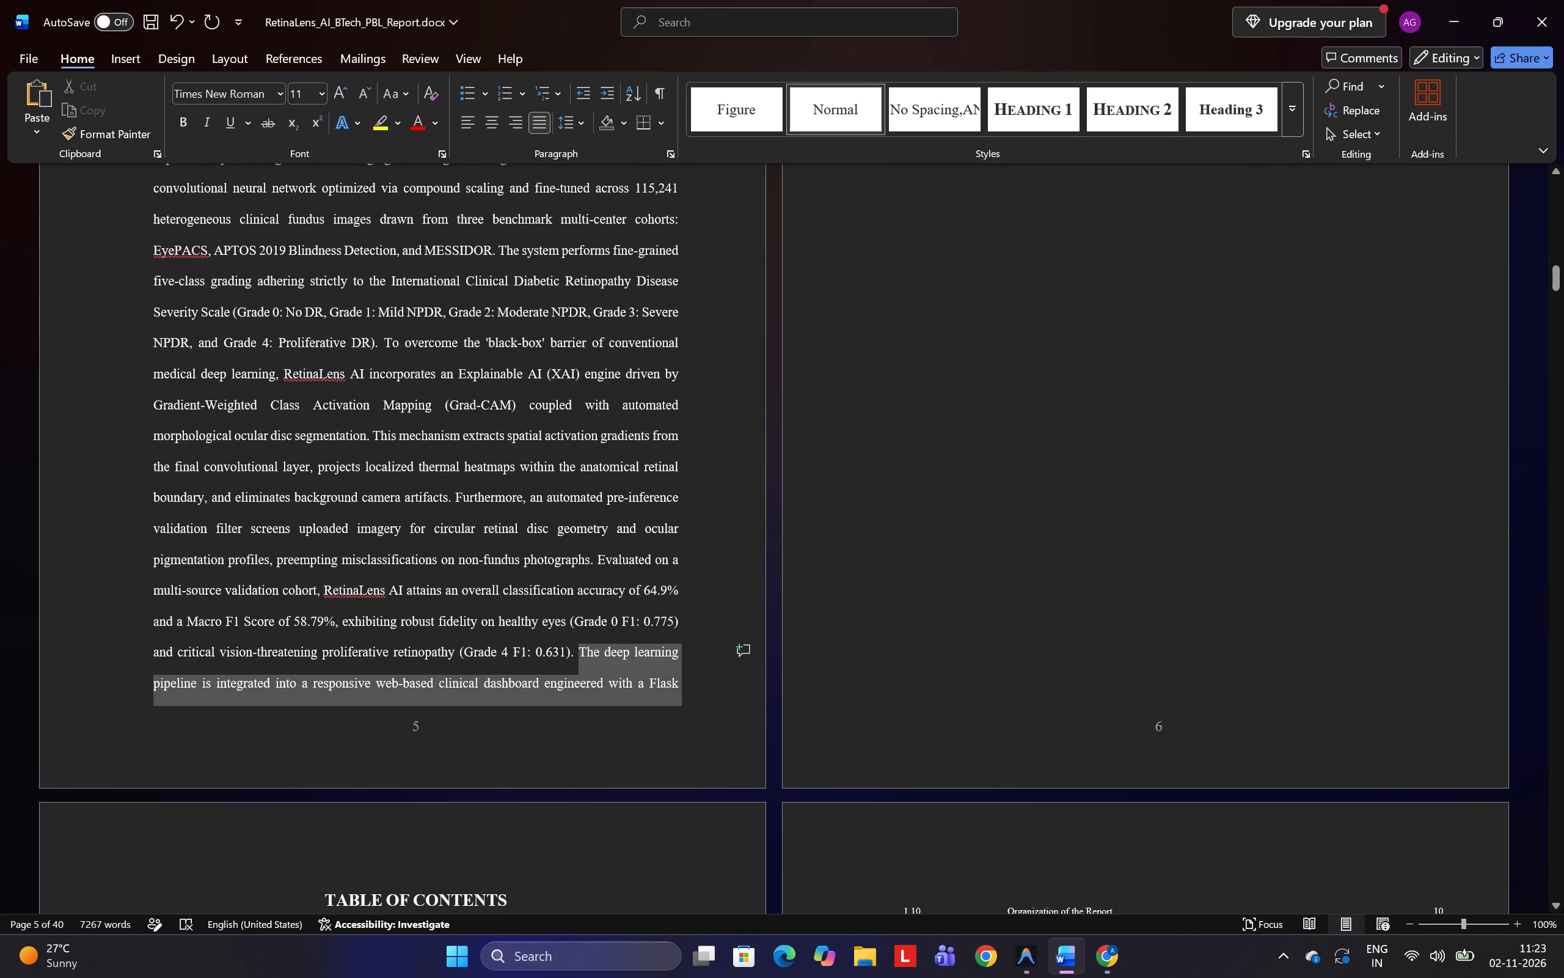
{"action": "left_click_drag", "start_coordinate": [1016, 209], "coordinate": [1153, 291]}
{"action": "key", "text": "BackSpace"}
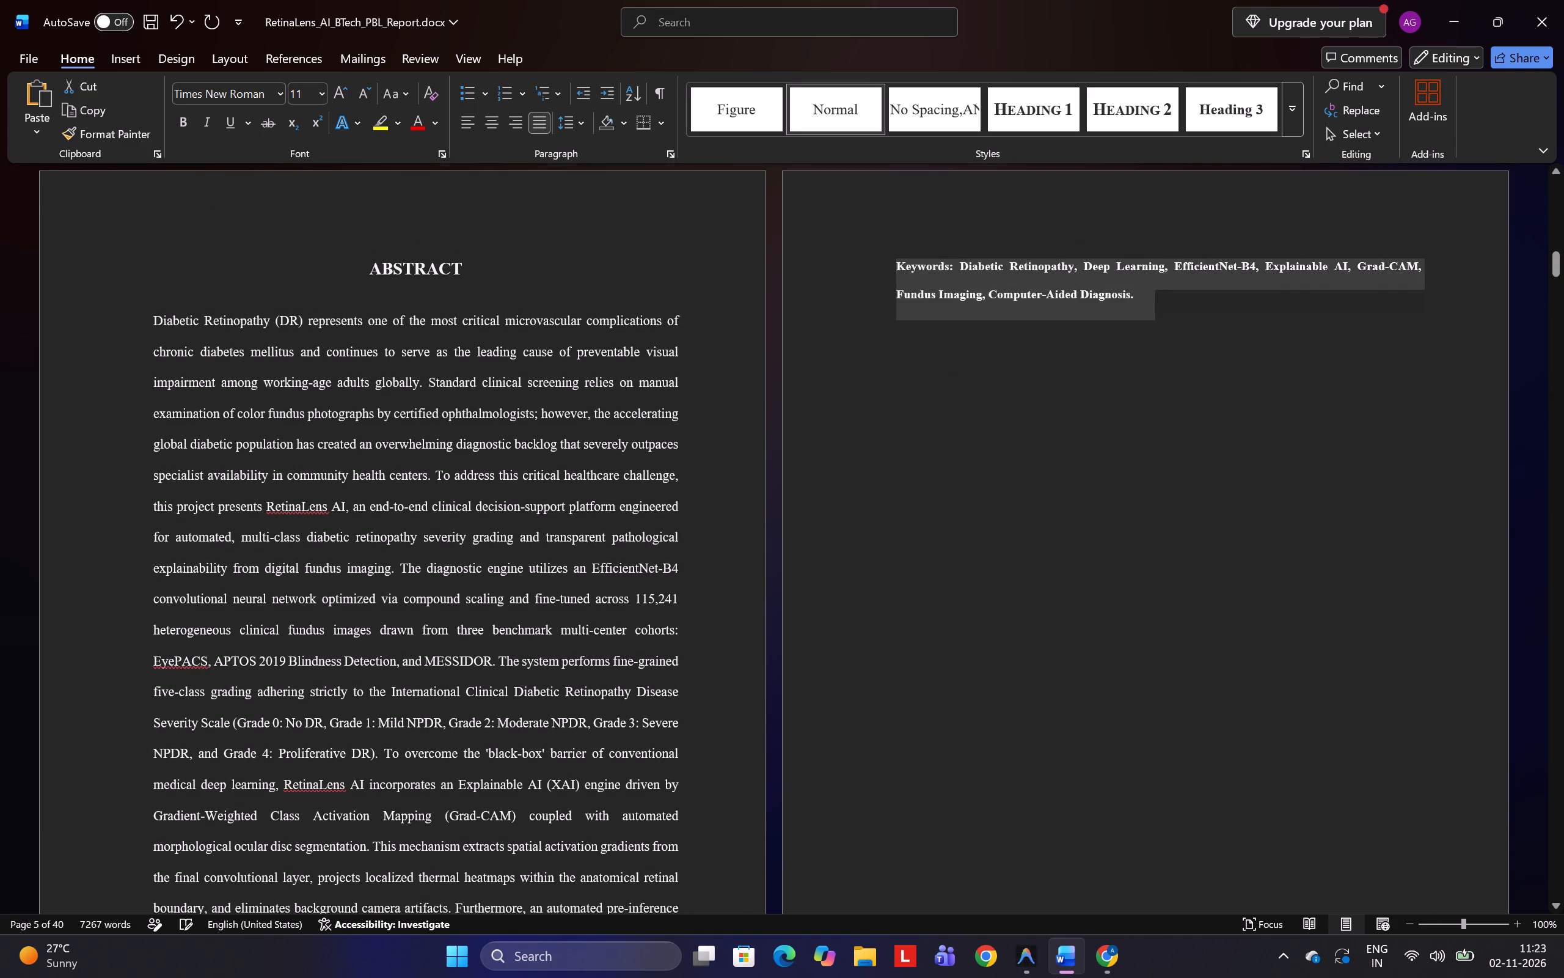
Delete the Keywords paragraph and the leftover empty page so the Table of Contents directly follows the abstract page.
{"action": "scroll", "coordinate": [846, 633], "scroll_direction": "left", "scroll_amount": 1}
{"action": "scroll", "coordinate": [846, 633], "scroll_direction": "up", "scroll_amount": 1}
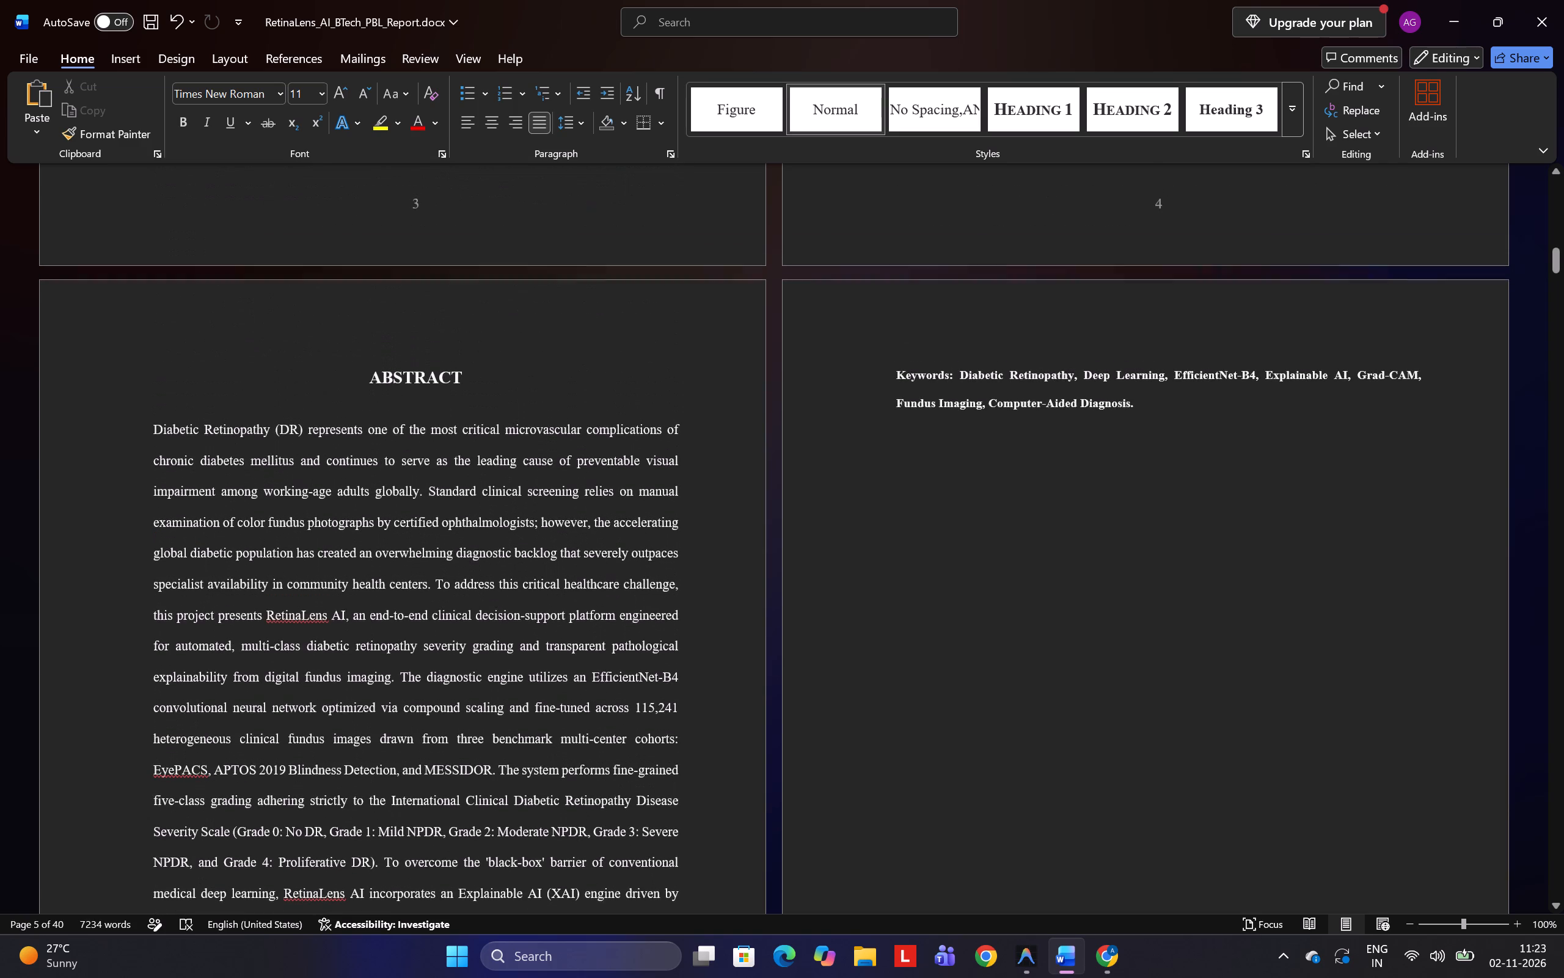
{"action": "scroll", "coordinate": [846, 633], "scroll_direction": "up", "scroll_amount": 1}
{"action": "triple_click", "coordinate": [1056, 399]}
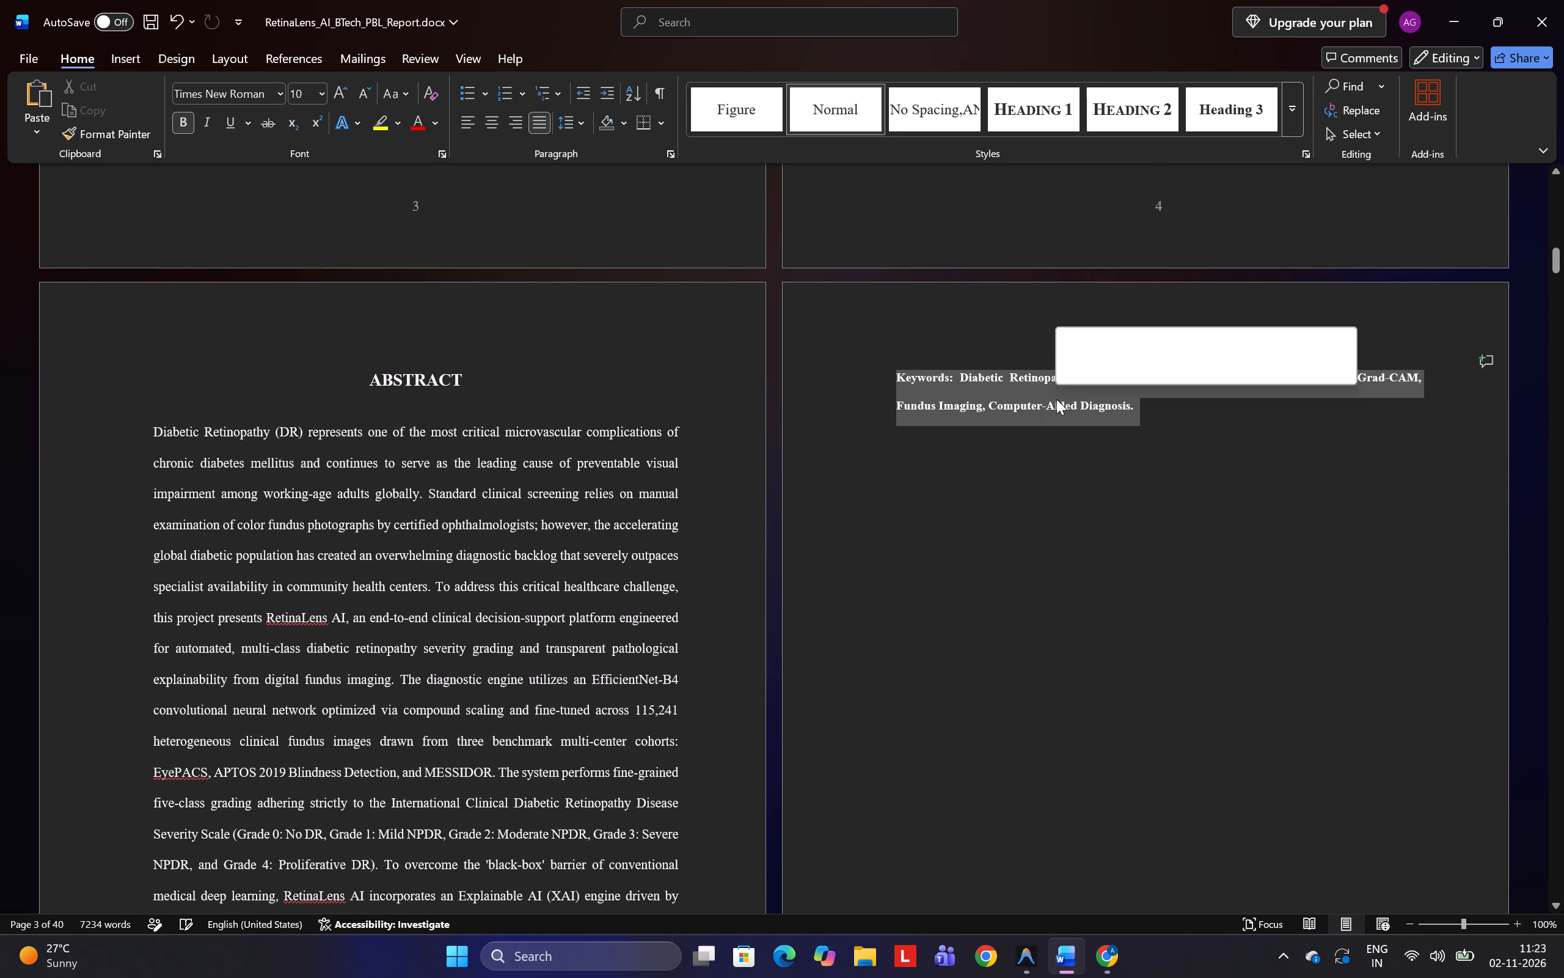
{"action": "key", "text": "BackSpace"}
{"action": "key", "text": "BackSpace"}
{"action": "key", "text": "BackSpace"}
{"action": "key", "text": "BackSpace"}
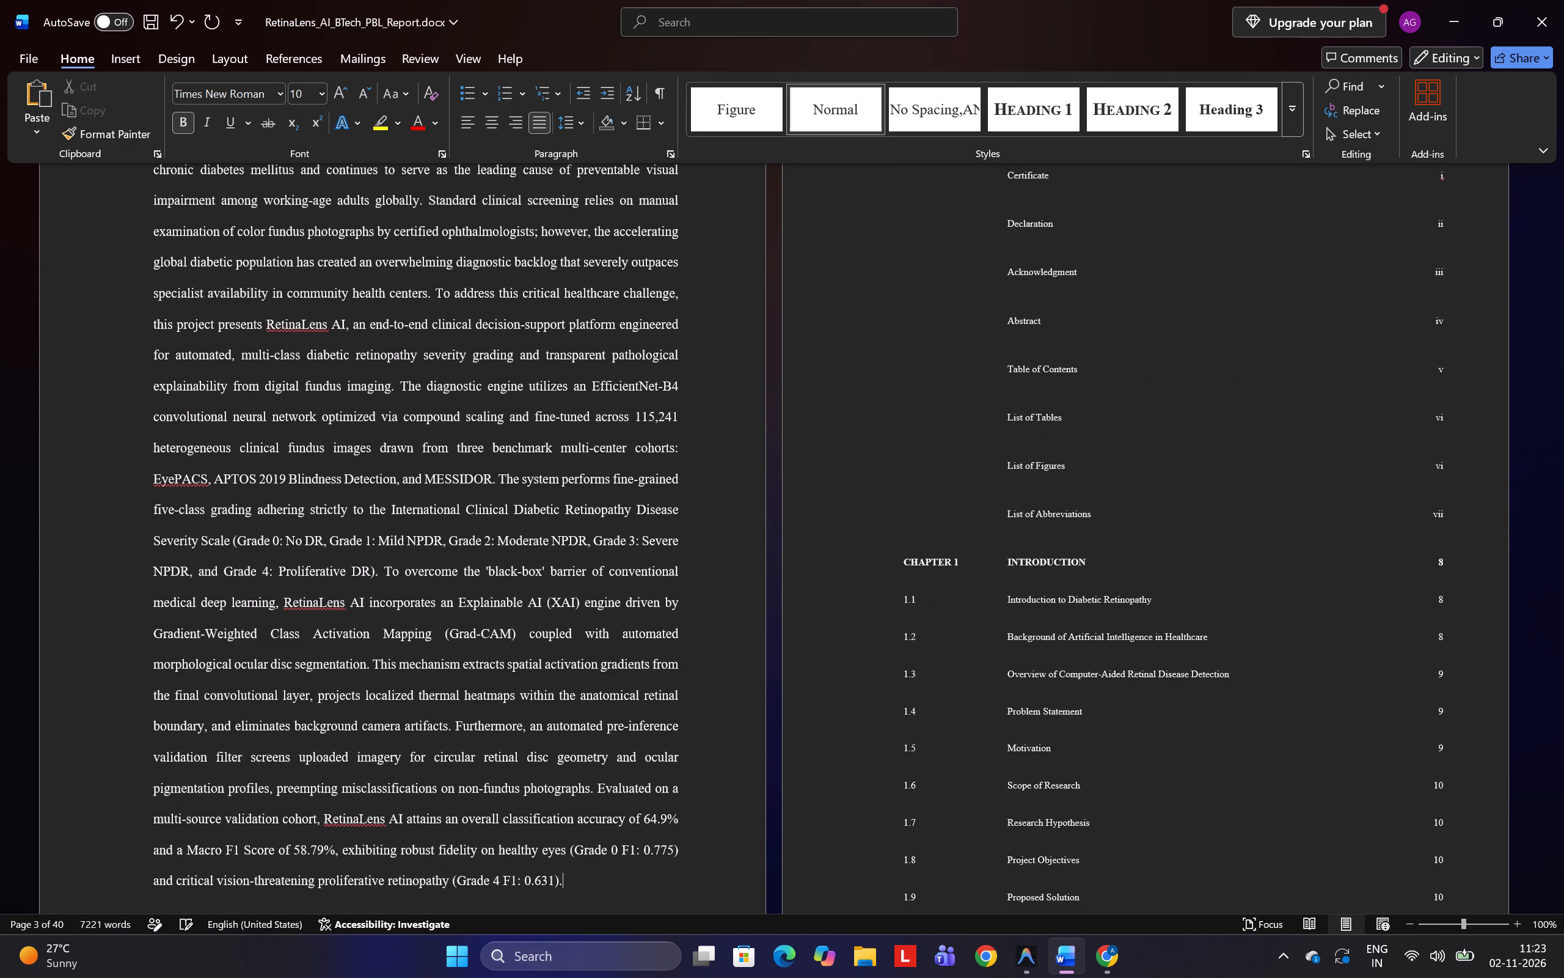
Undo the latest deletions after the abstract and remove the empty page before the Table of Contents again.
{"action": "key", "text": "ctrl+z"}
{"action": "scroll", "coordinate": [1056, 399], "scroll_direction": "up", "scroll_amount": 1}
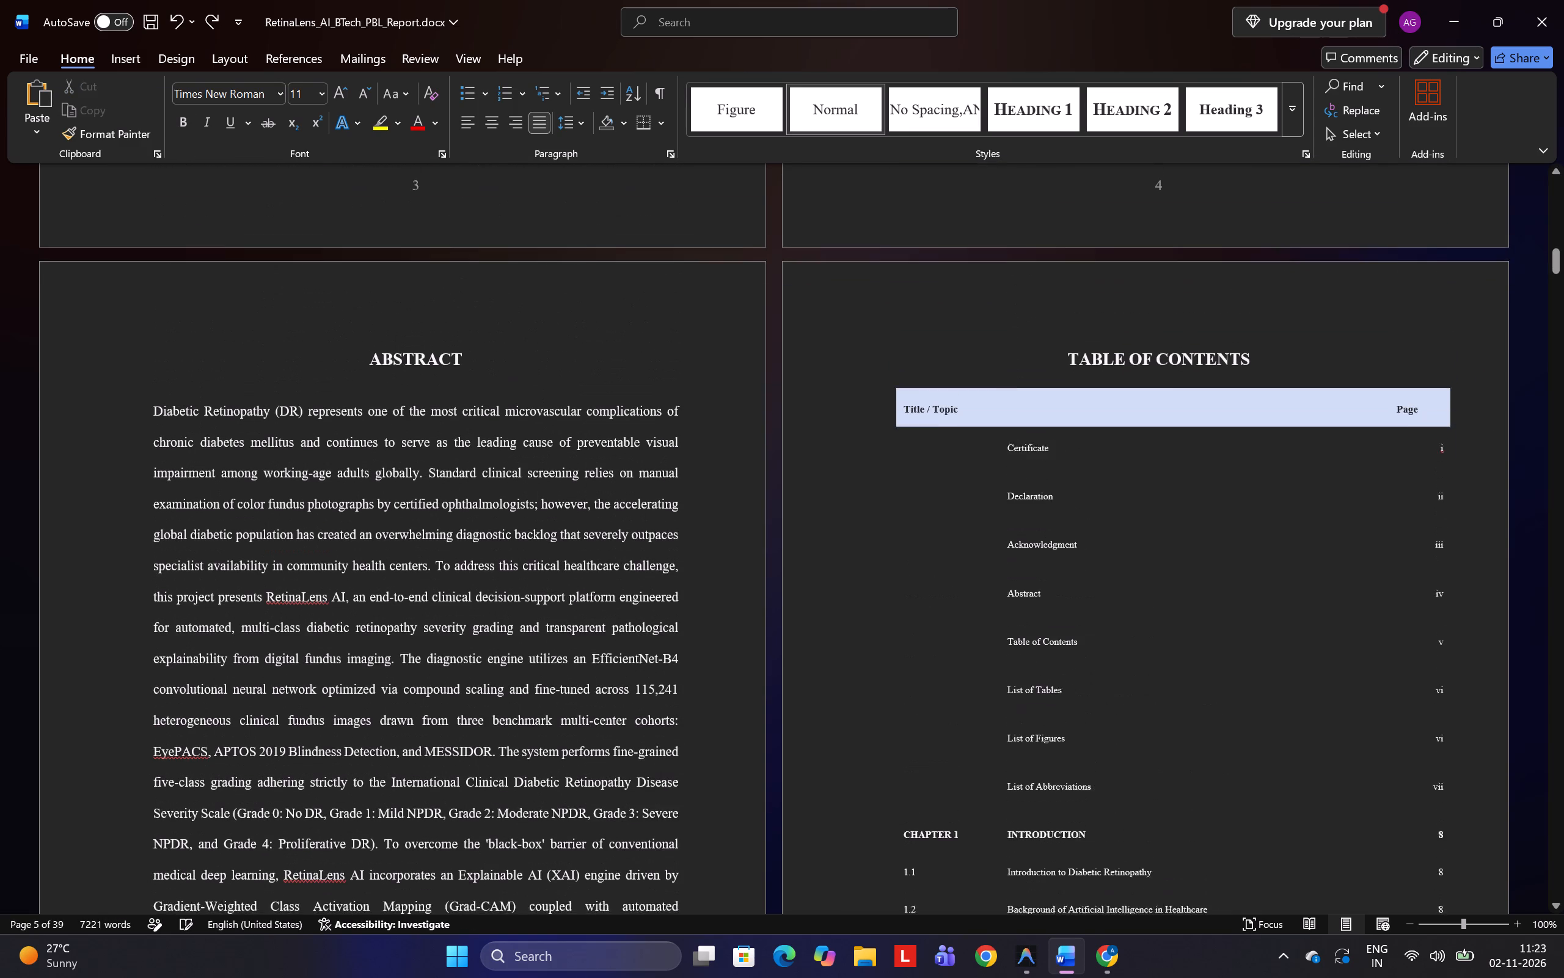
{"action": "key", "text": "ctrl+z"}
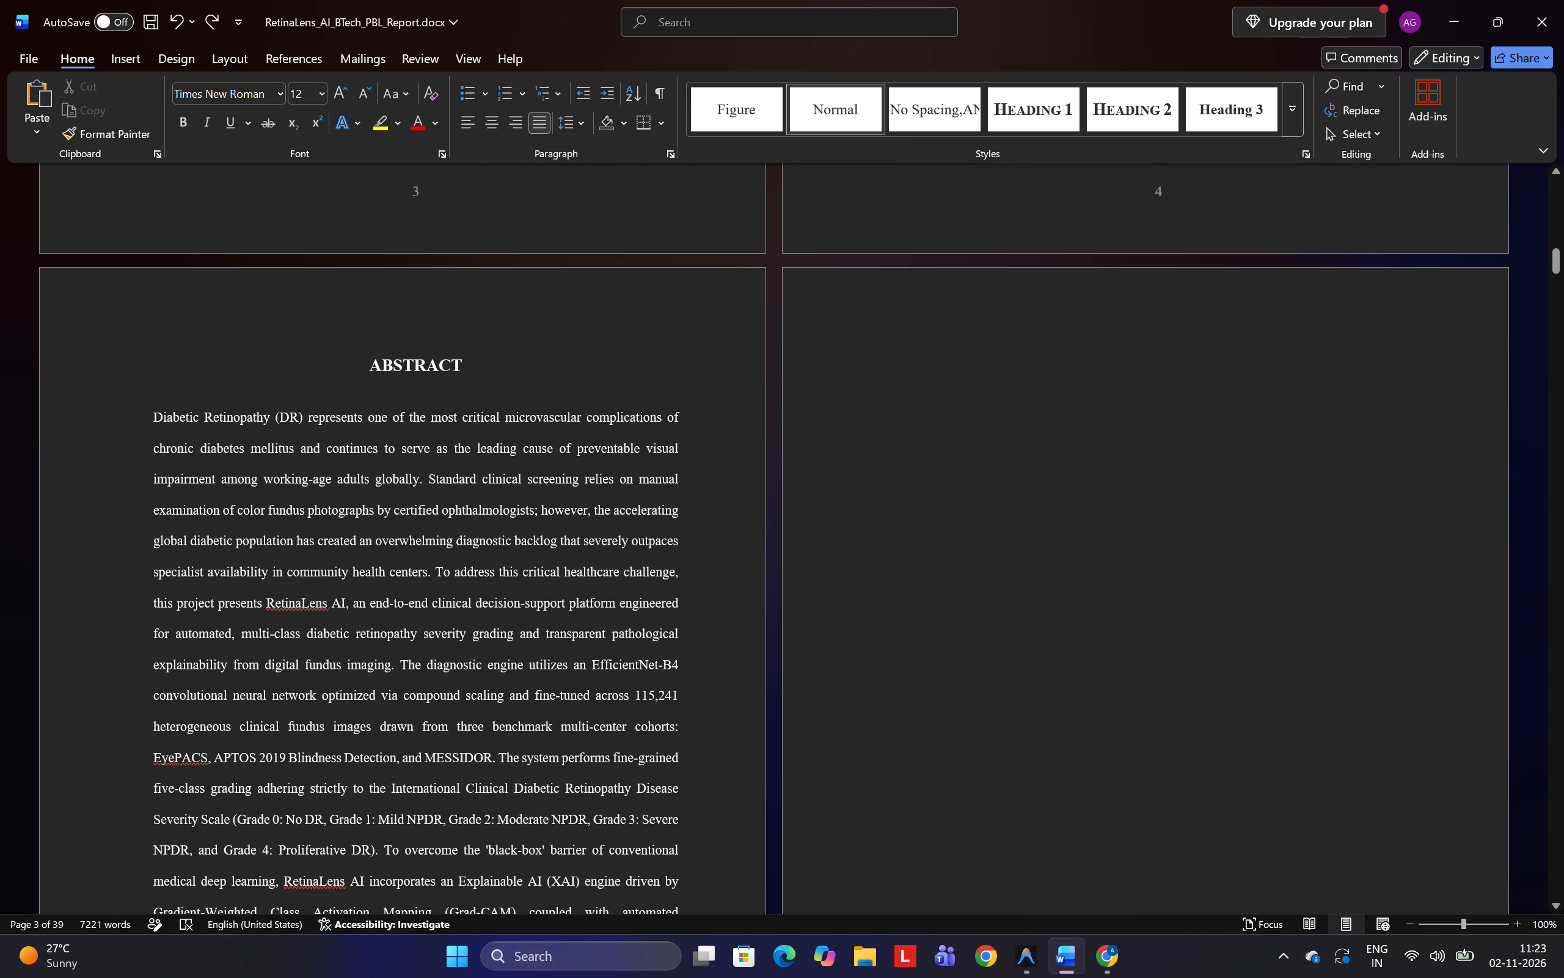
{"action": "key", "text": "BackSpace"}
Review the Table of Contents, List of Tables, List of Figures and List of Abbreviations pages.
{"action": "scroll", "coordinate": [1056, 399], "scroll_direction": "down", "scroll_amount": 2}
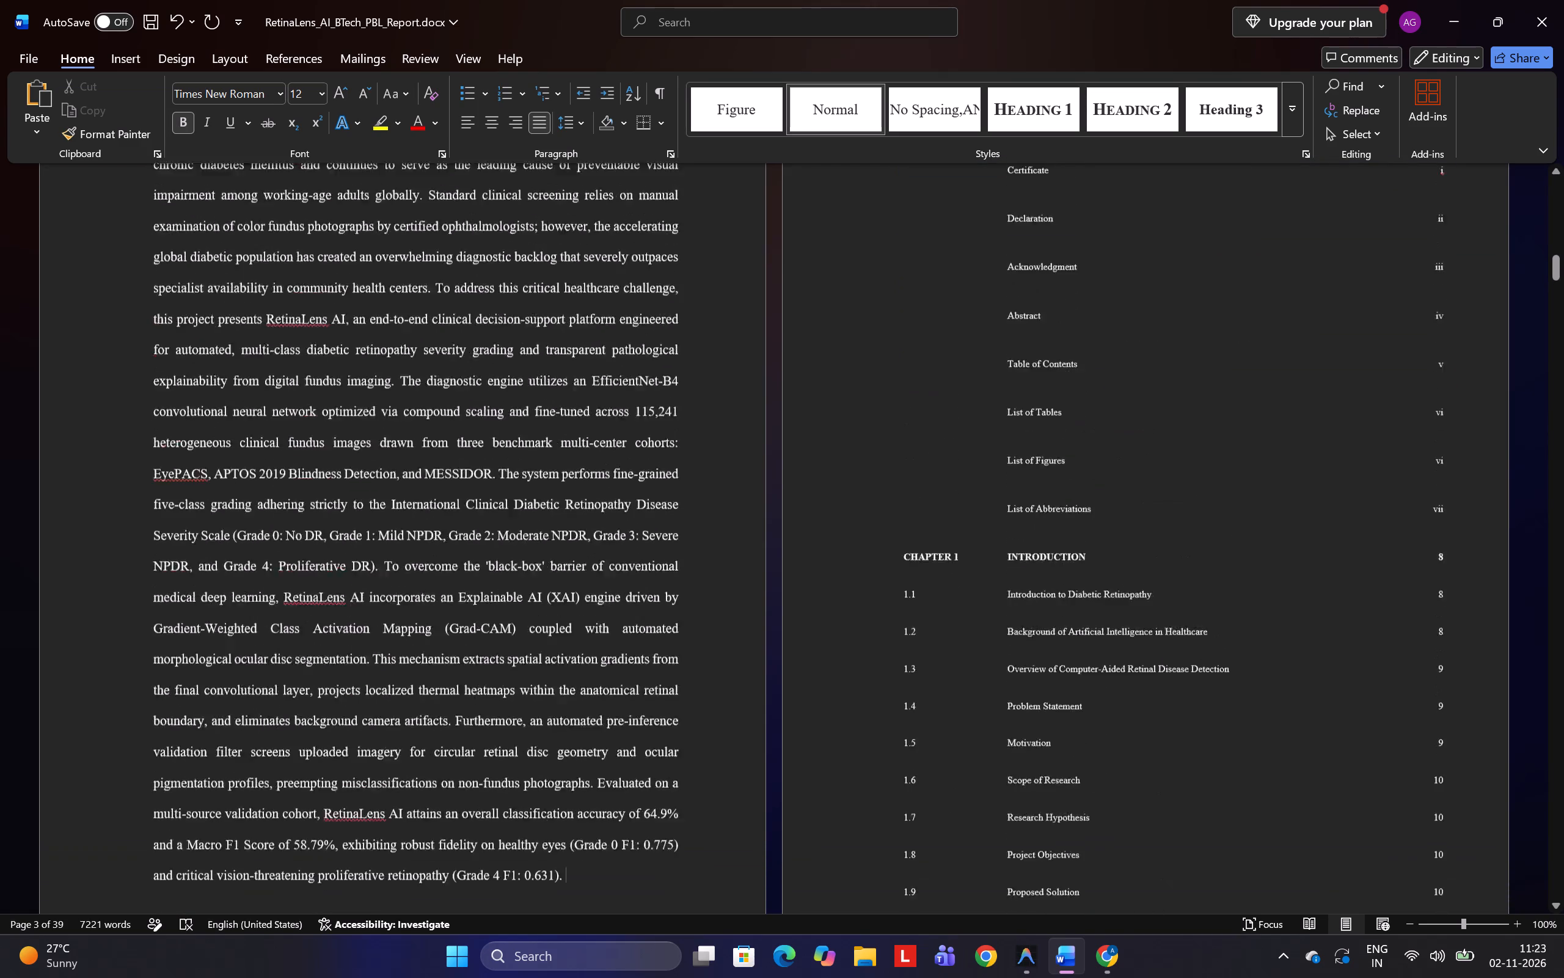
{"action": "scroll", "coordinate": [1056, 399], "scroll_direction": "down", "scroll_amount": 3}
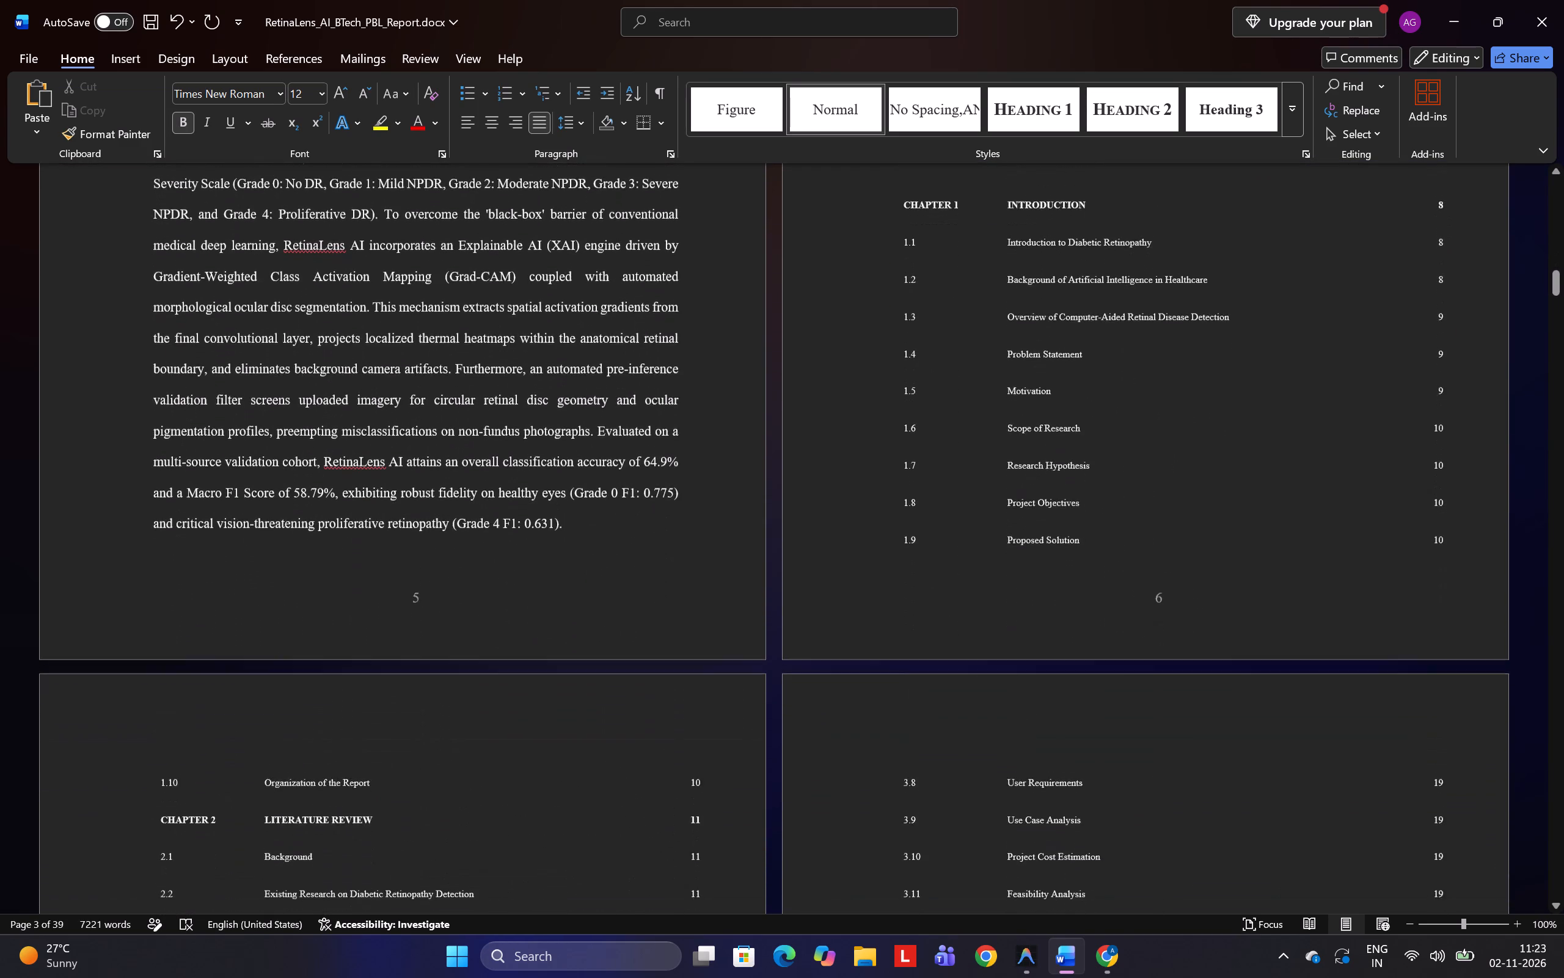
{"action": "scroll", "coordinate": [1056, 399], "scroll_direction": "down", "scroll_amount": 6}
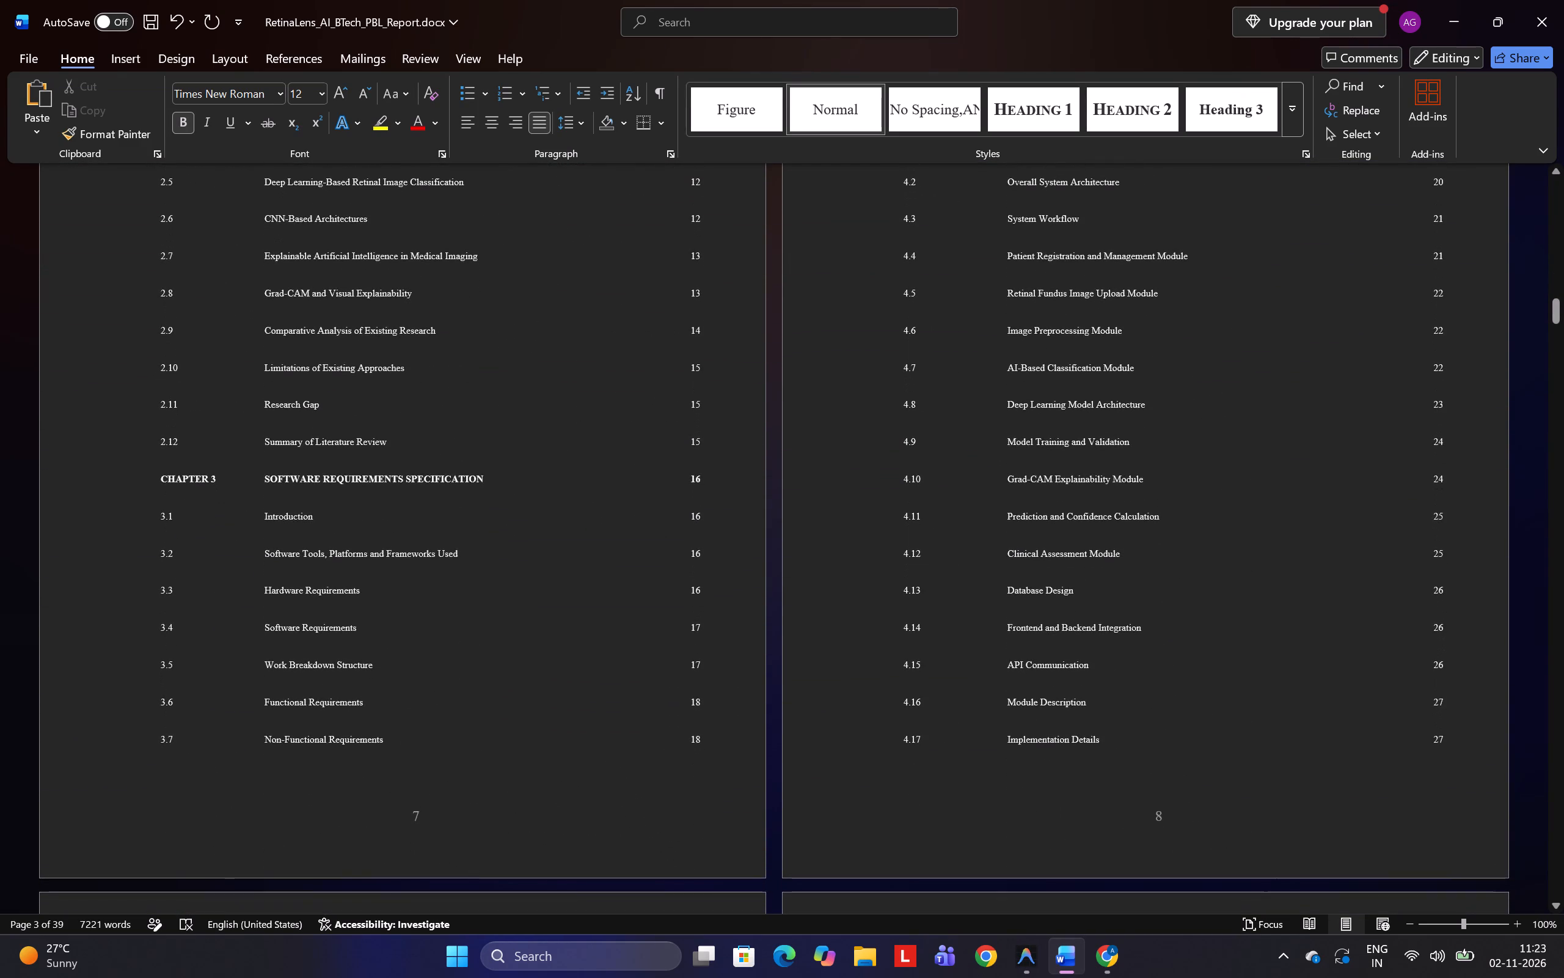
{"action": "scroll", "coordinate": [1056, 399], "scroll_direction": "down", "scroll_amount": 7}
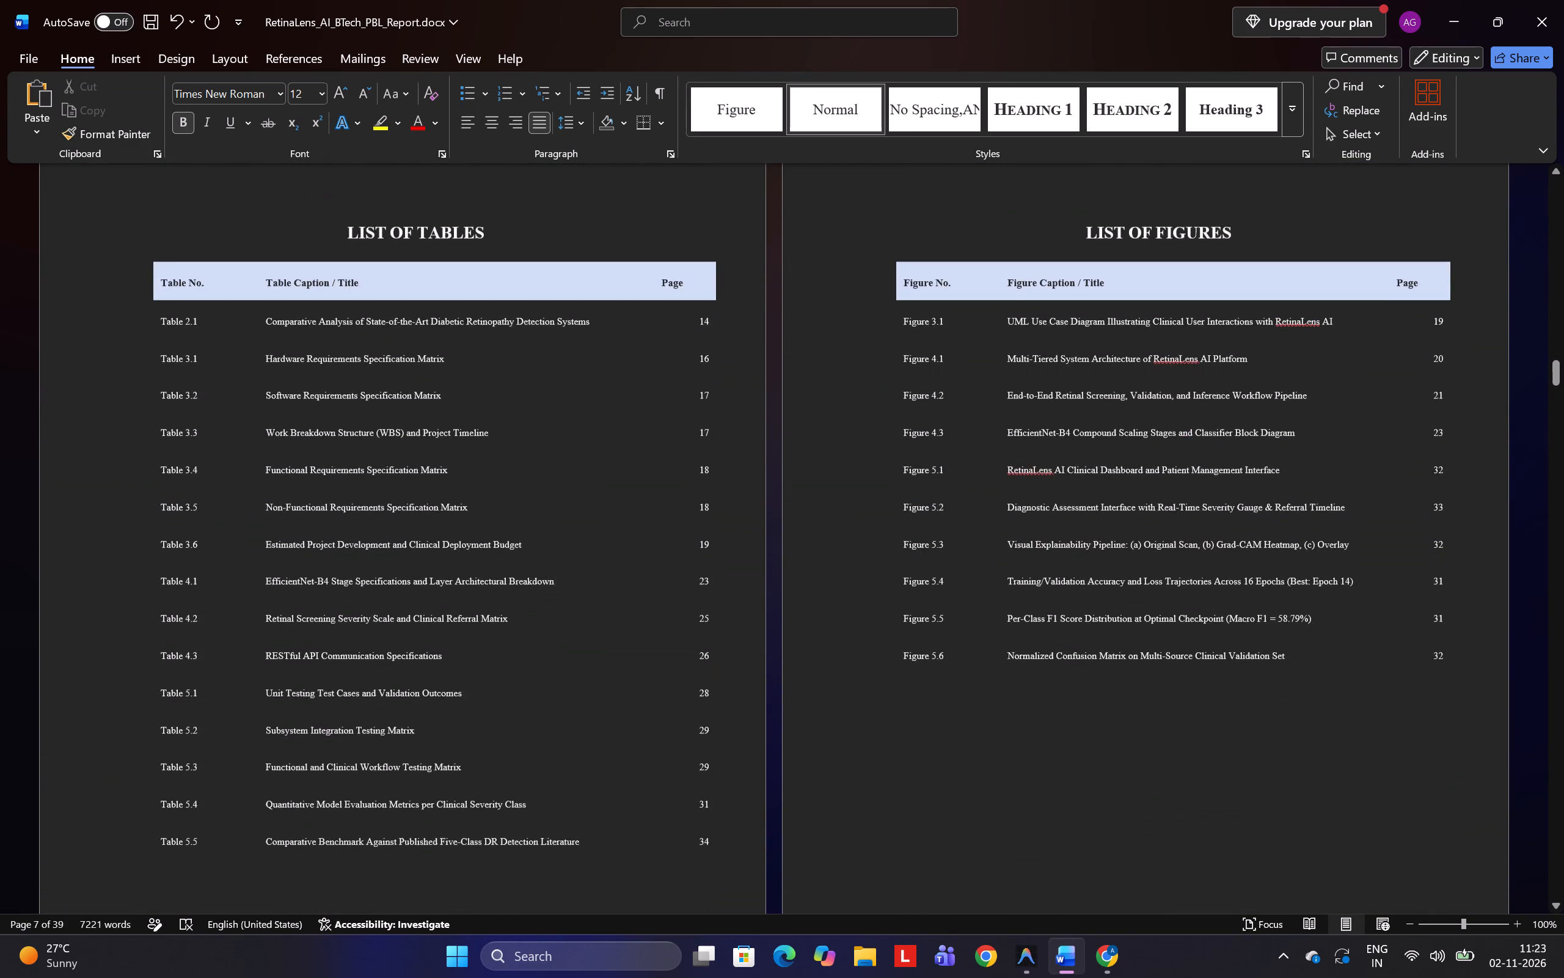
{"action": "scroll", "coordinate": [1056, 399], "scroll_direction": "down", "scroll_amount": 6}
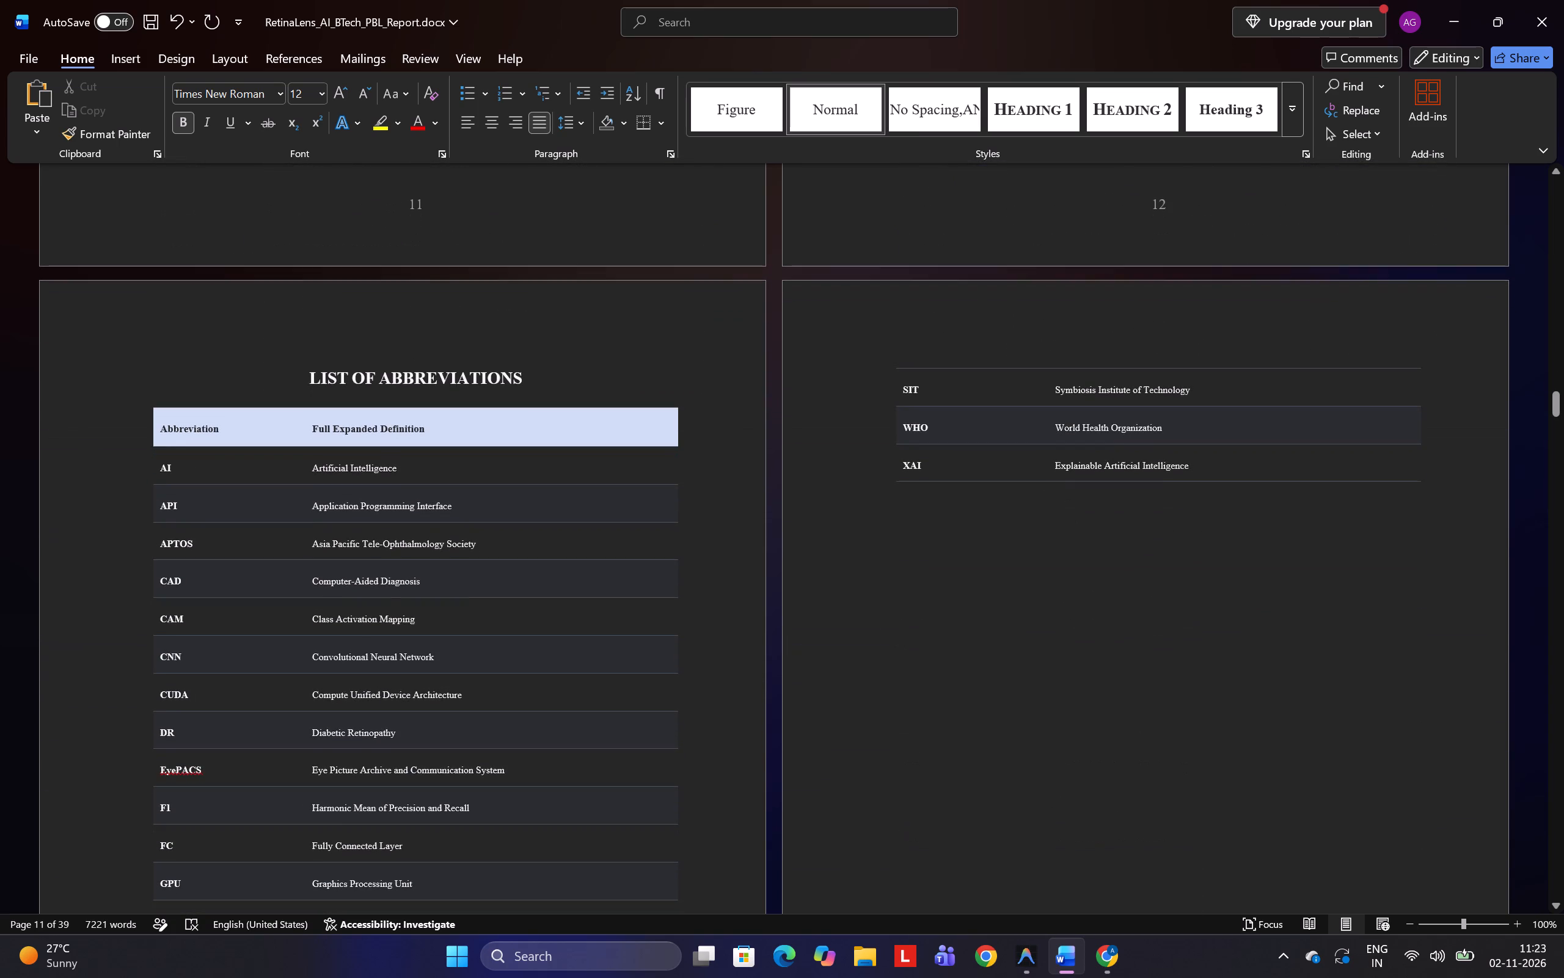
Remove the empty page between the List of Abbreviations and Chapter 1.
{"action": "scroll", "coordinate": [1056, 399], "scroll_direction": "down", "scroll_amount": 3}
{"action": "scroll", "coordinate": [1056, 399], "scroll_direction": "up", "scroll_amount": 1}
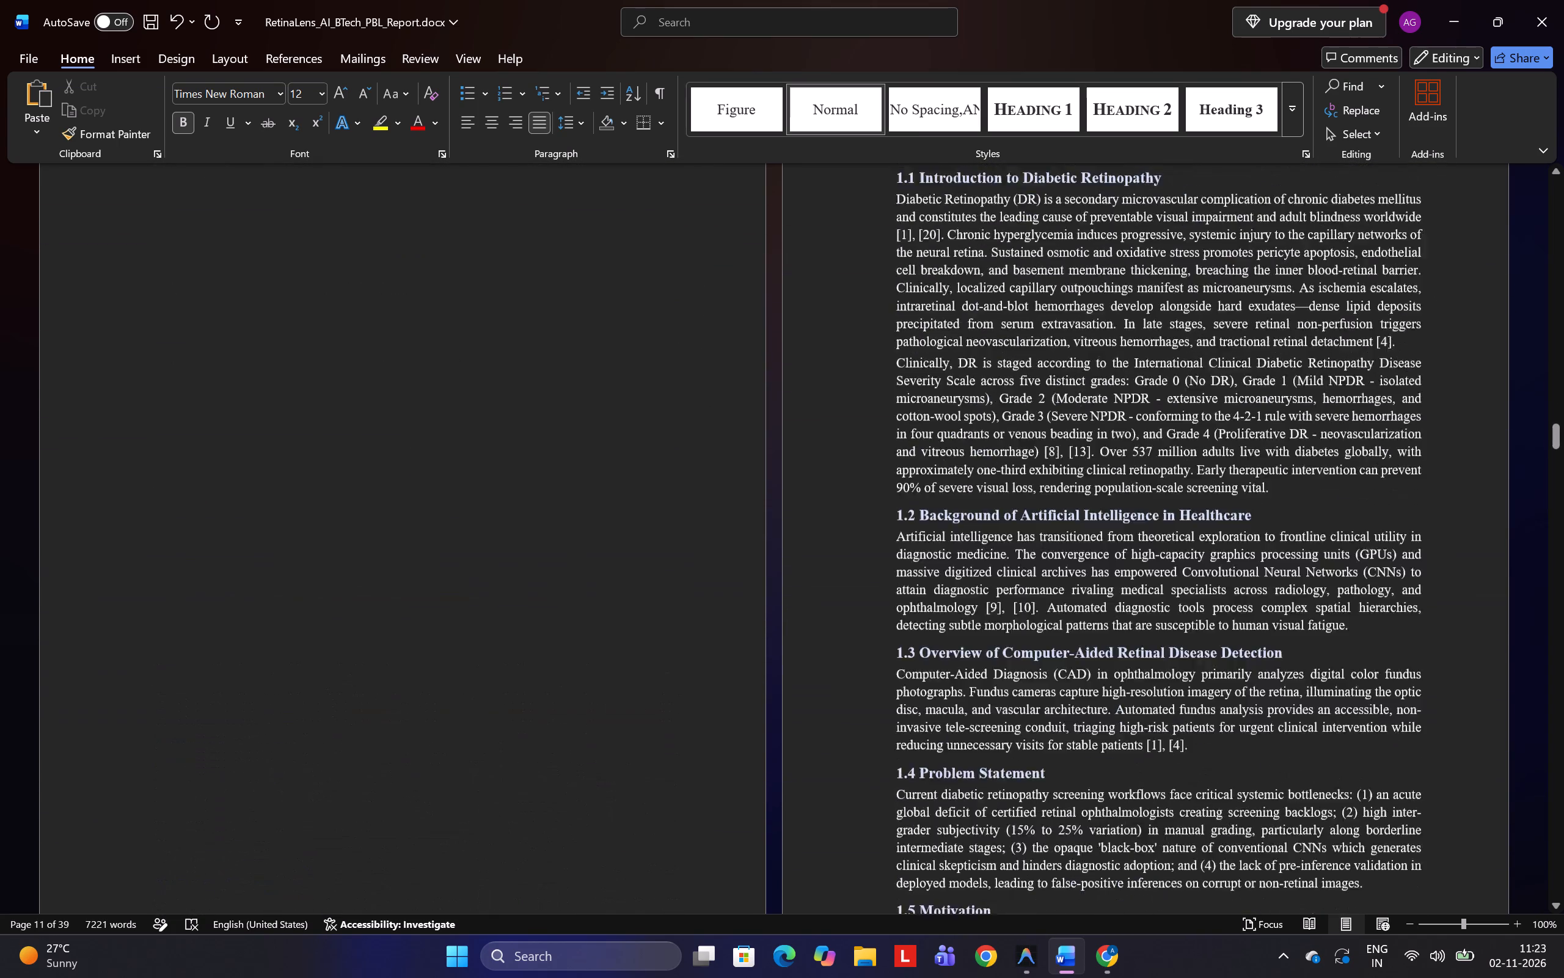
{"action": "scroll", "coordinate": [1056, 399], "scroll_direction": "up", "scroll_amount": 2}
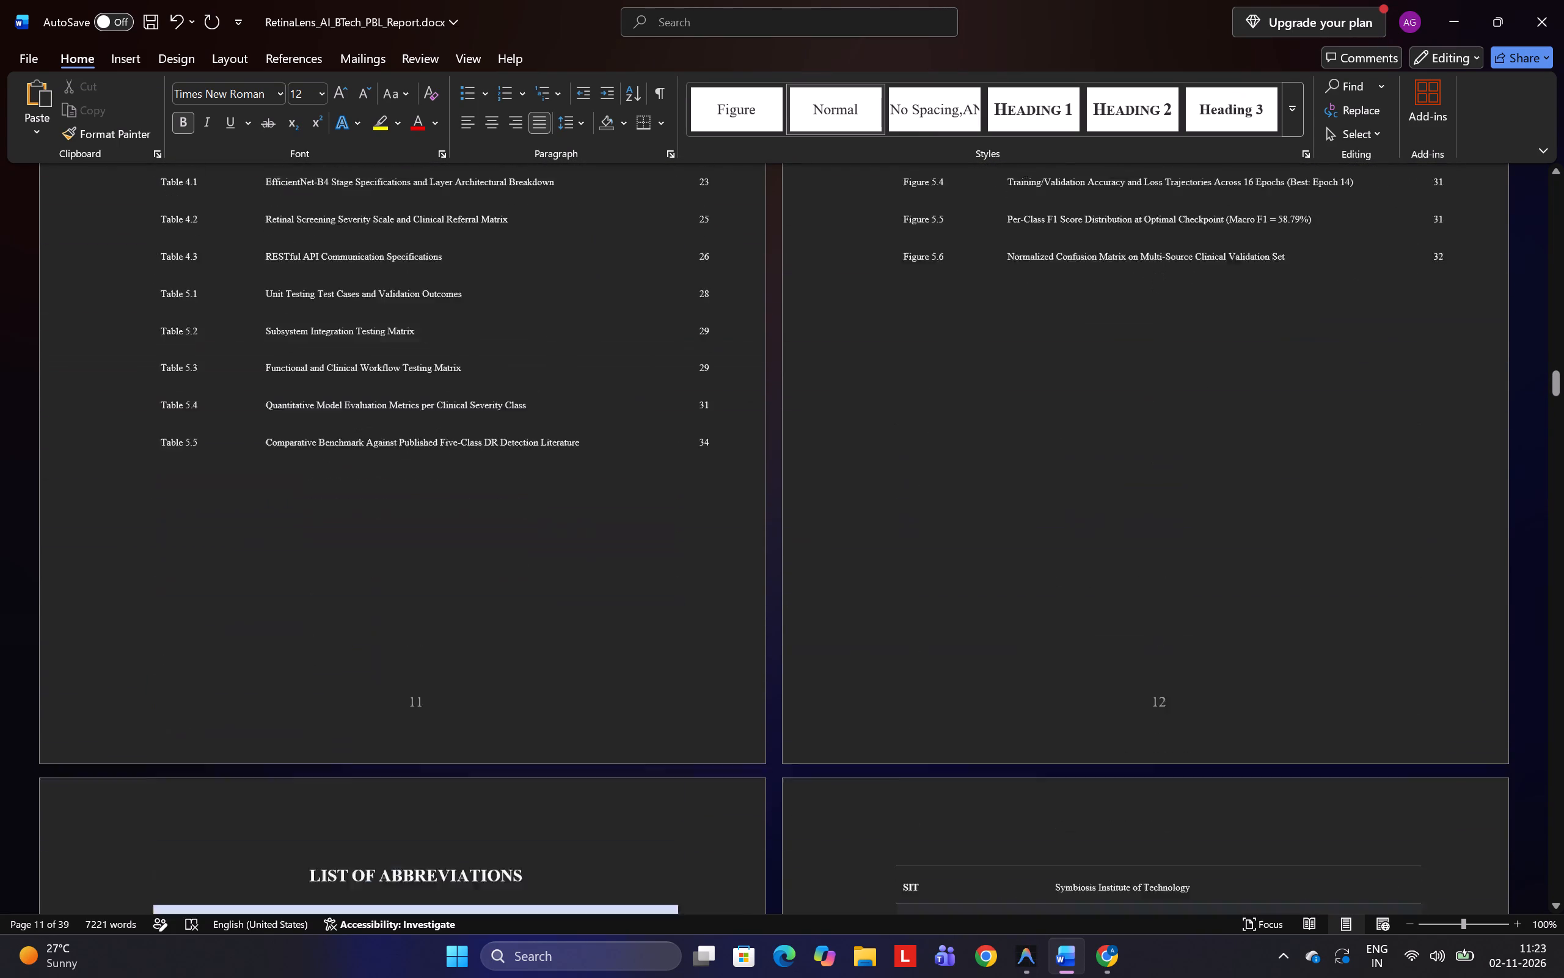
{"action": "scroll", "coordinate": [1056, 399], "scroll_direction": "down", "scroll_amount": 7}
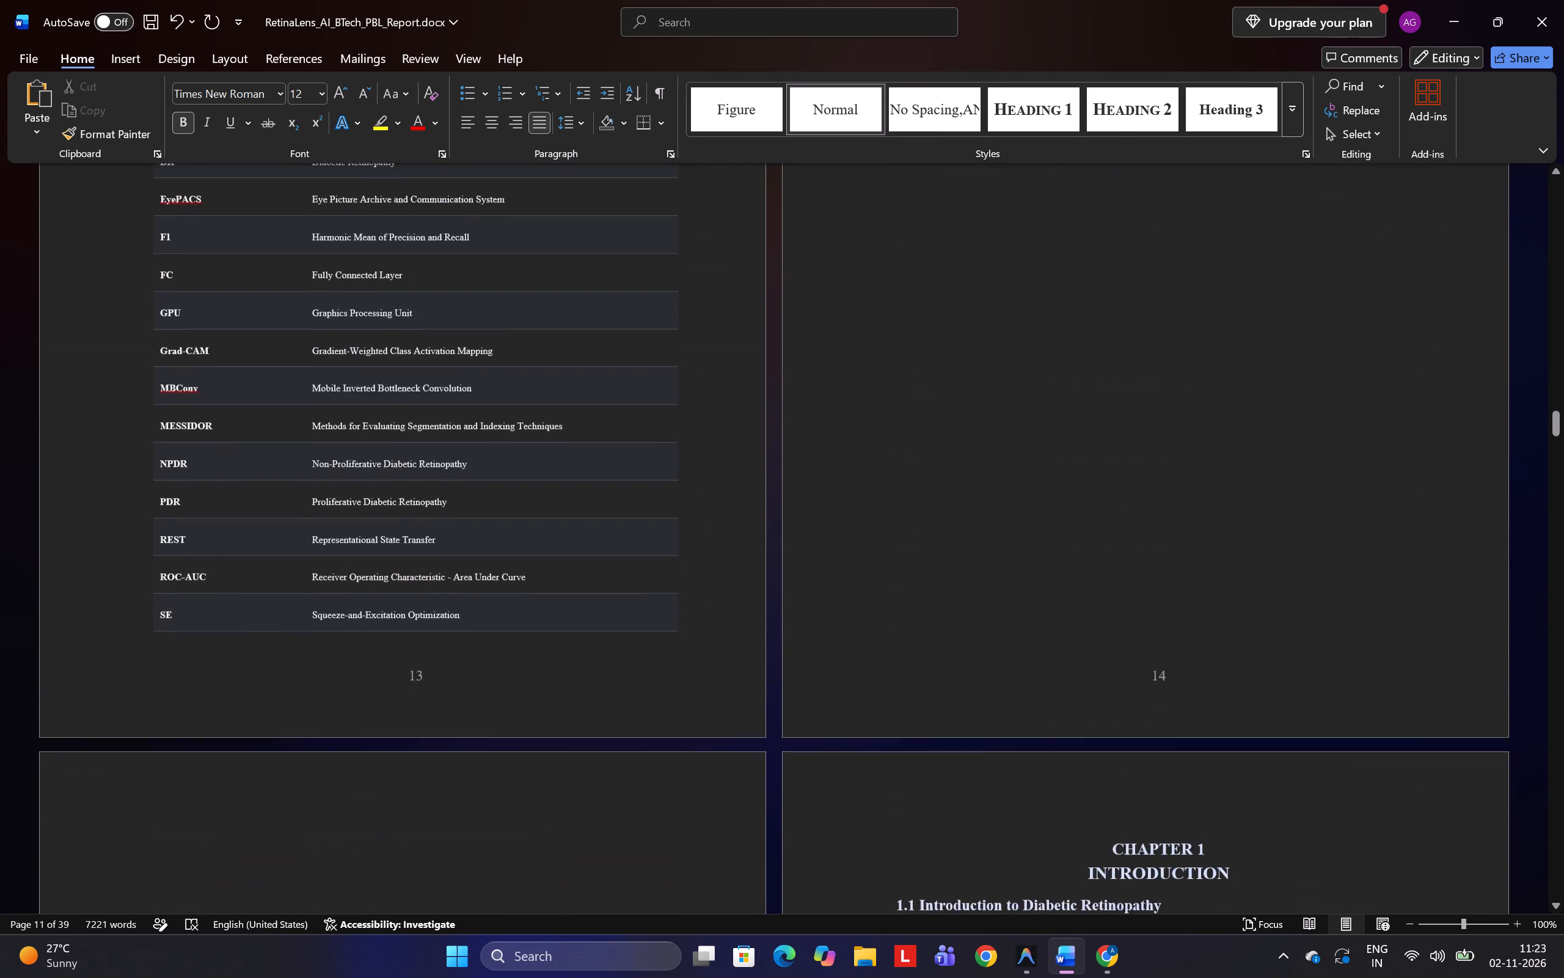
{"action": "scroll", "coordinate": [1056, 399], "scroll_direction": "down", "scroll_amount": 2}
{"action": "left_click", "coordinate": [522, 675]}
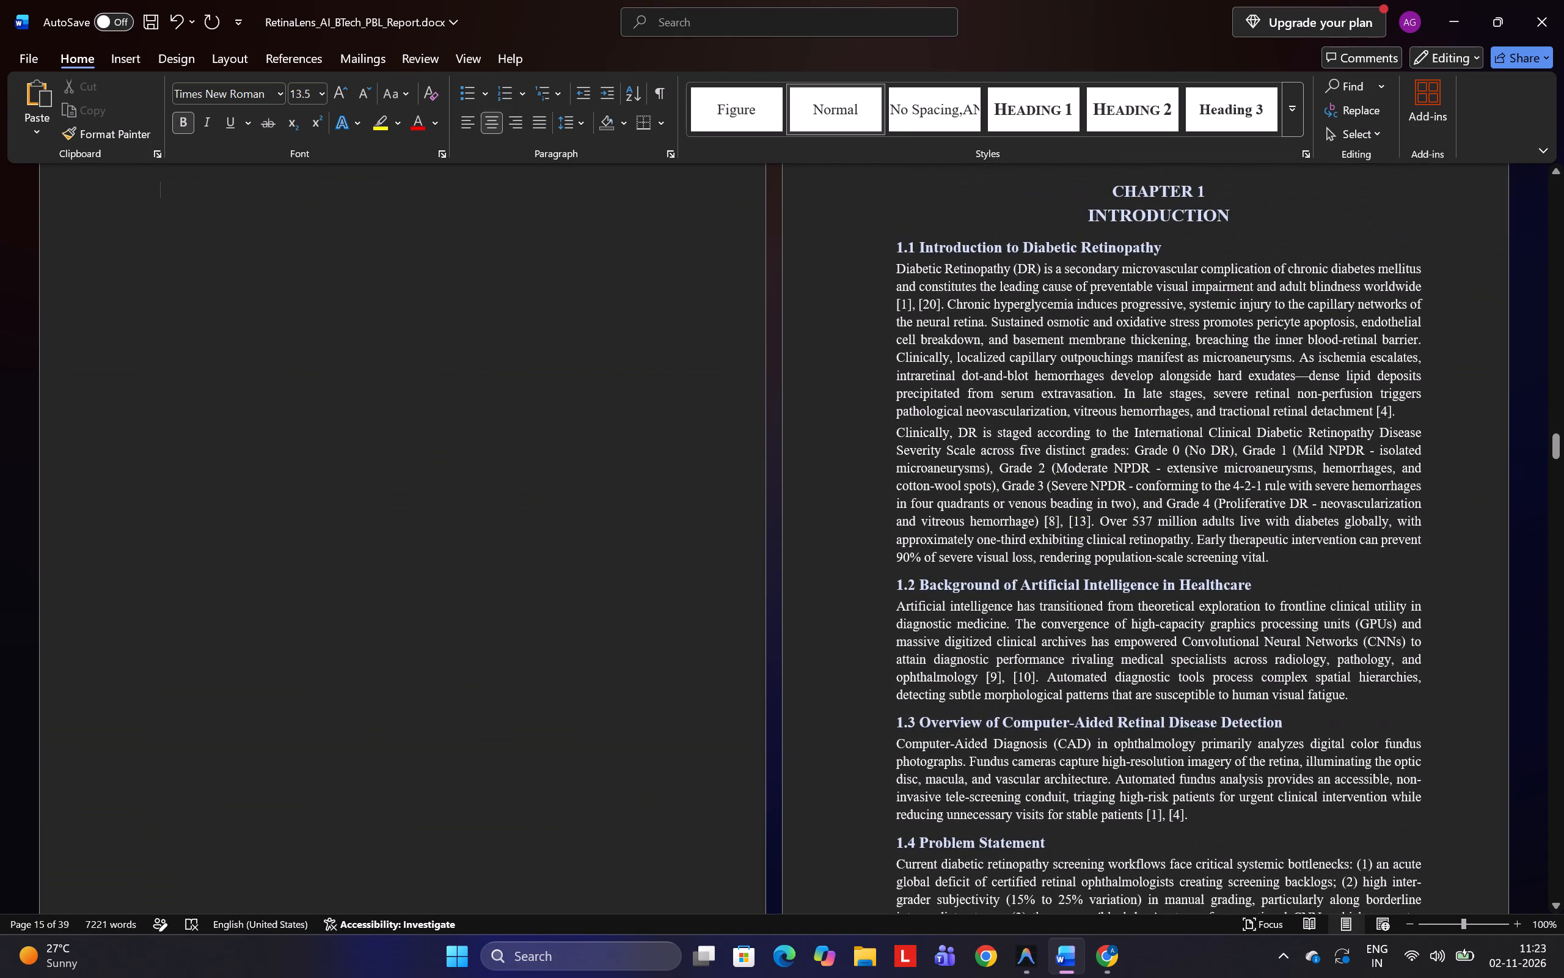
{"action": "key", "text": "BackSpace"}
{"action": "key", "text": "BackSpace"}
{"action": "key", "text": "BackSpace"}
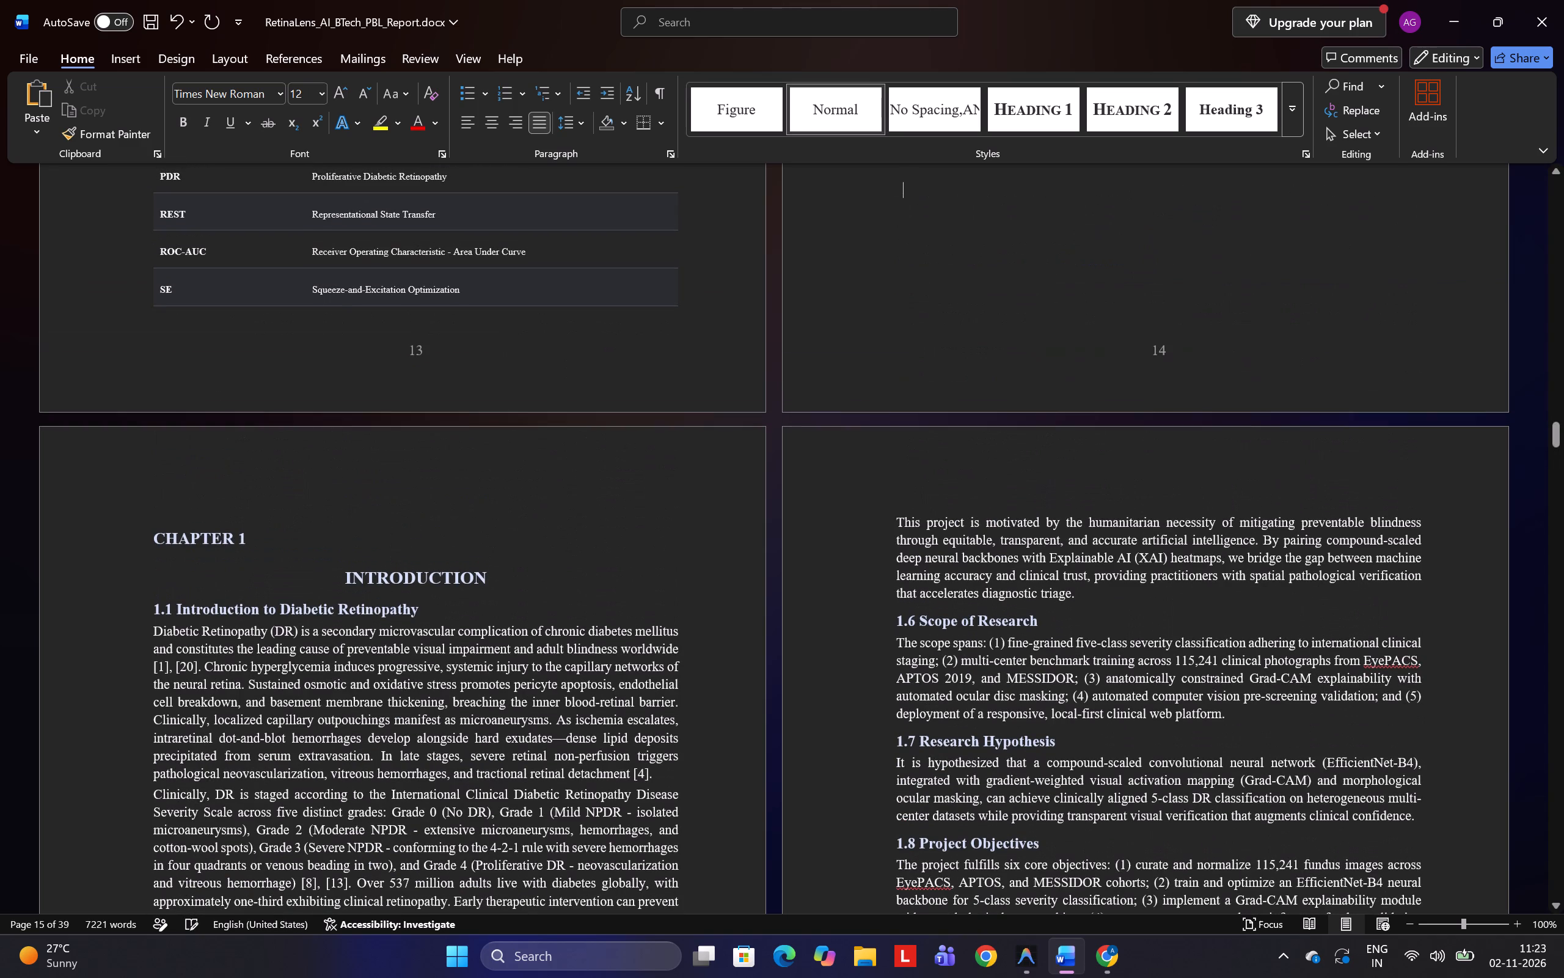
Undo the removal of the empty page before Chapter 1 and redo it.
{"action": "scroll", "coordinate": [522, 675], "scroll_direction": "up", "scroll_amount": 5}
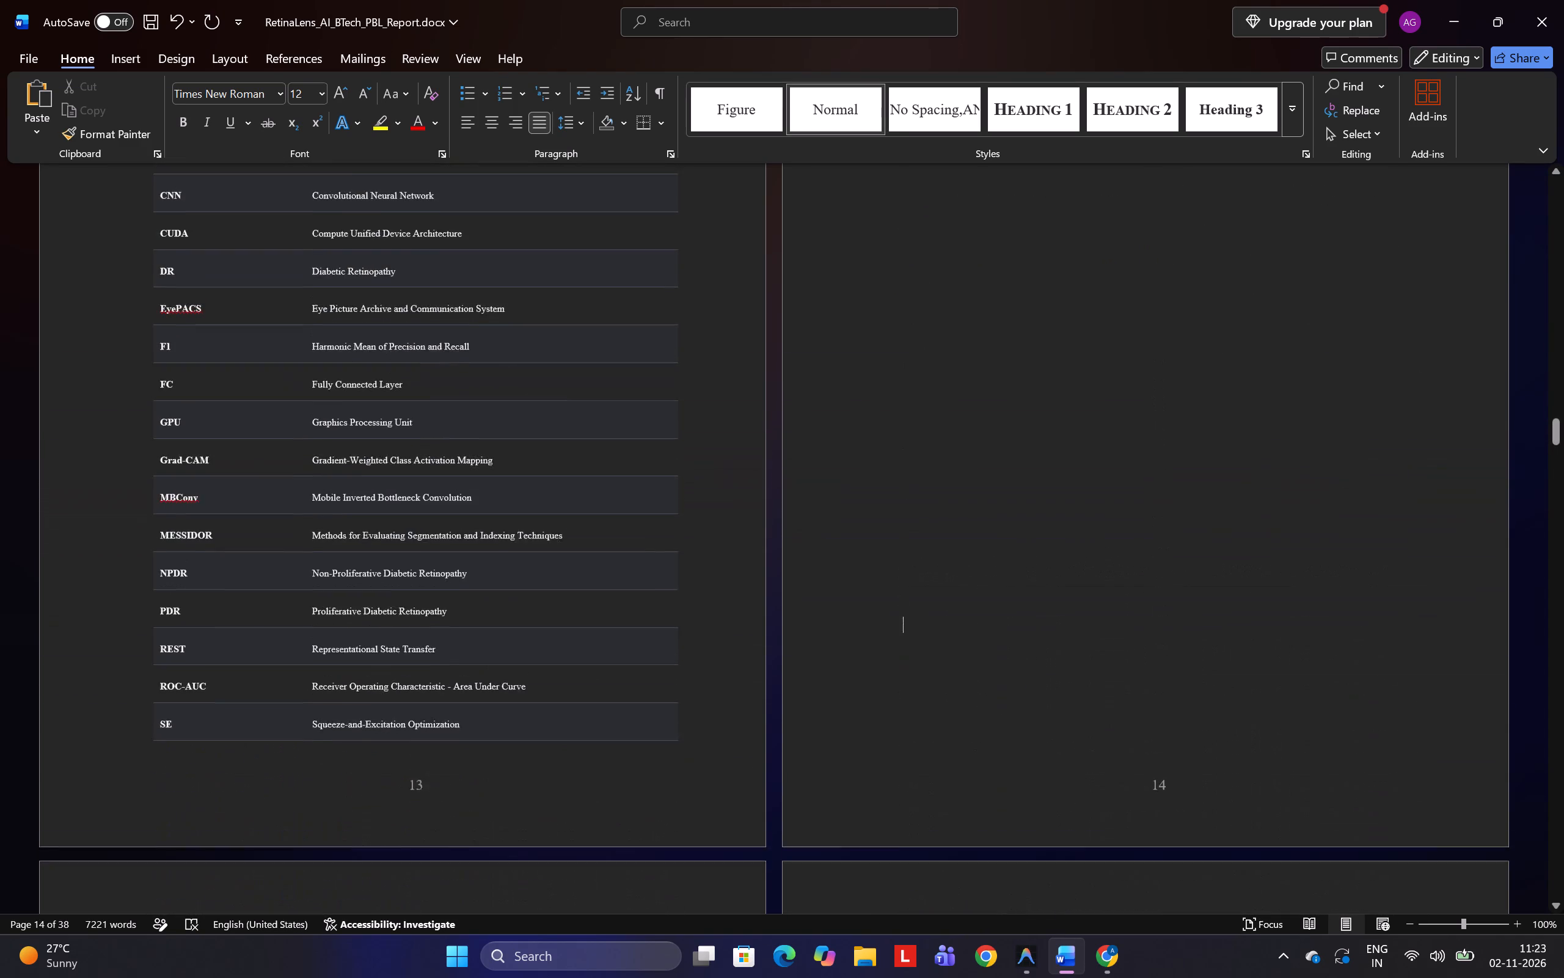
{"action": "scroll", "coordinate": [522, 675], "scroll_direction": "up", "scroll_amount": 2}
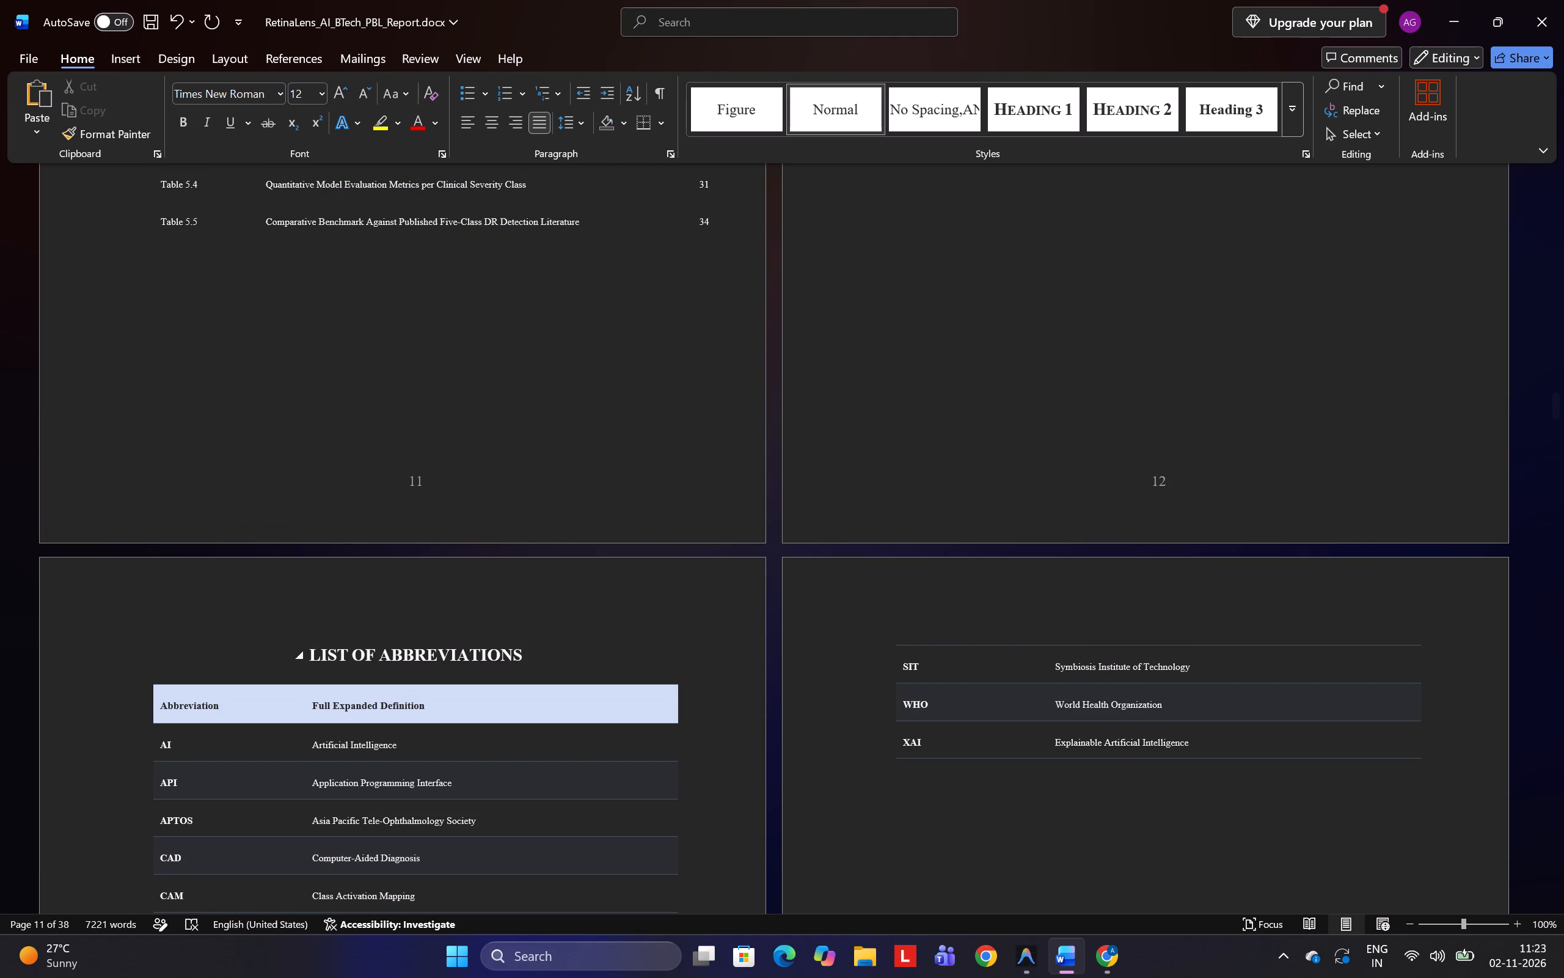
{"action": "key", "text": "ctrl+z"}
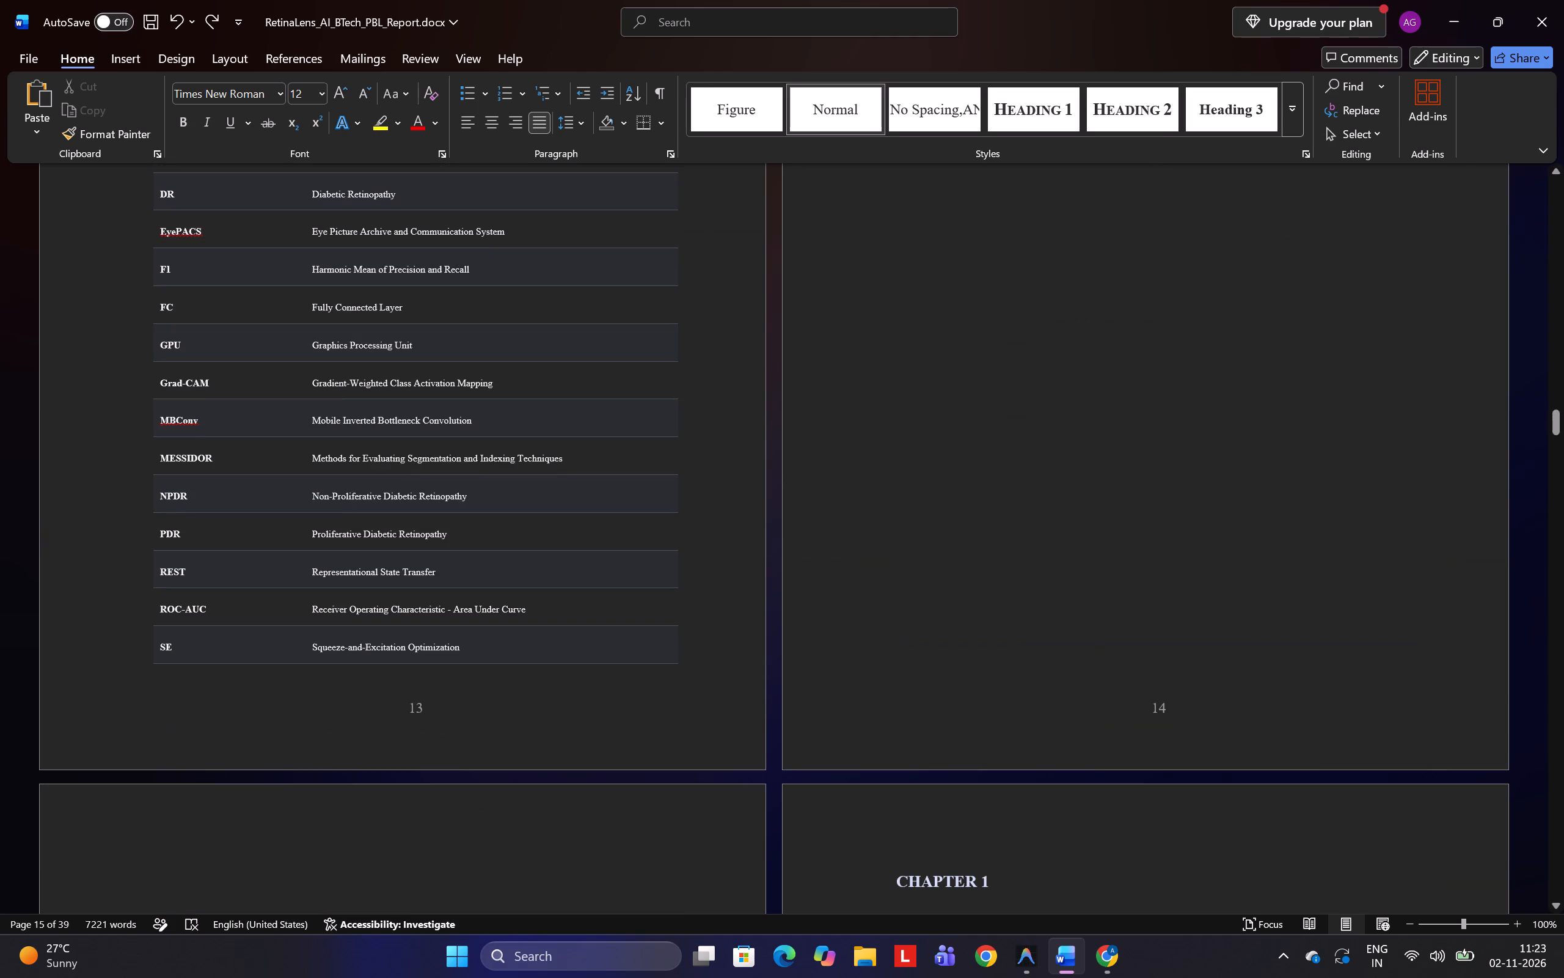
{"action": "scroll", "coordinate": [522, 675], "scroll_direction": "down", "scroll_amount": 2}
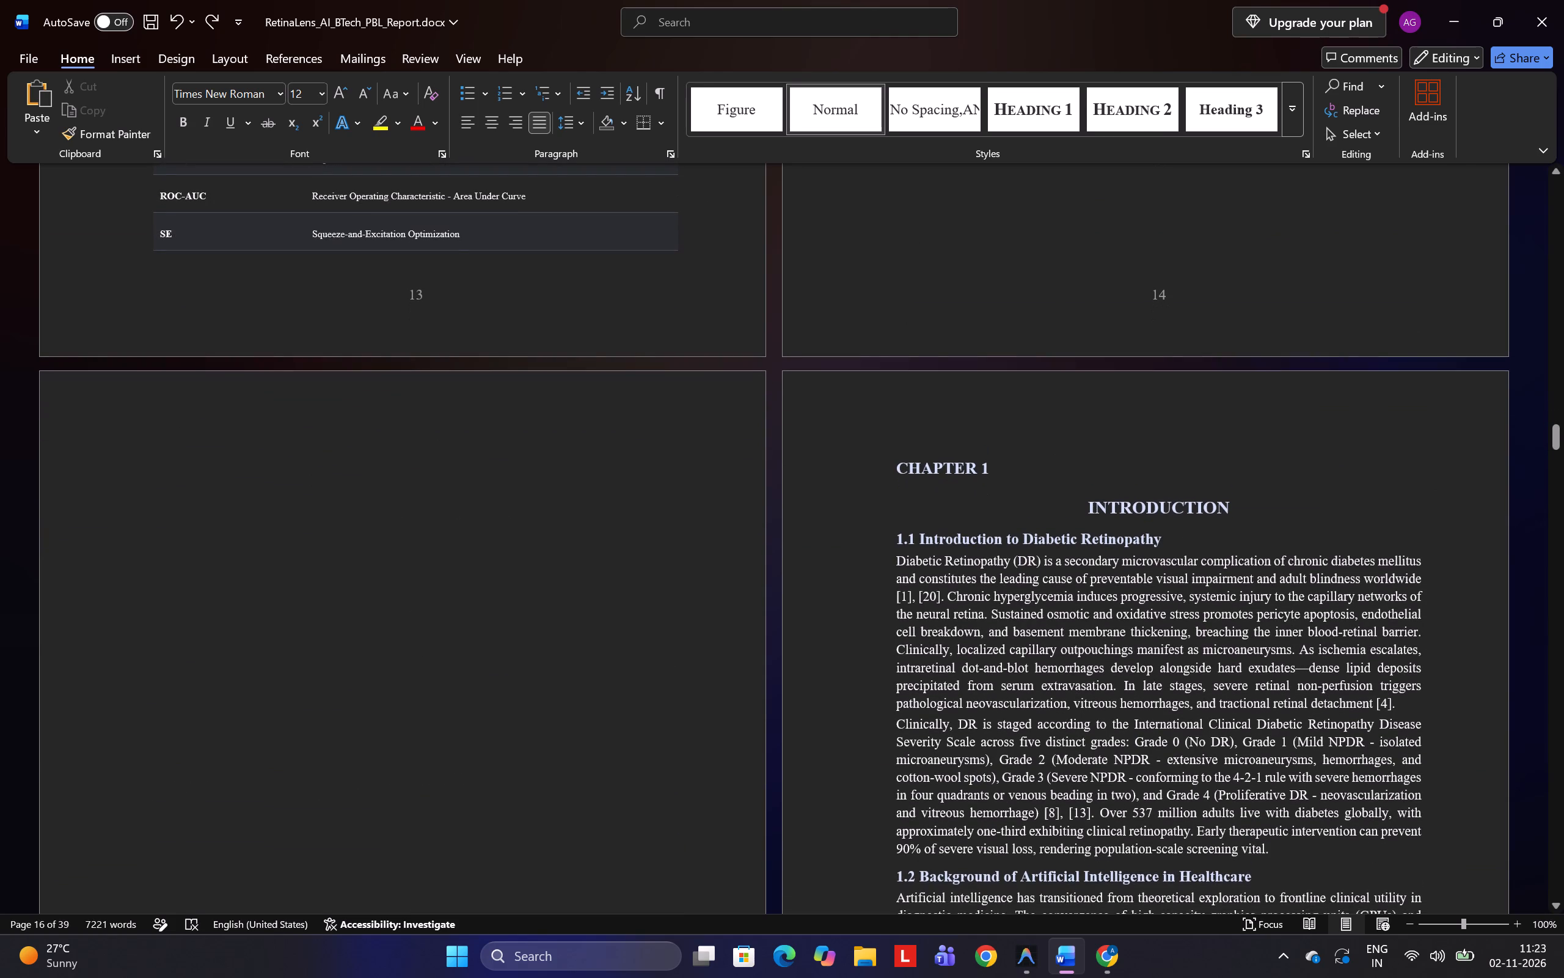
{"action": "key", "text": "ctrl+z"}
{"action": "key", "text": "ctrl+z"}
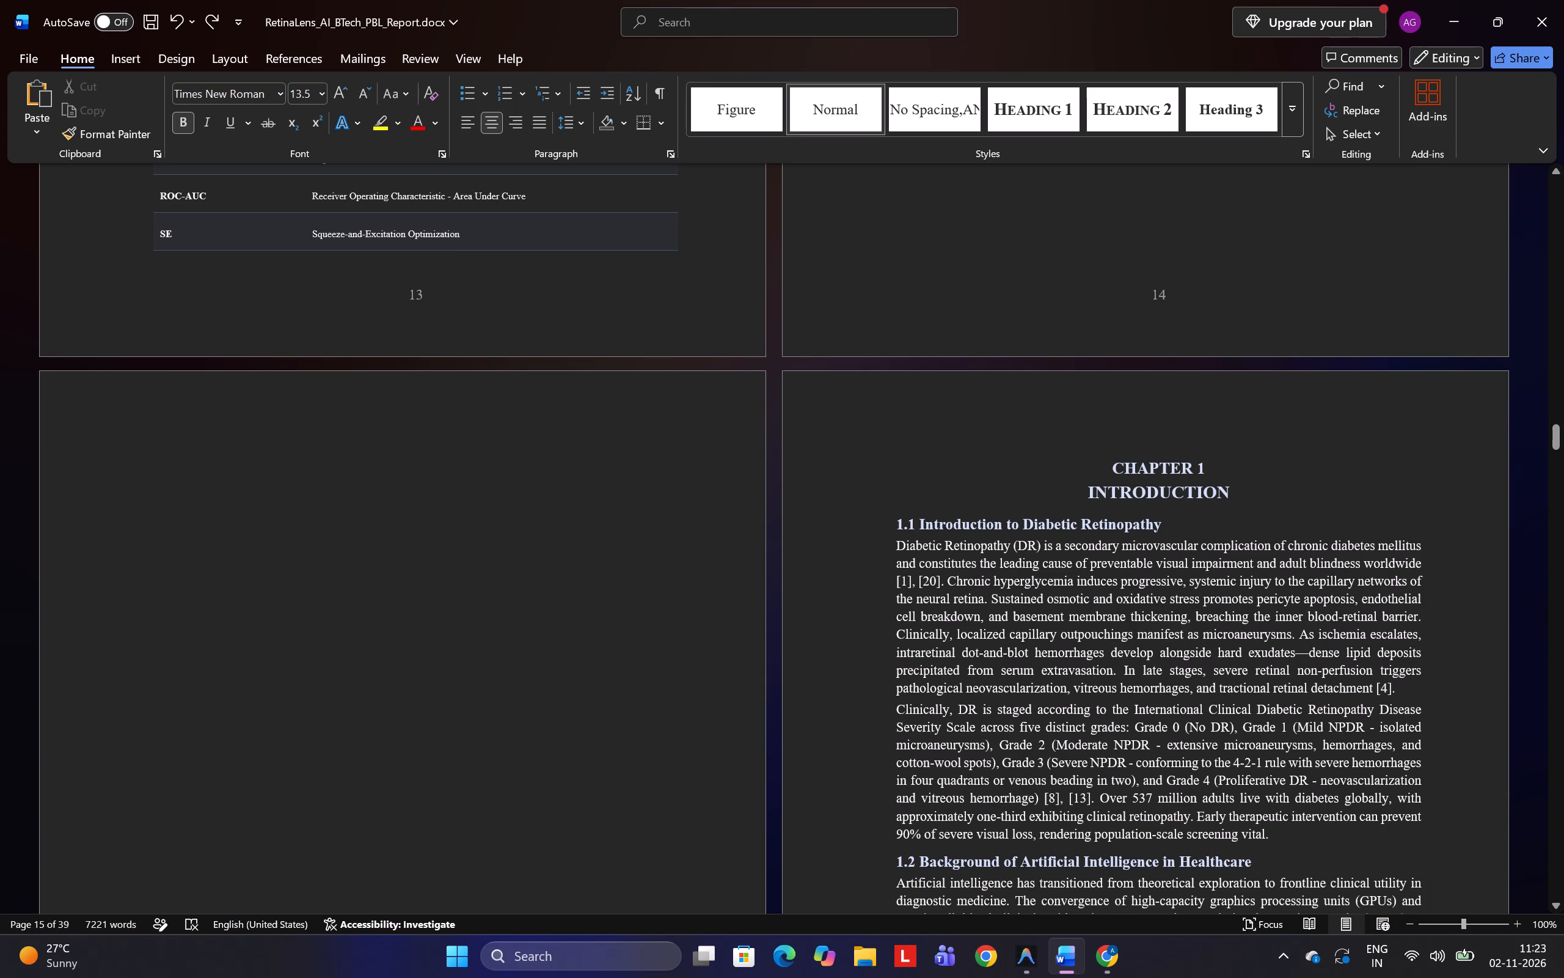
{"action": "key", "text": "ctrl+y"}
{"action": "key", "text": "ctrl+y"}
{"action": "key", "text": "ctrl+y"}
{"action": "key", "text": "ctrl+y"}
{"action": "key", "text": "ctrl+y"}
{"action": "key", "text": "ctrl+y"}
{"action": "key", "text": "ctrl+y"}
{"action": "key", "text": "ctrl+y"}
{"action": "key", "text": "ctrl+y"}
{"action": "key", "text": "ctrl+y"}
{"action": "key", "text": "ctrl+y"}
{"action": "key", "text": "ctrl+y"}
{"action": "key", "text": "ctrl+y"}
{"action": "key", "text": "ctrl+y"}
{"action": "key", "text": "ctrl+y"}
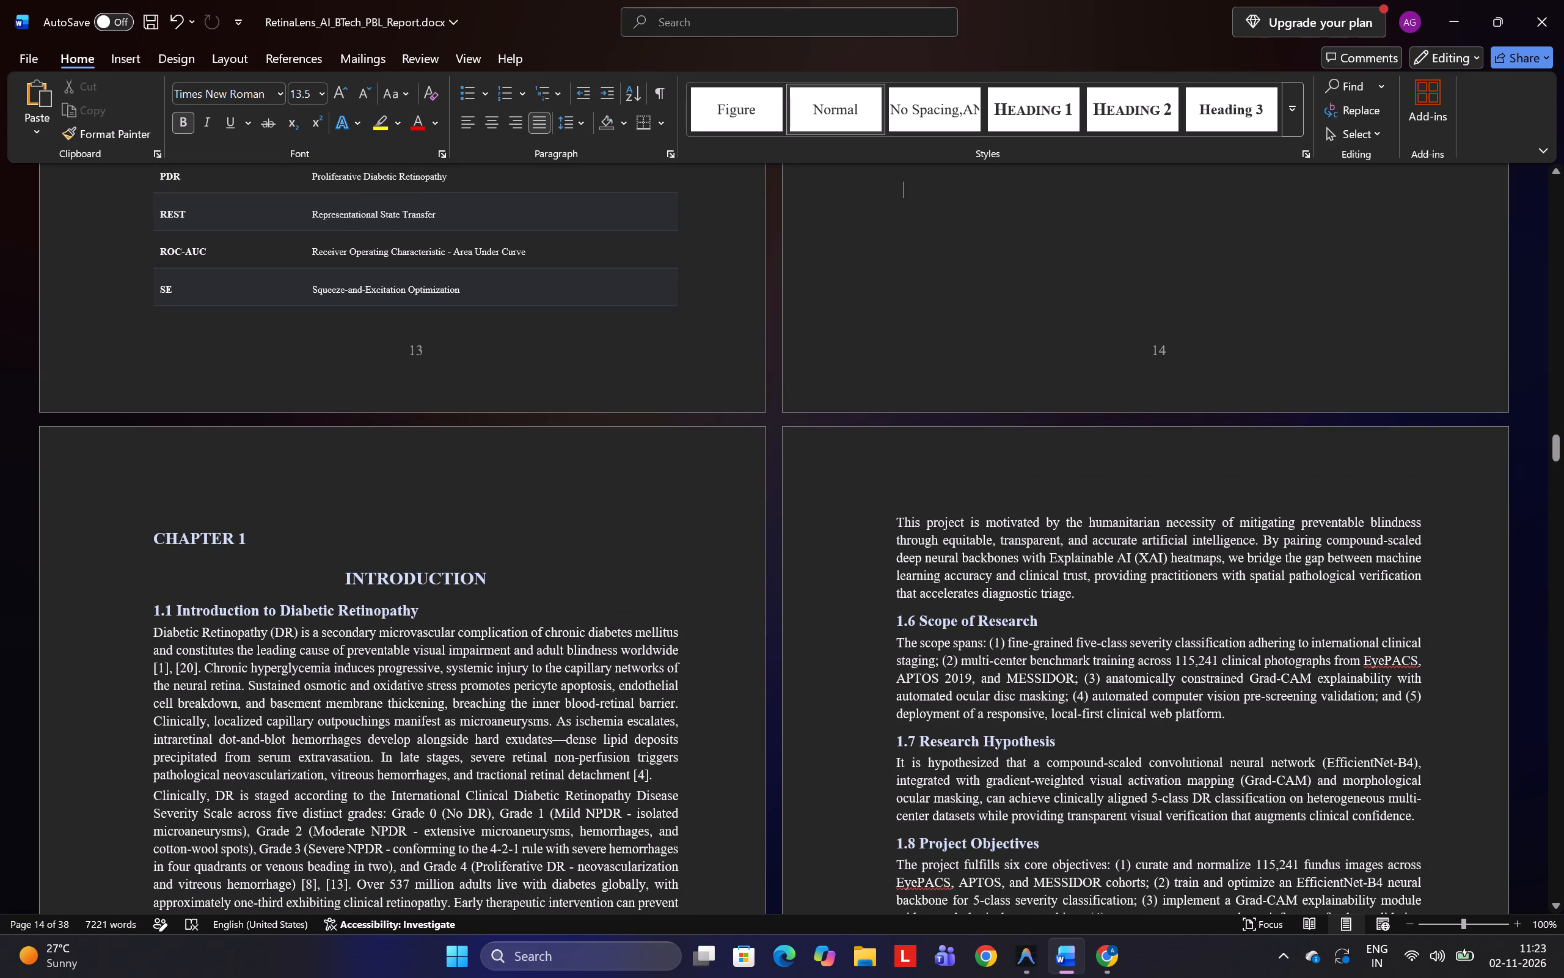
Indent the CHAPTER 1 heading with tabs and spaces so it sits roughly centred above INTRODUCTION.
{"action": "left_click", "coordinate": [150, 535]}
{"action": "key", "text": "Tab"}
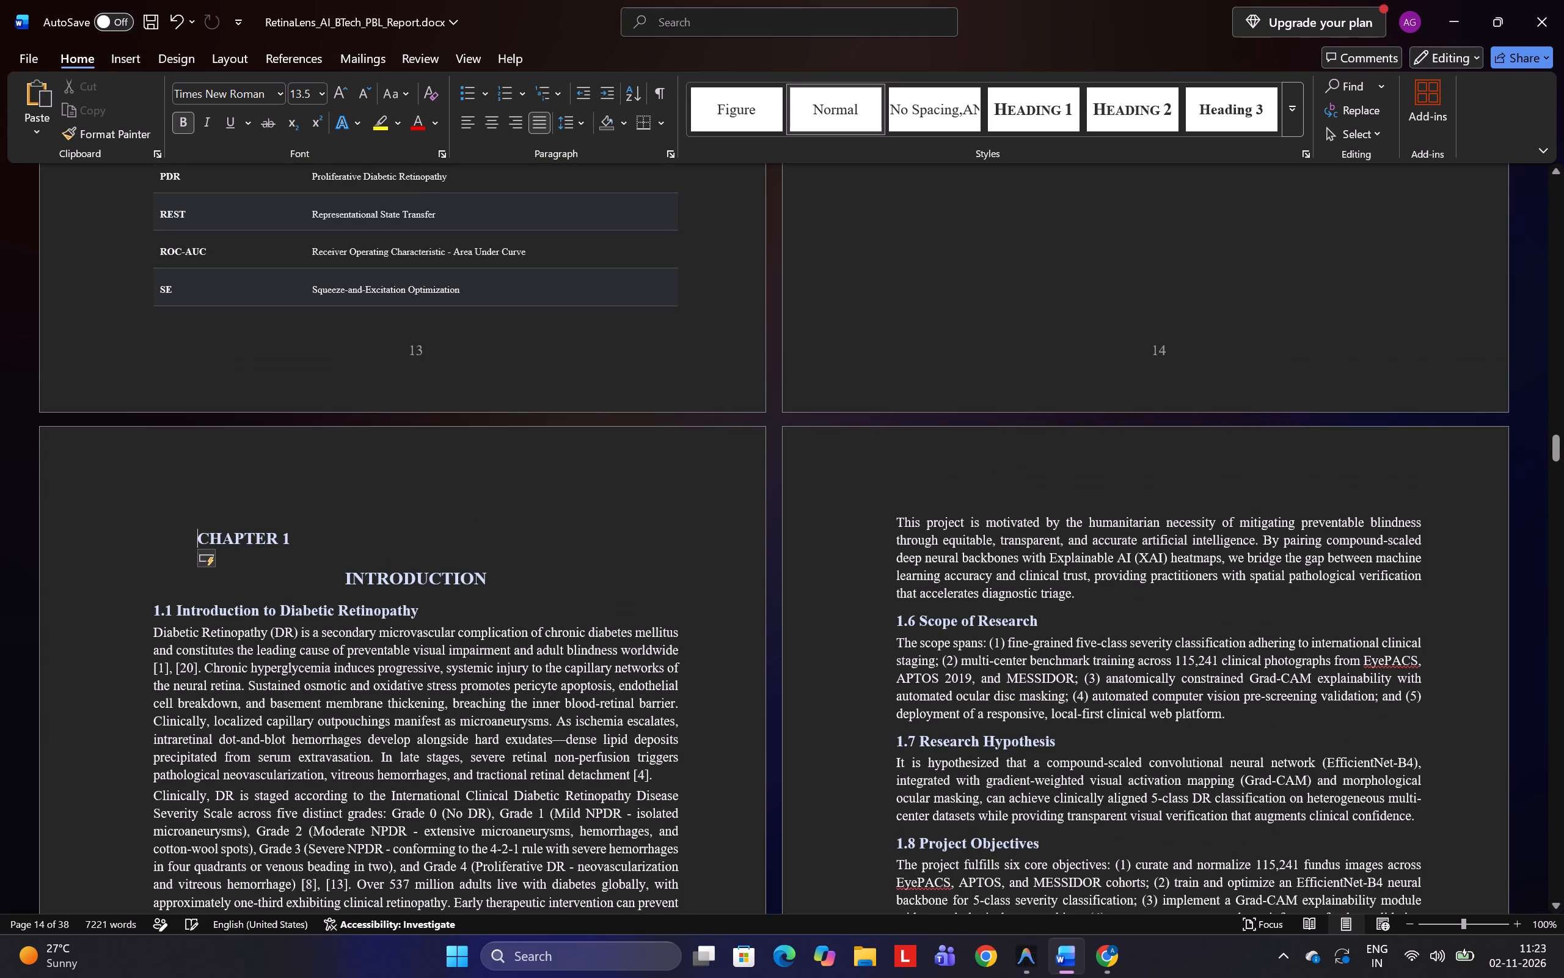
{"action": "key", "text": "Tab"}
{"action": "key", "text": "Tab"}
{"action": "key", "text": "Tab"}
{"action": "key", "text": "Tab"}
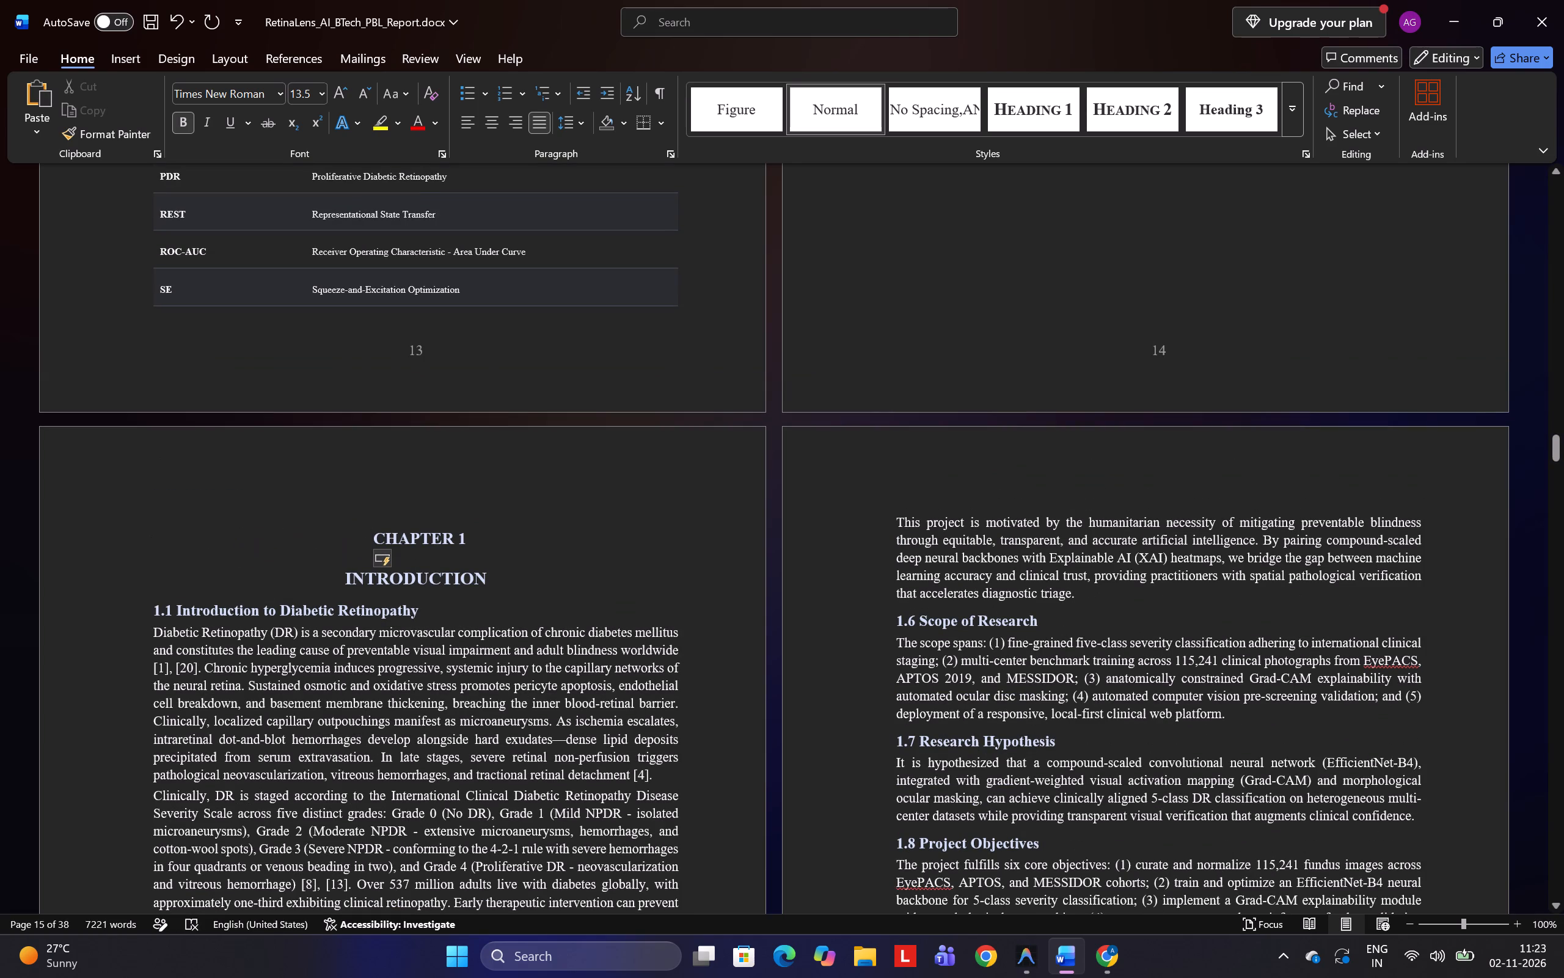
{"action": "left_click", "coordinate": [560, 566]}
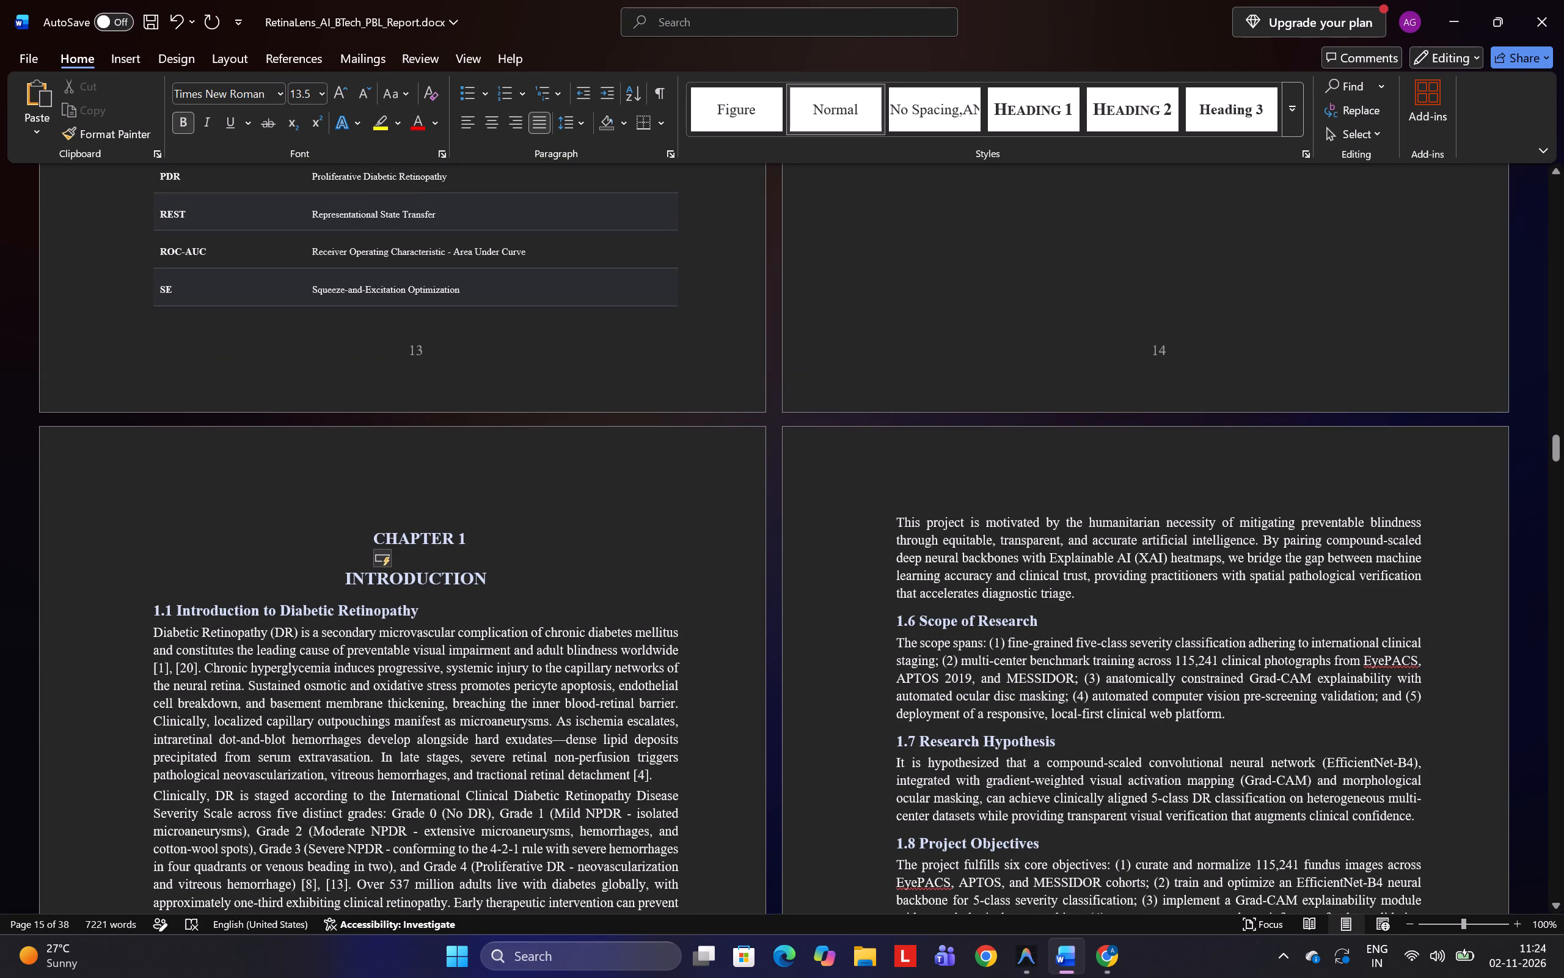
{"action": "left_click", "coordinate": [375, 534]}
{"action": "key", "text": "BackSpace"}
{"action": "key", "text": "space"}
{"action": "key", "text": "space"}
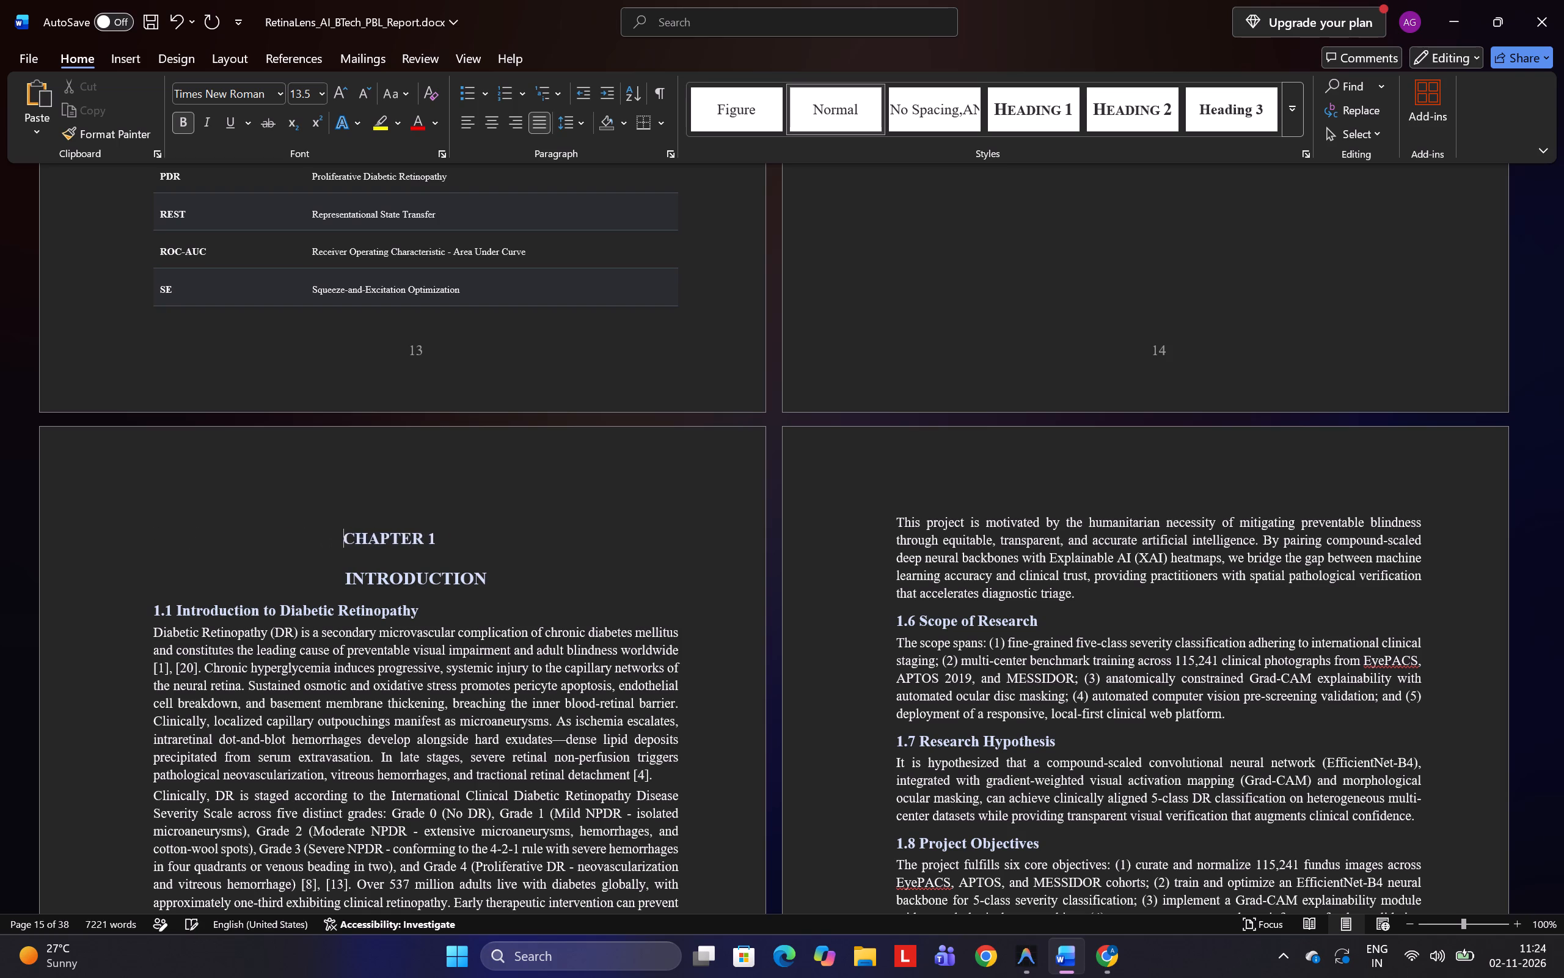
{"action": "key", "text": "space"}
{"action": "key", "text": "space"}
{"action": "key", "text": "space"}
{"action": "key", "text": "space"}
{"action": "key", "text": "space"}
Insert four blank lines before the 3.4 Software Requirements heading so the heading and its table start on the following page.
{"action": "scroll", "coordinate": [375, 534], "scroll_direction": "down", "scroll_amount": 7}
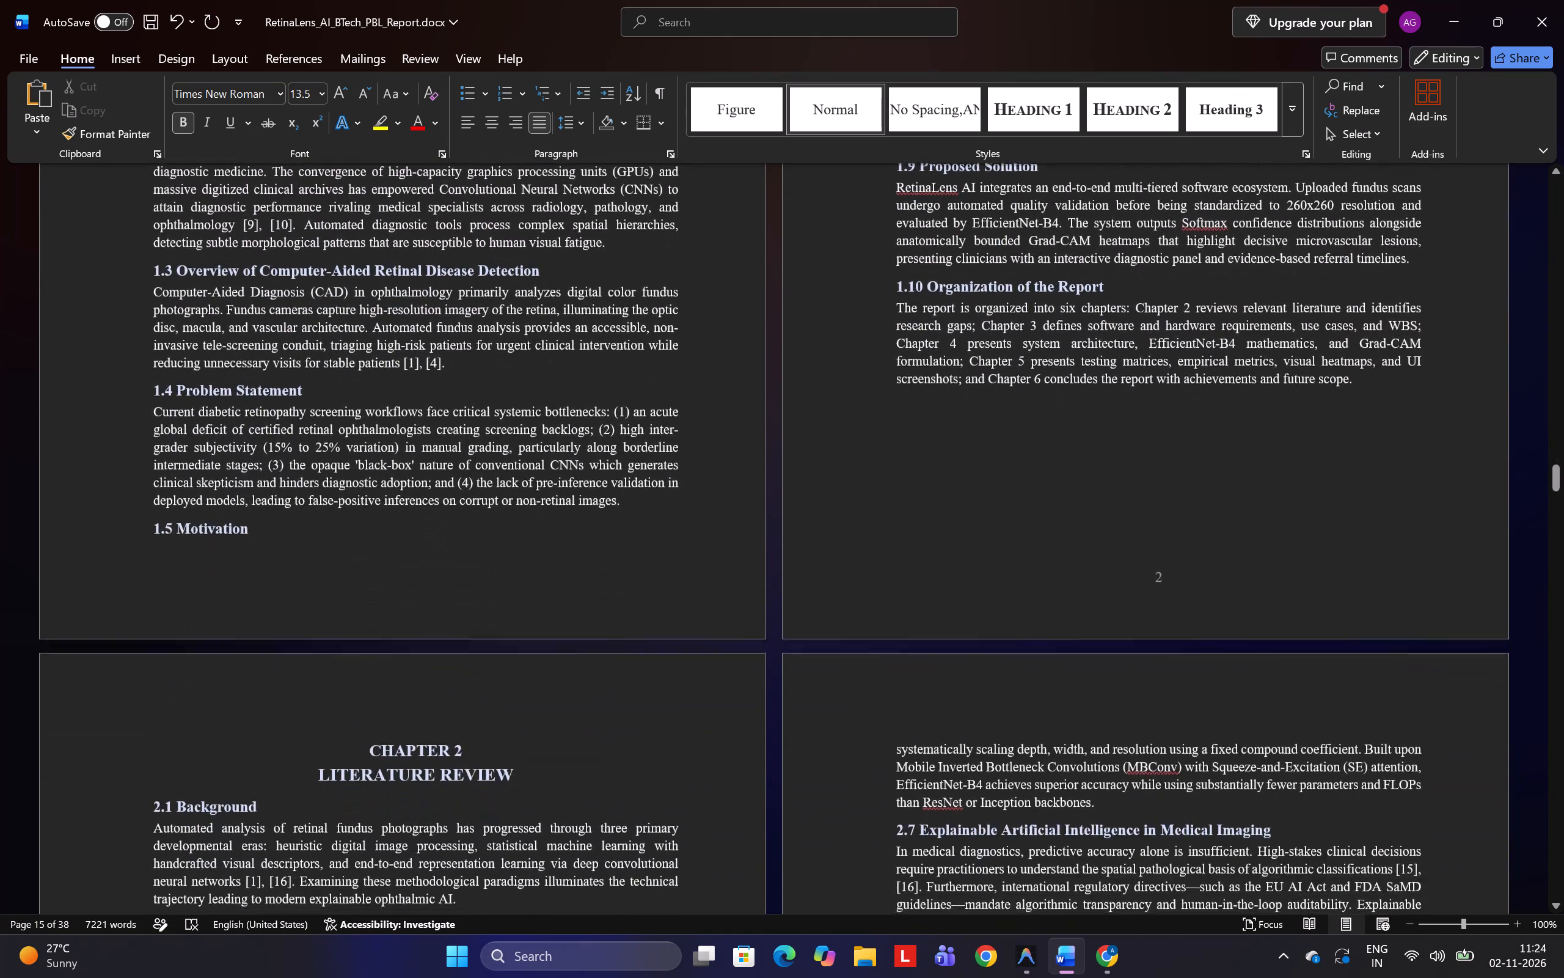
{"action": "scroll", "coordinate": [375, 534], "scroll_direction": "down", "scroll_amount": 5}
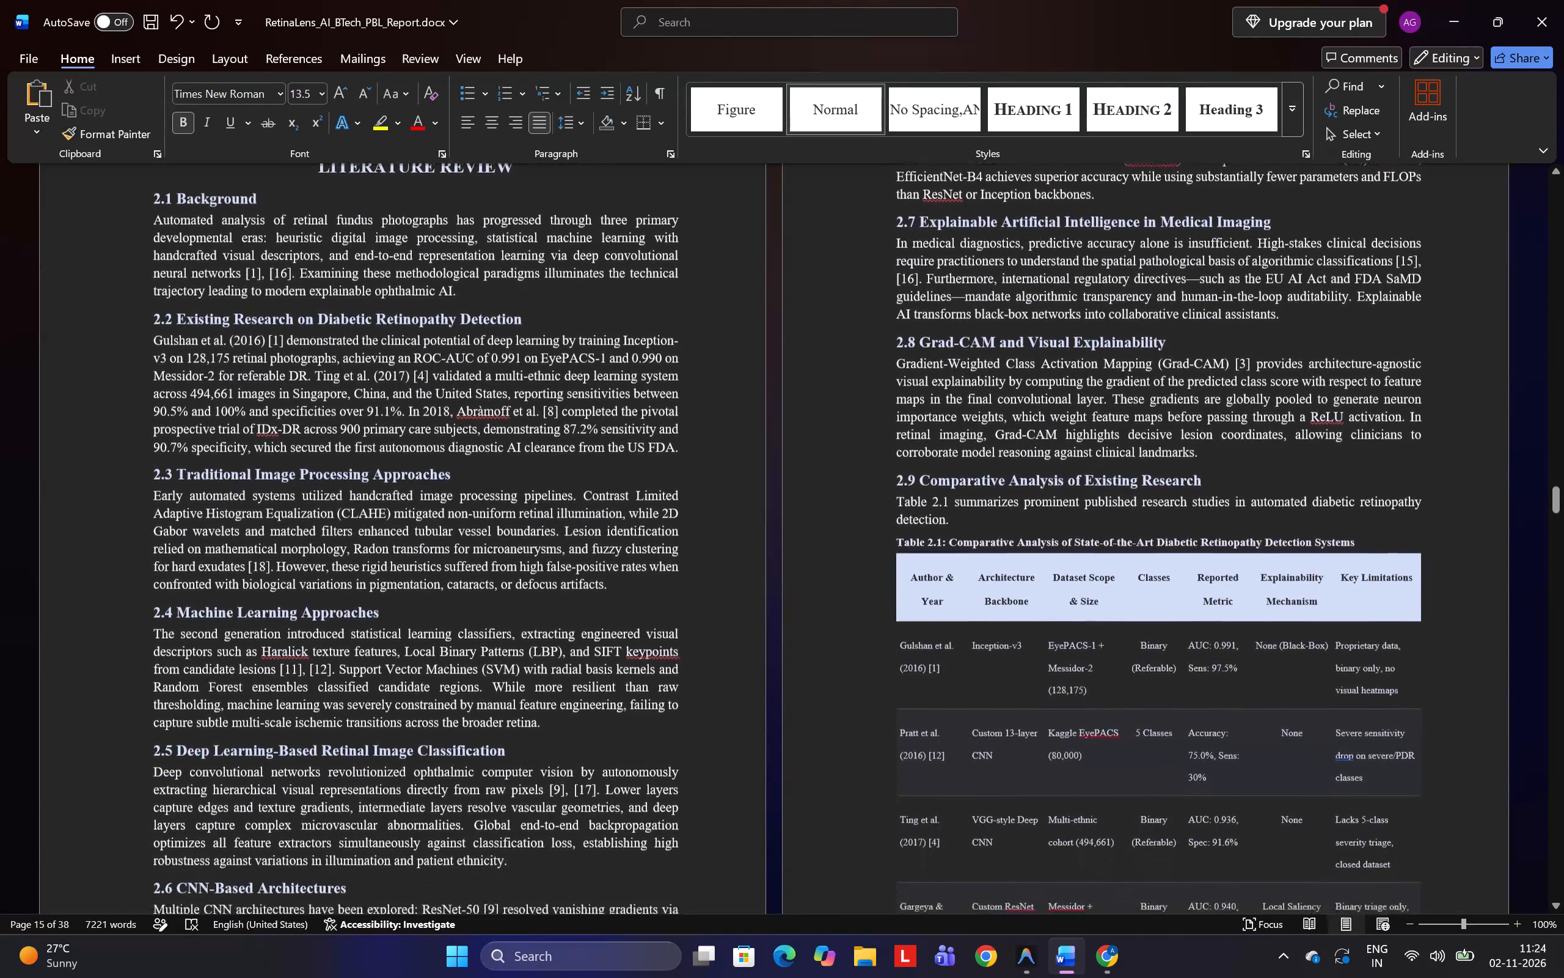
{"action": "scroll", "coordinate": [375, 534], "scroll_direction": "down", "scroll_amount": 5}
{"action": "scroll", "coordinate": [375, 534], "scroll_direction": "left", "scroll_amount": 1}
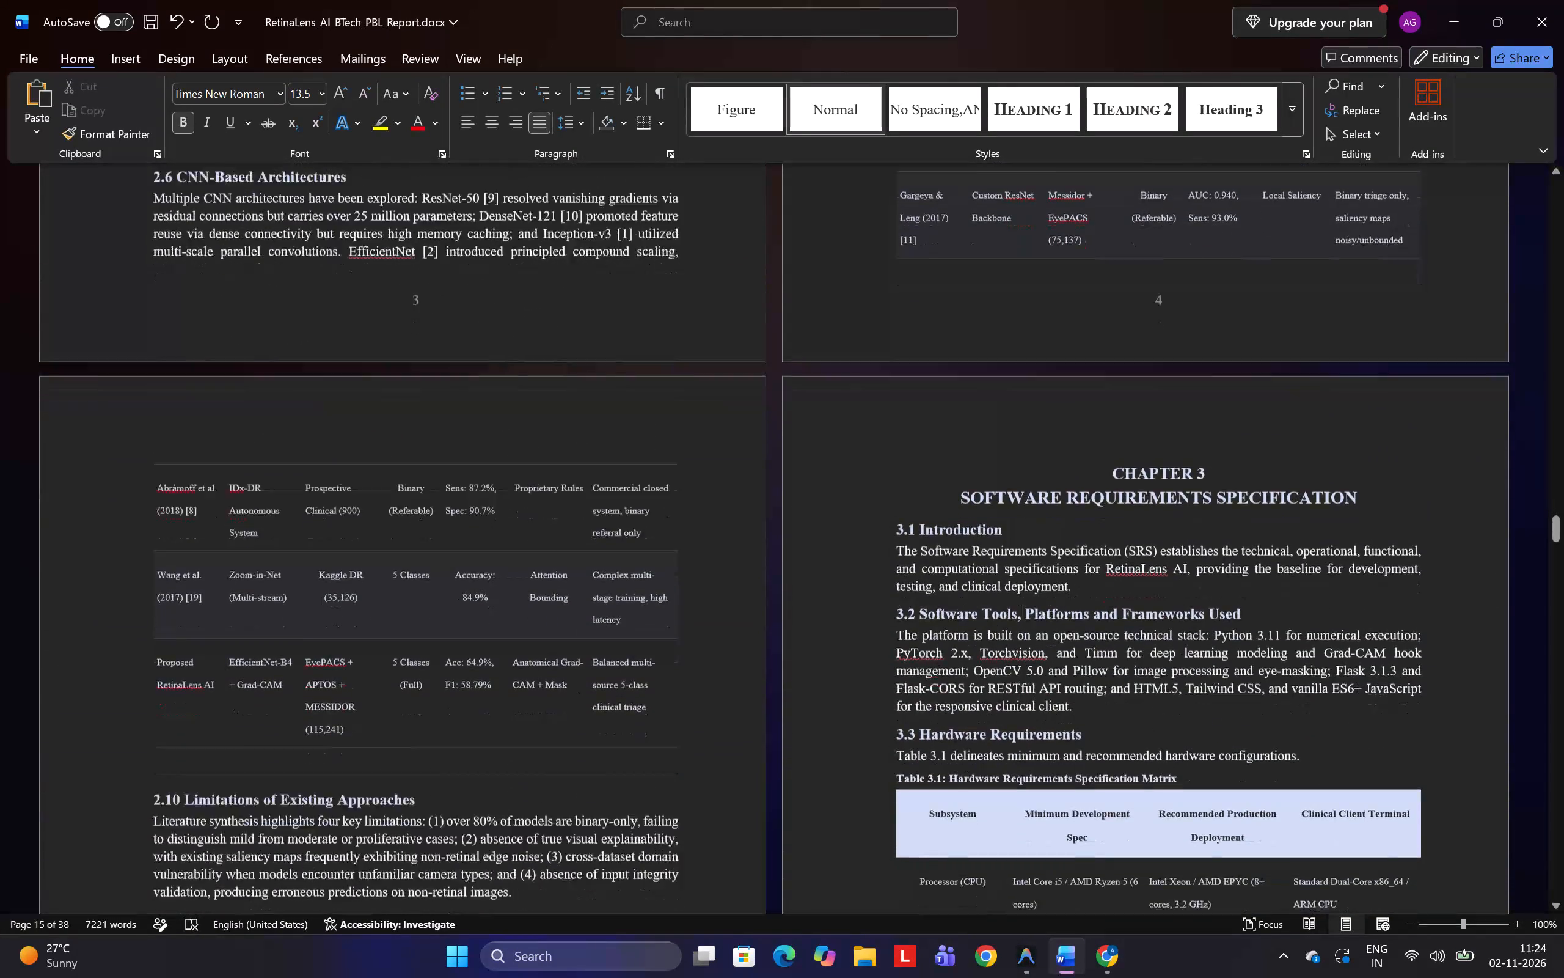
{"action": "scroll", "coordinate": [375, 534], "scroll_direction": "left", "scroll_amount": 1}
{"action": "scroll", "coordinate": [375, 534], "scroll_direction": "down", "scroll_amount": 1}
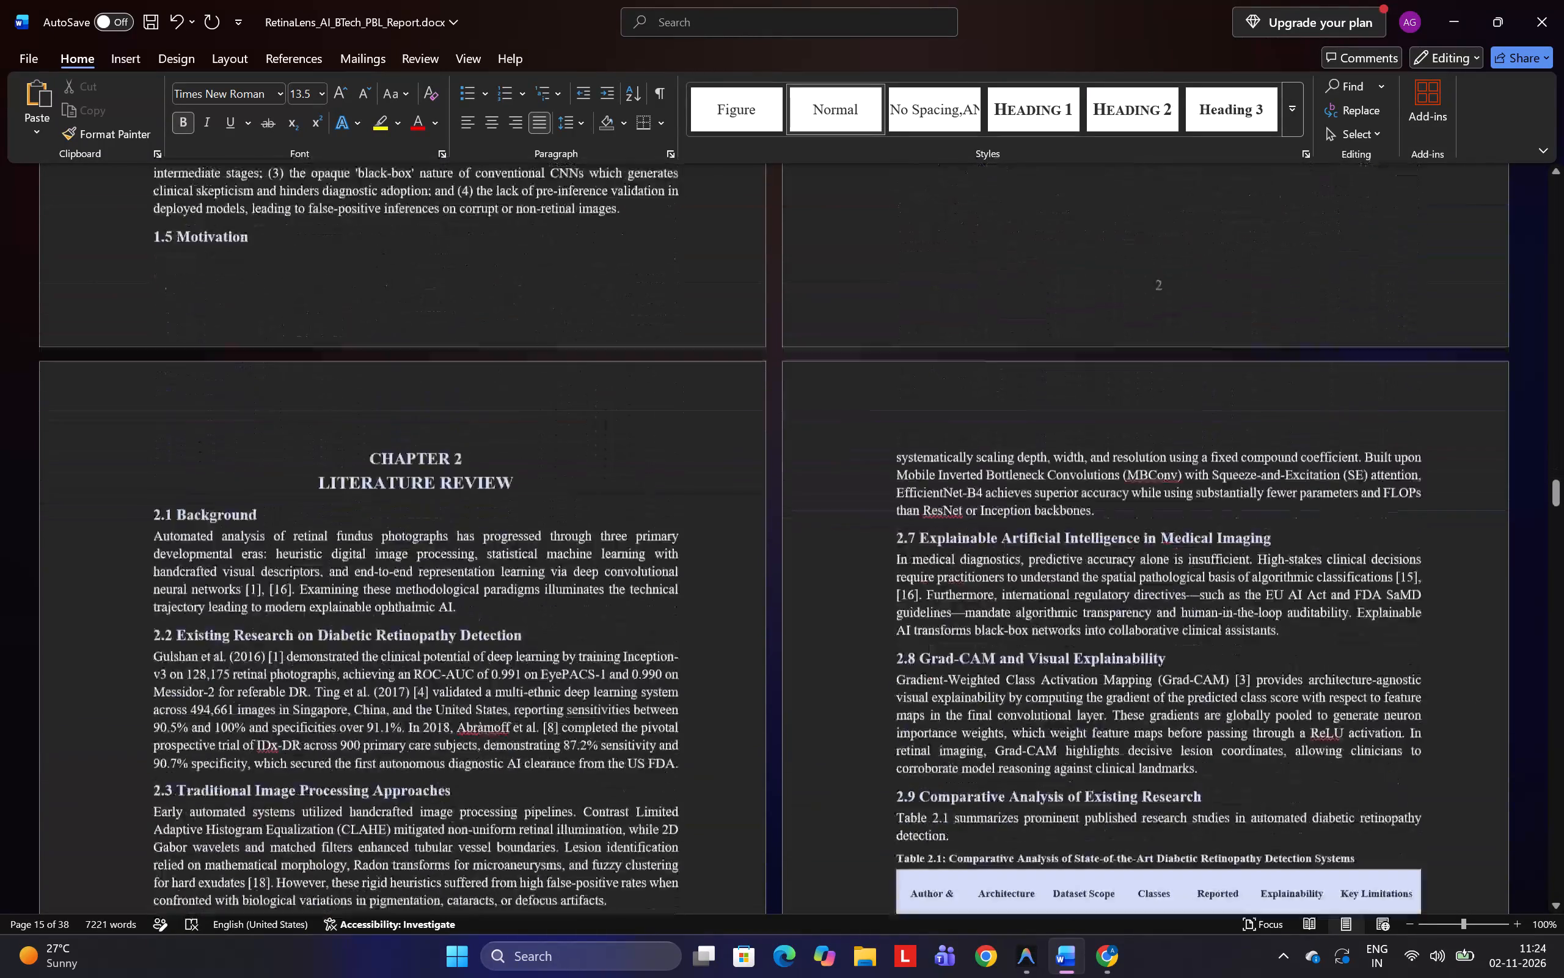
{"action": "scroll", "coordinate": [375, 534], "scroll_direction": "down", "scroll_amount": 2}
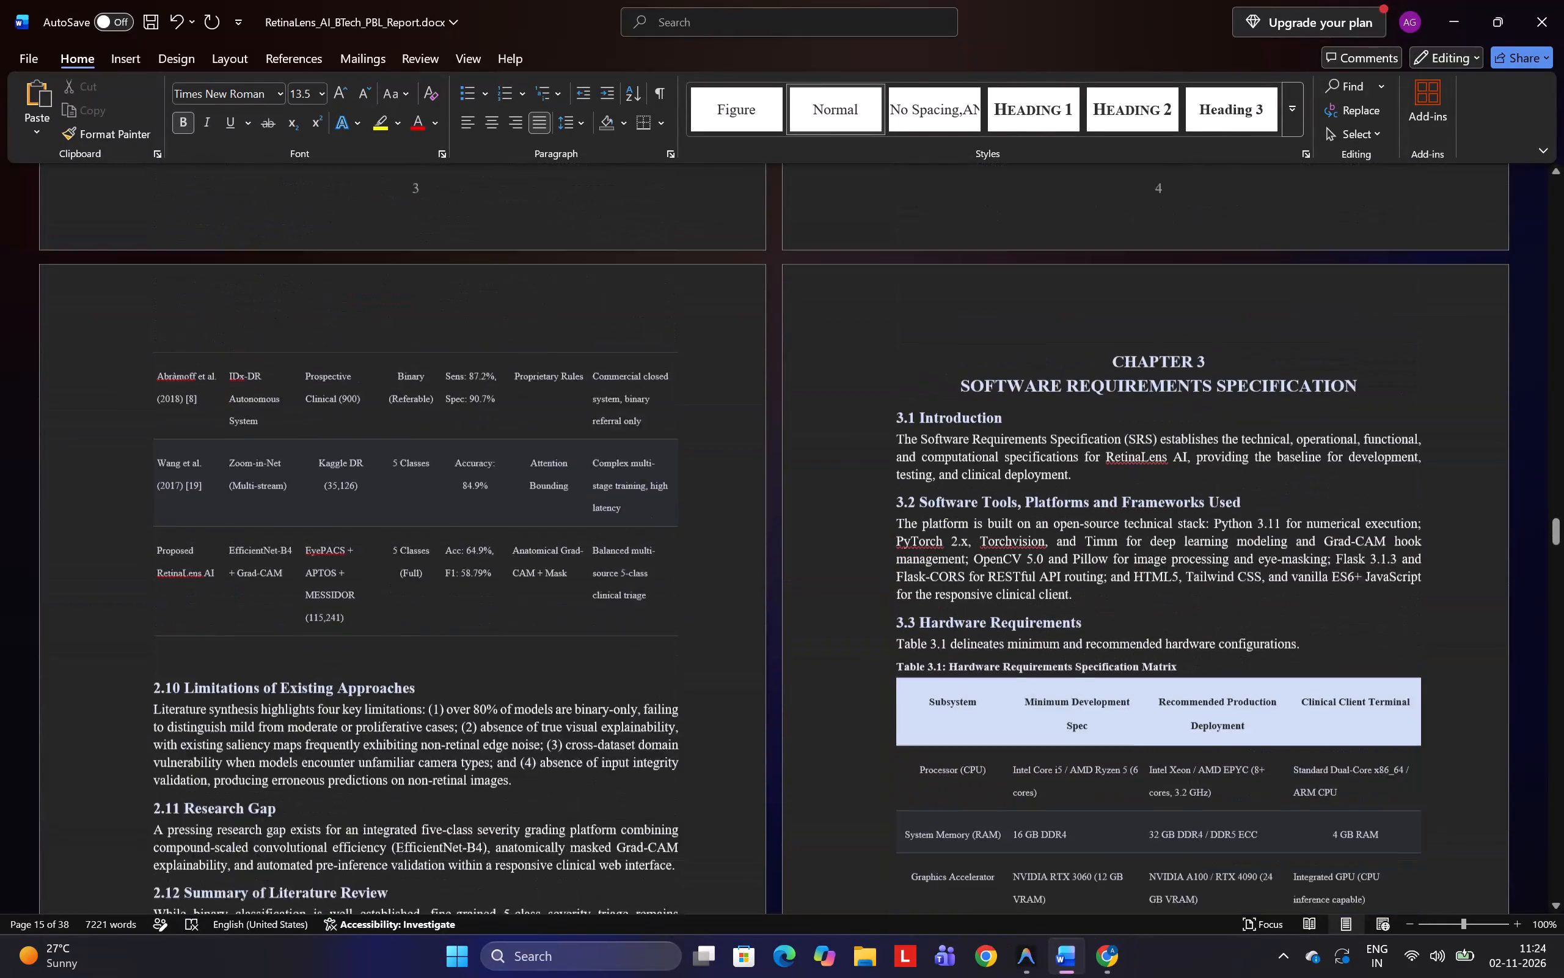
{"action": "scroll", "coordinate": [375, 534], "scroll_direction": "down", "scroll_amount": 2}
{"action": "scroll", "coordinate": [375, 534], "scroll_direction": "up", "scroll_amount": 1}
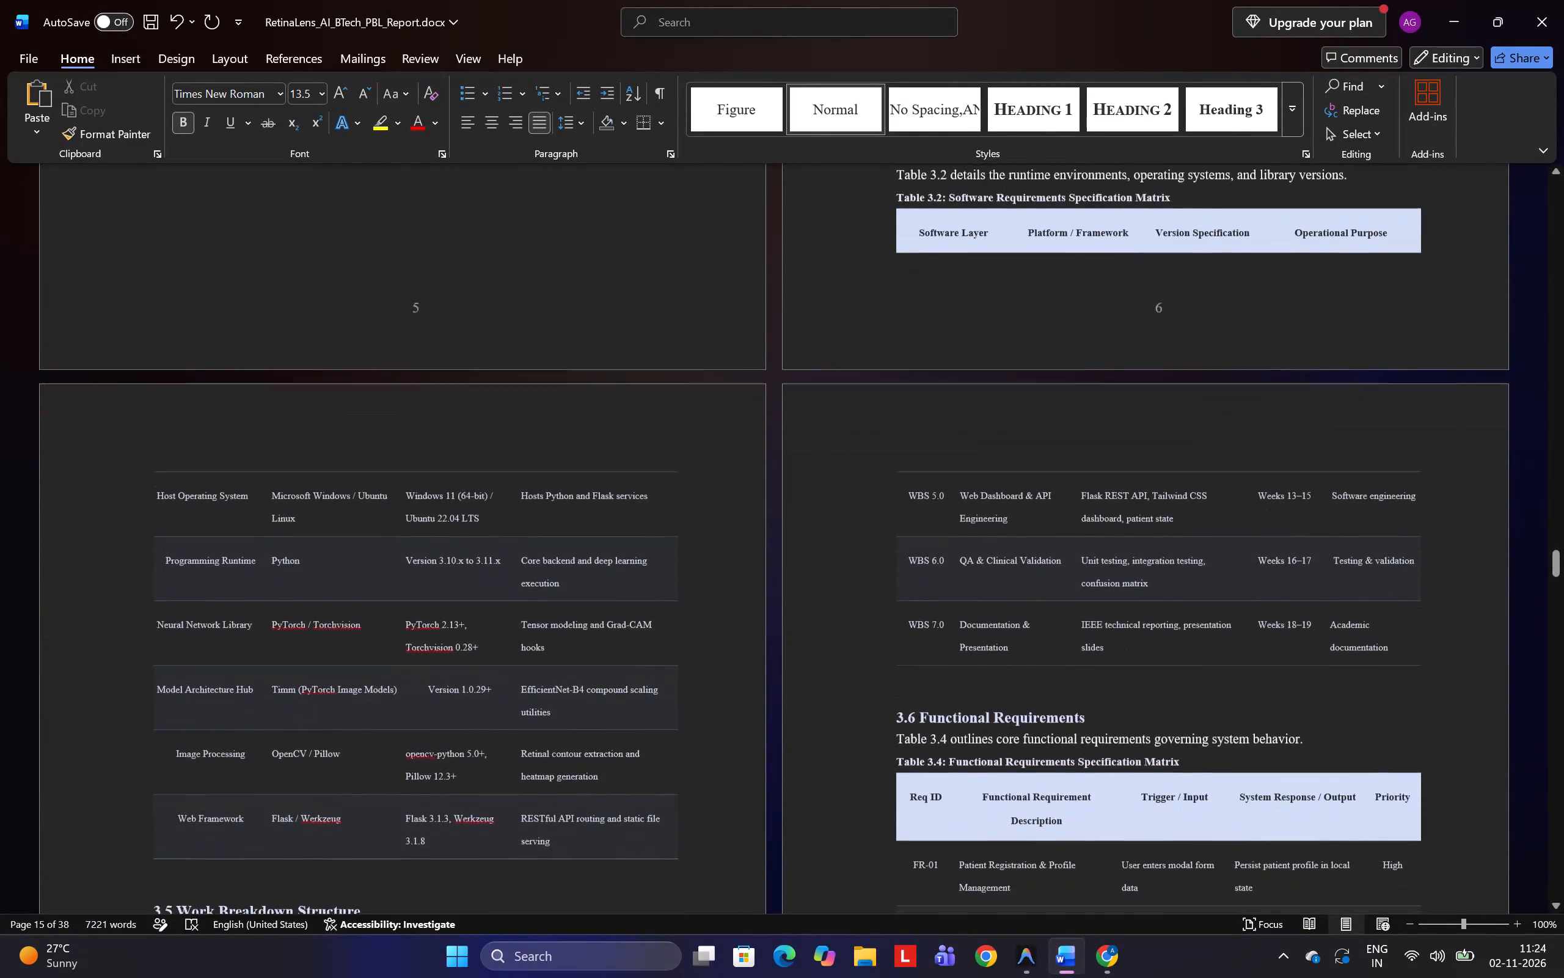
{"action": "scroll", "coordinate": [375, 534], "scroll_direction": "up", "scroll_amount": 1}
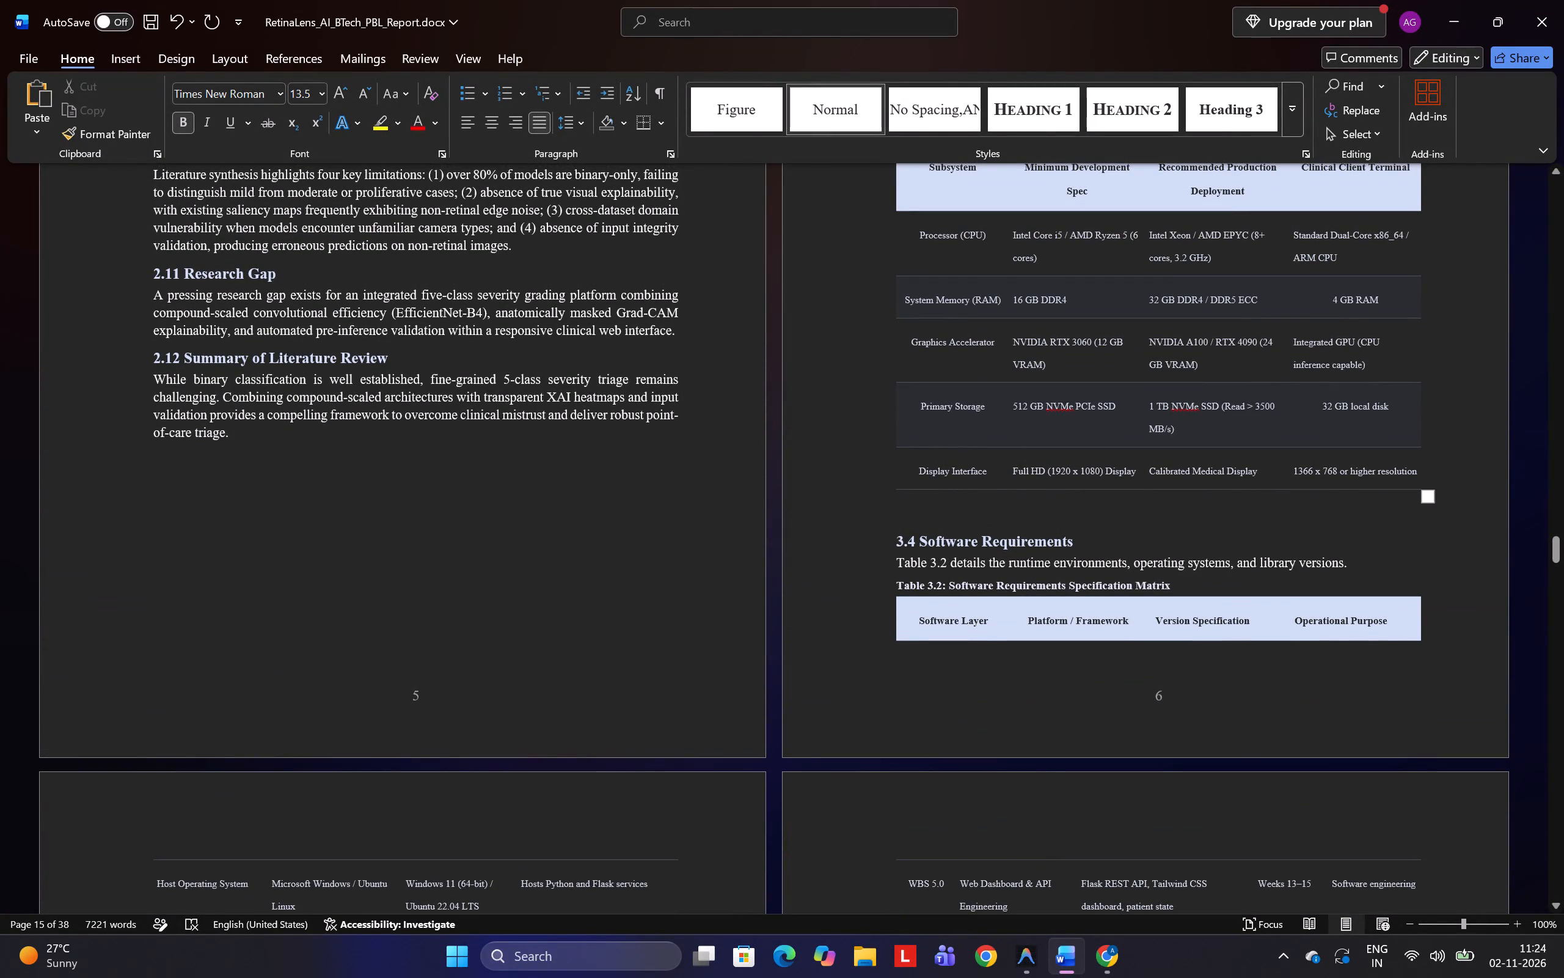
{"action": "left_click", "coordinate": [1056, 521]}
{"action": "key", "text": "Return"}
{"action": "key", "text": "Return"}
{"action": "key", "text": "Return"}
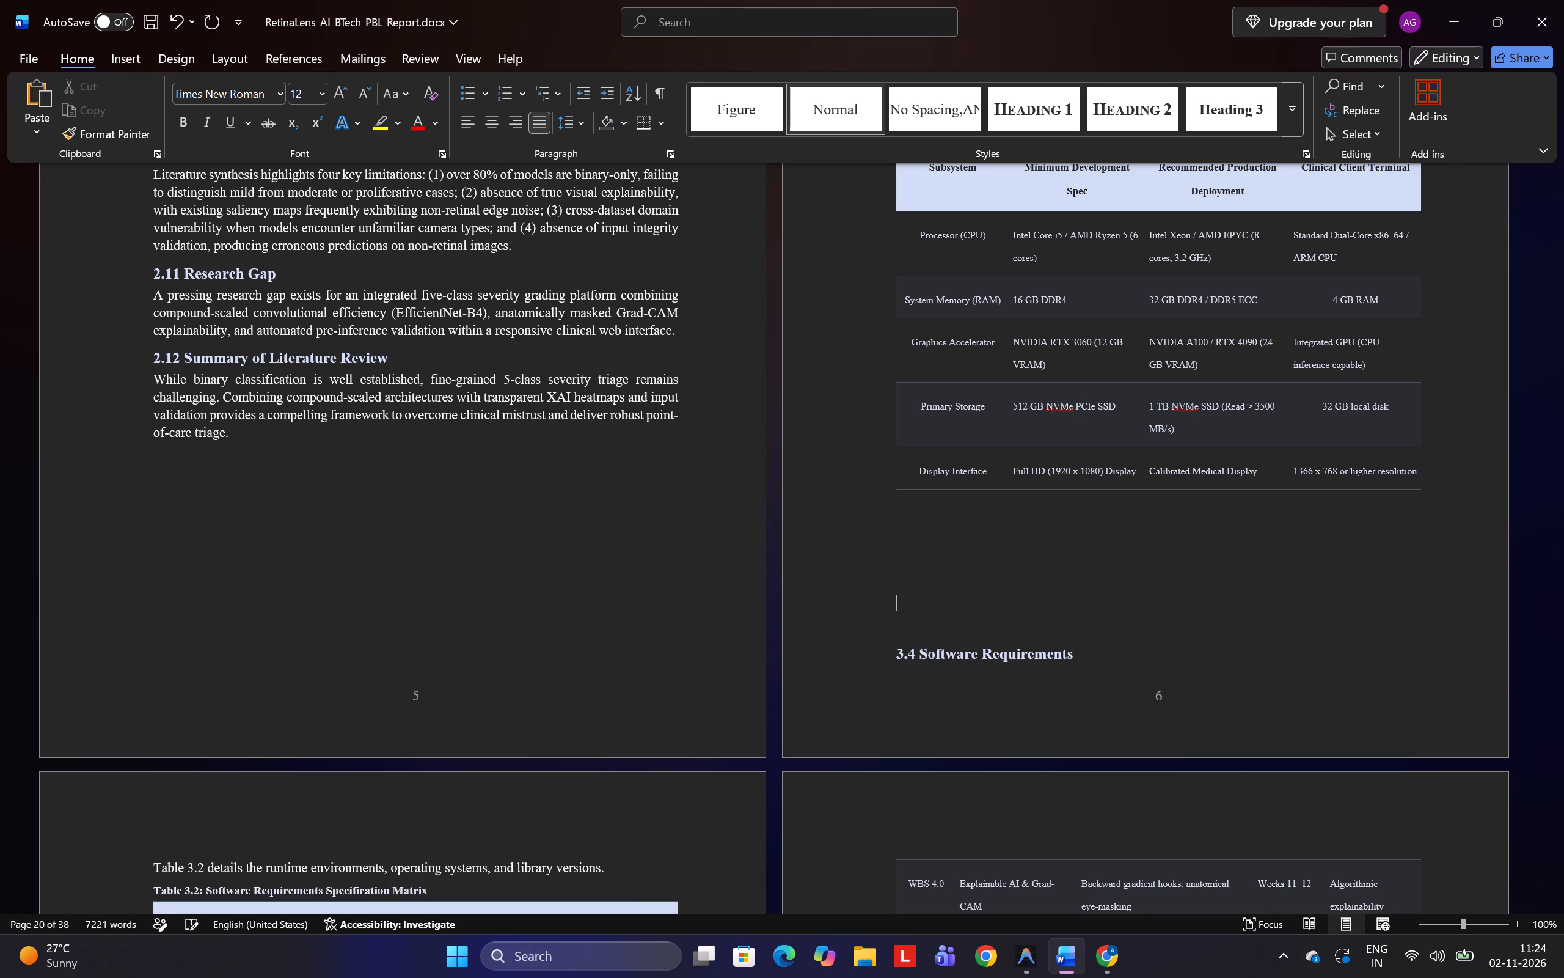
{"action": "key", "text": "Return"}
Insert two blank lines before the 4.4 Patient Registration and Management Module heading so it moves onto the page with its text.
{"action": "scroll", "coordinate": [1056, 521], "scroll_direction": "left", "scroll_amount": 1}
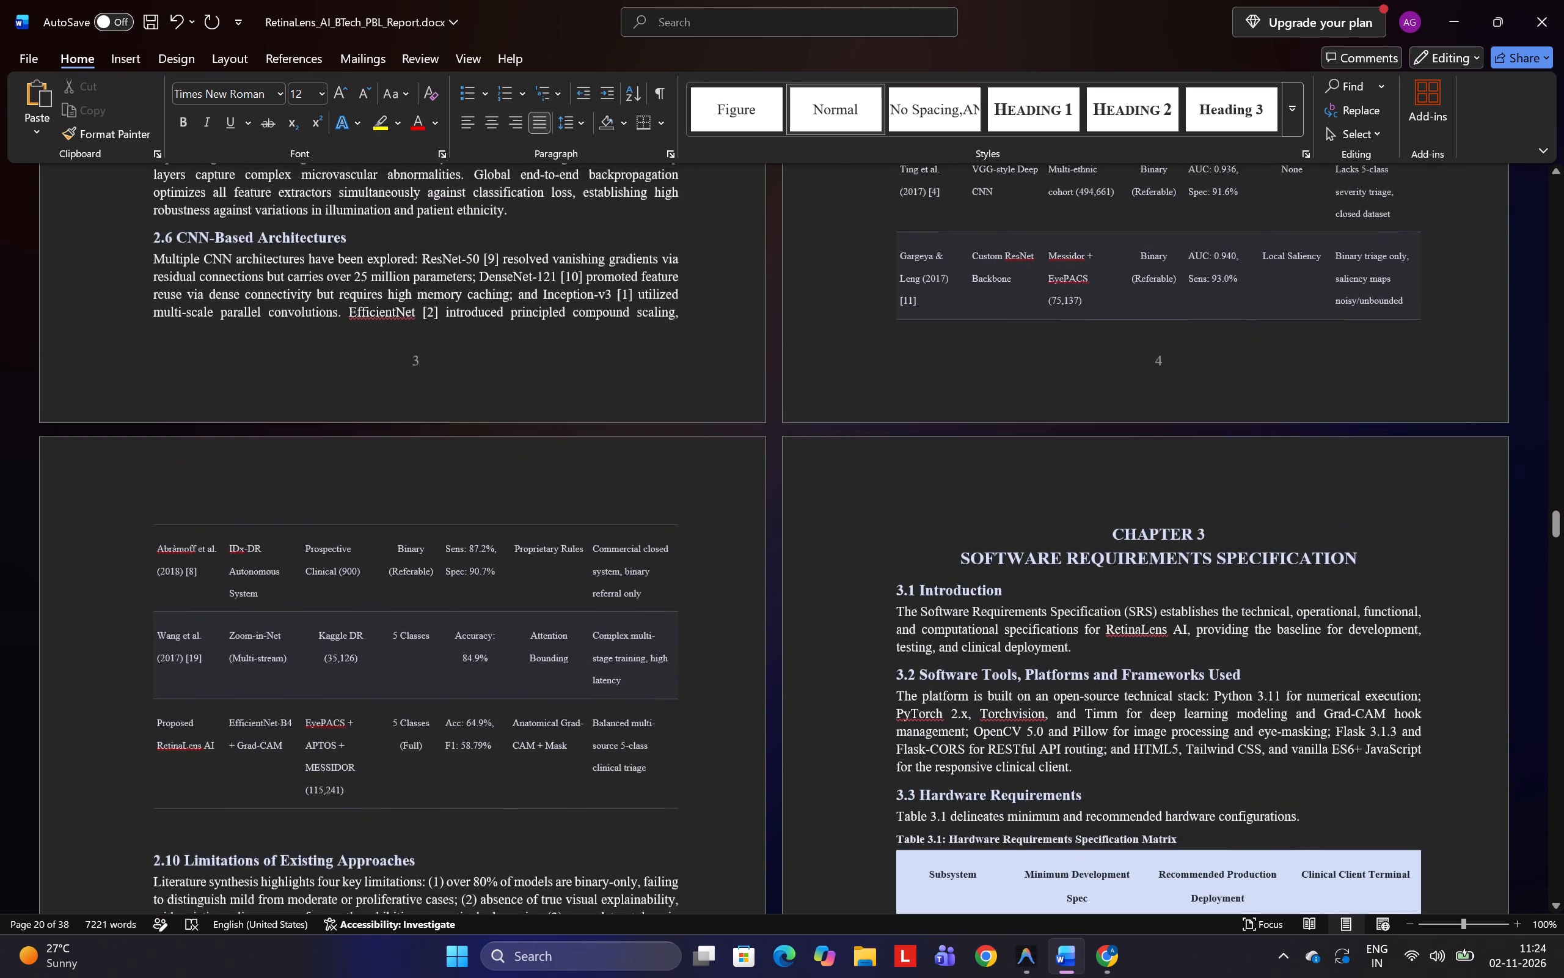
{"action": "scroll", "coordinate": [1056, 521], "scroll_direction": "left", "scroll_amount": 1}
{"action": "scroll", "coordinate": [1056, 521], "scroll_direction": "down", "scroll_amount": 4}
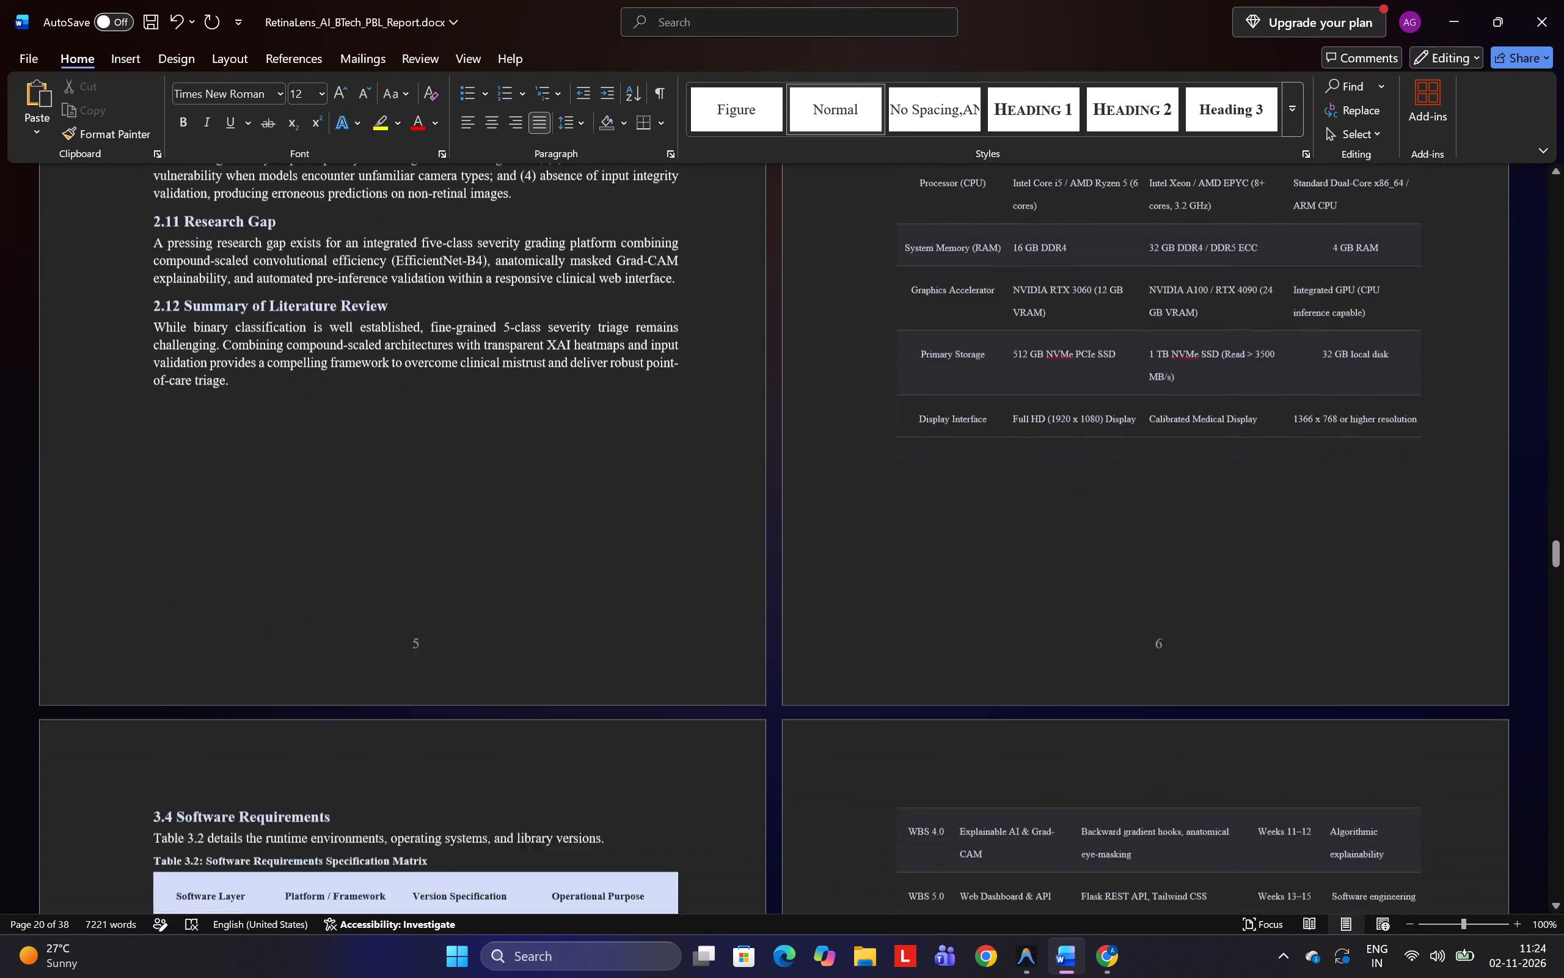
{"action": "scroll", "coordinate": [1056, 521], "scroll_direction": "down", "scroll_amount": 6}
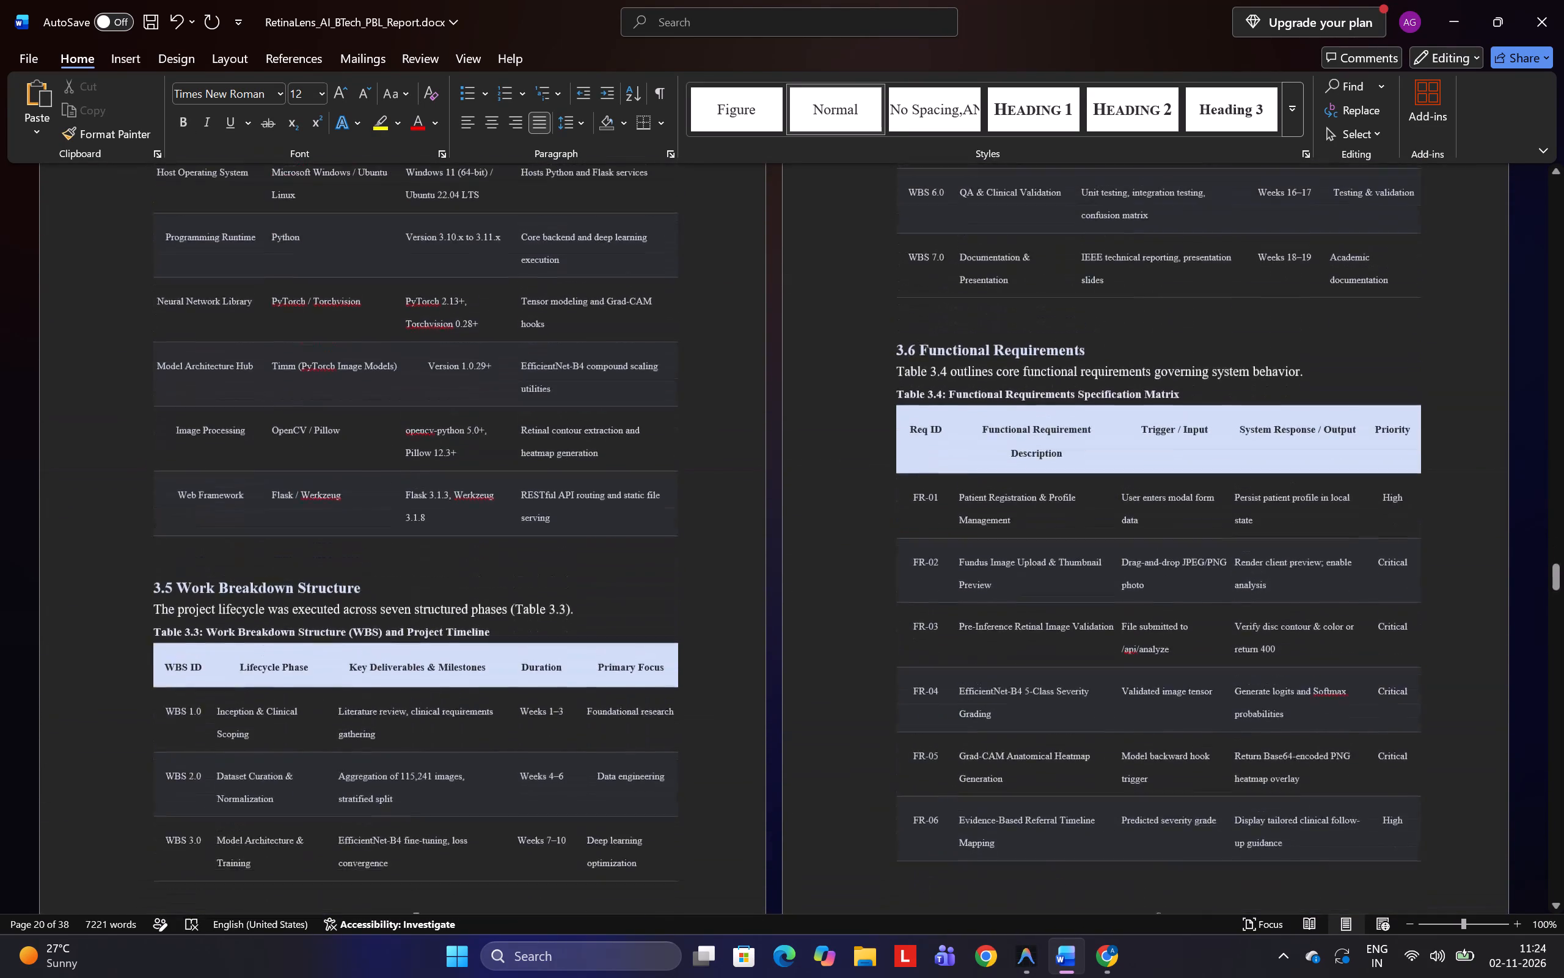
{"action": "scroll", "coordinate": [1056, 521], "scroll_direction": "down", "scroll_amount": 2}
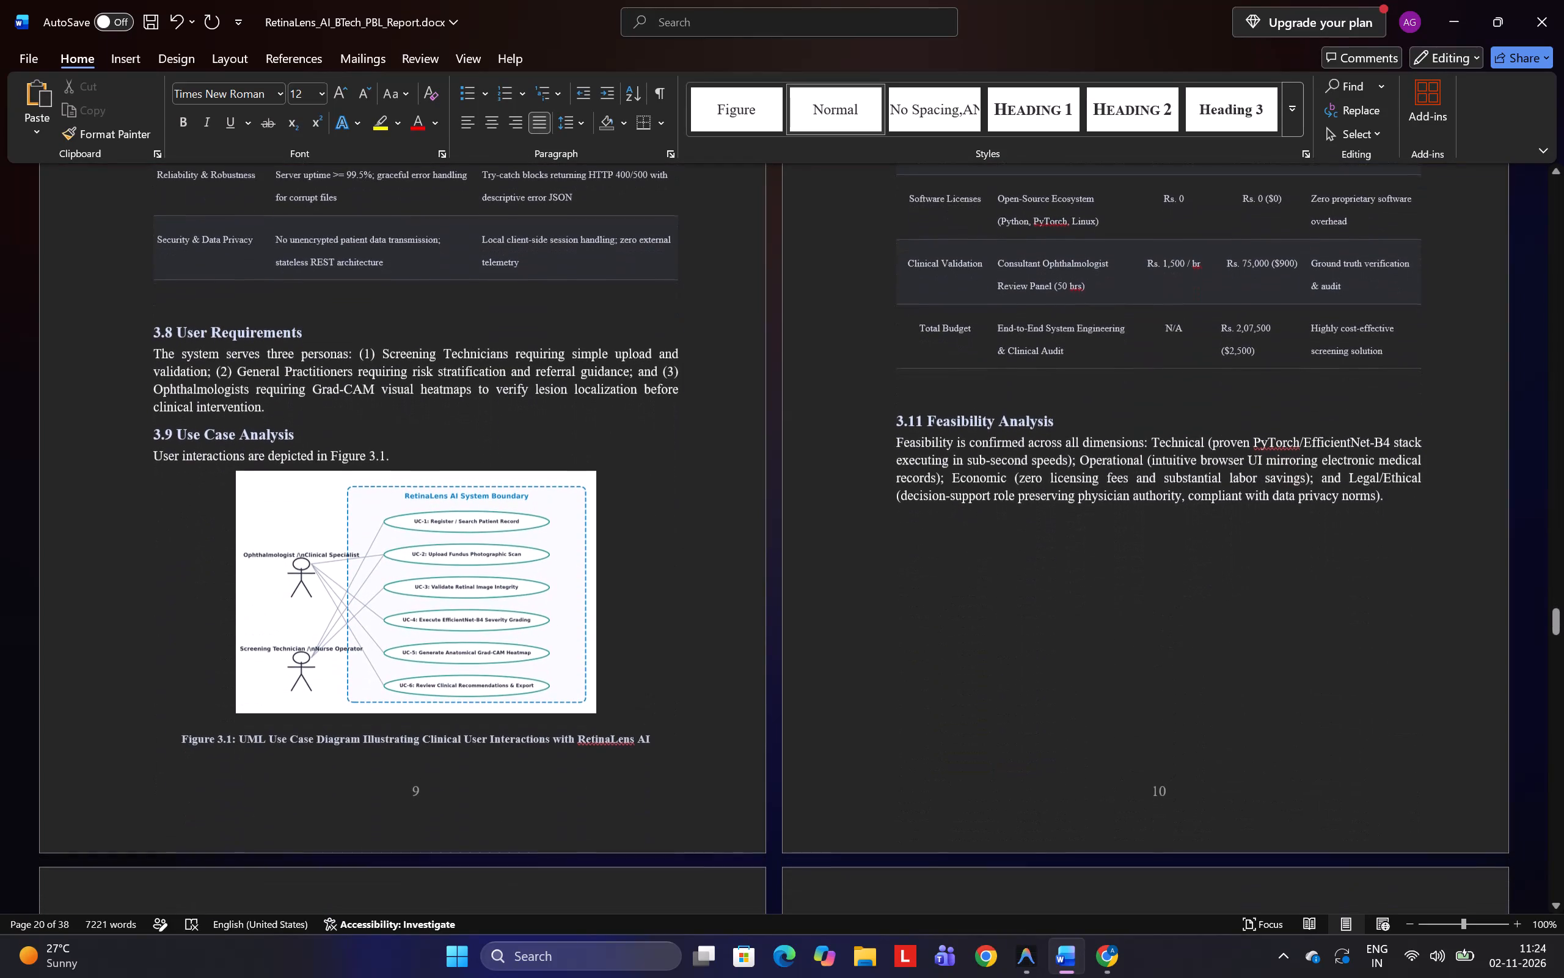
{"action": "scroll", "coordinate": [1056, 521], "scroll_direction": "down", "scroll_amount": 5}
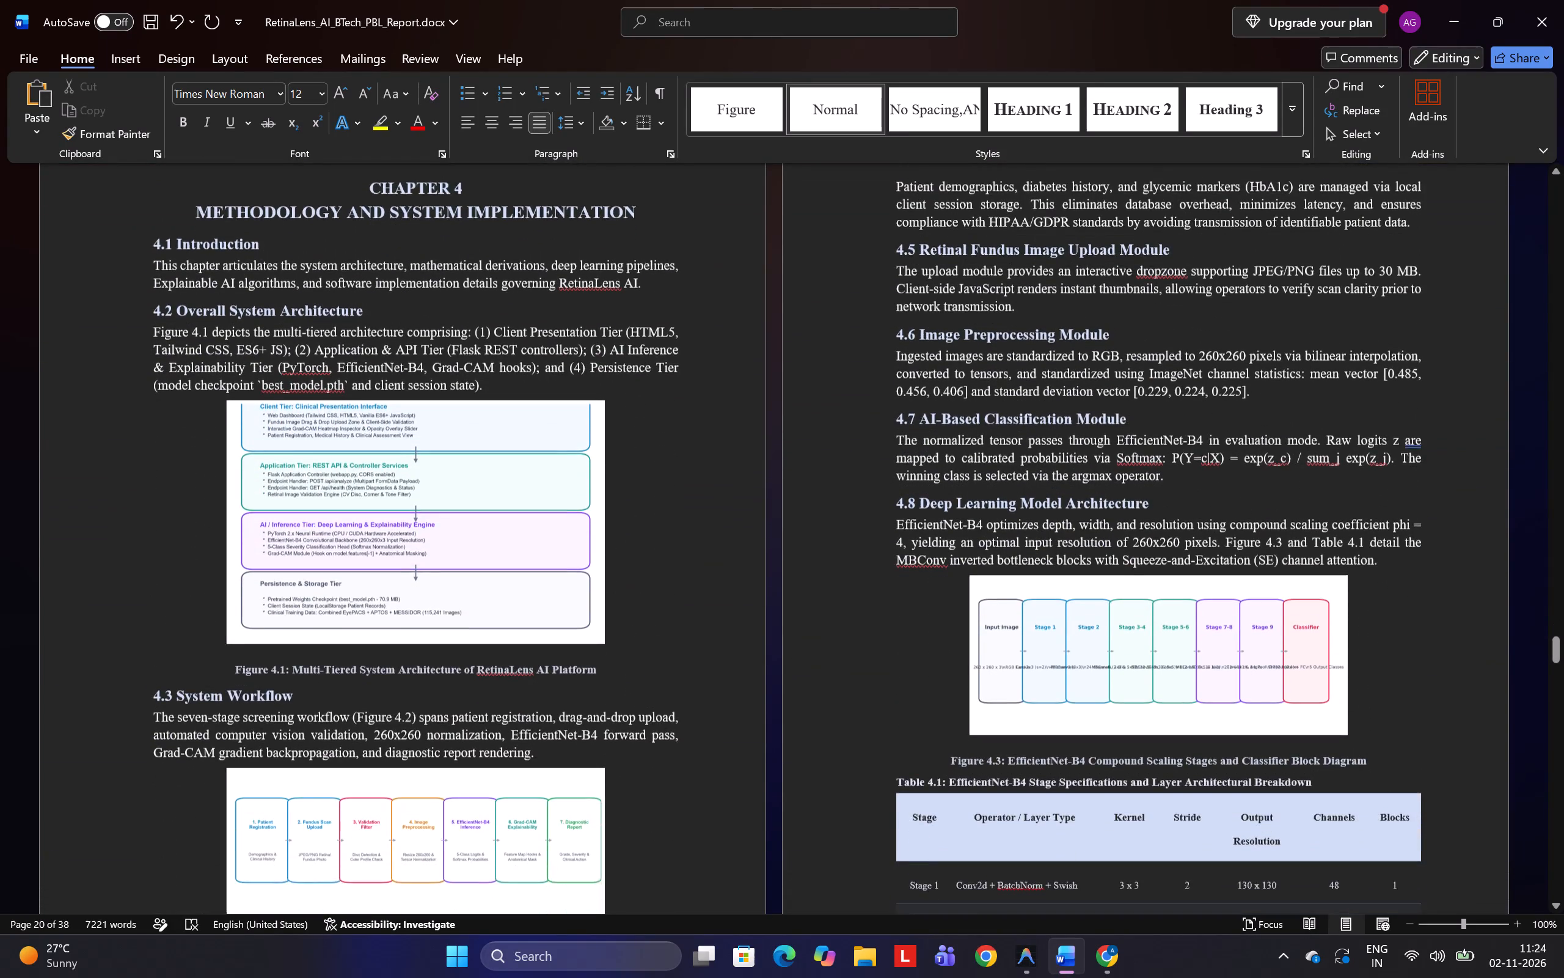
{"action": "scroll", "coordinate": [1056, 521], "scroll_direction": "down", "scroll_amount": 4}
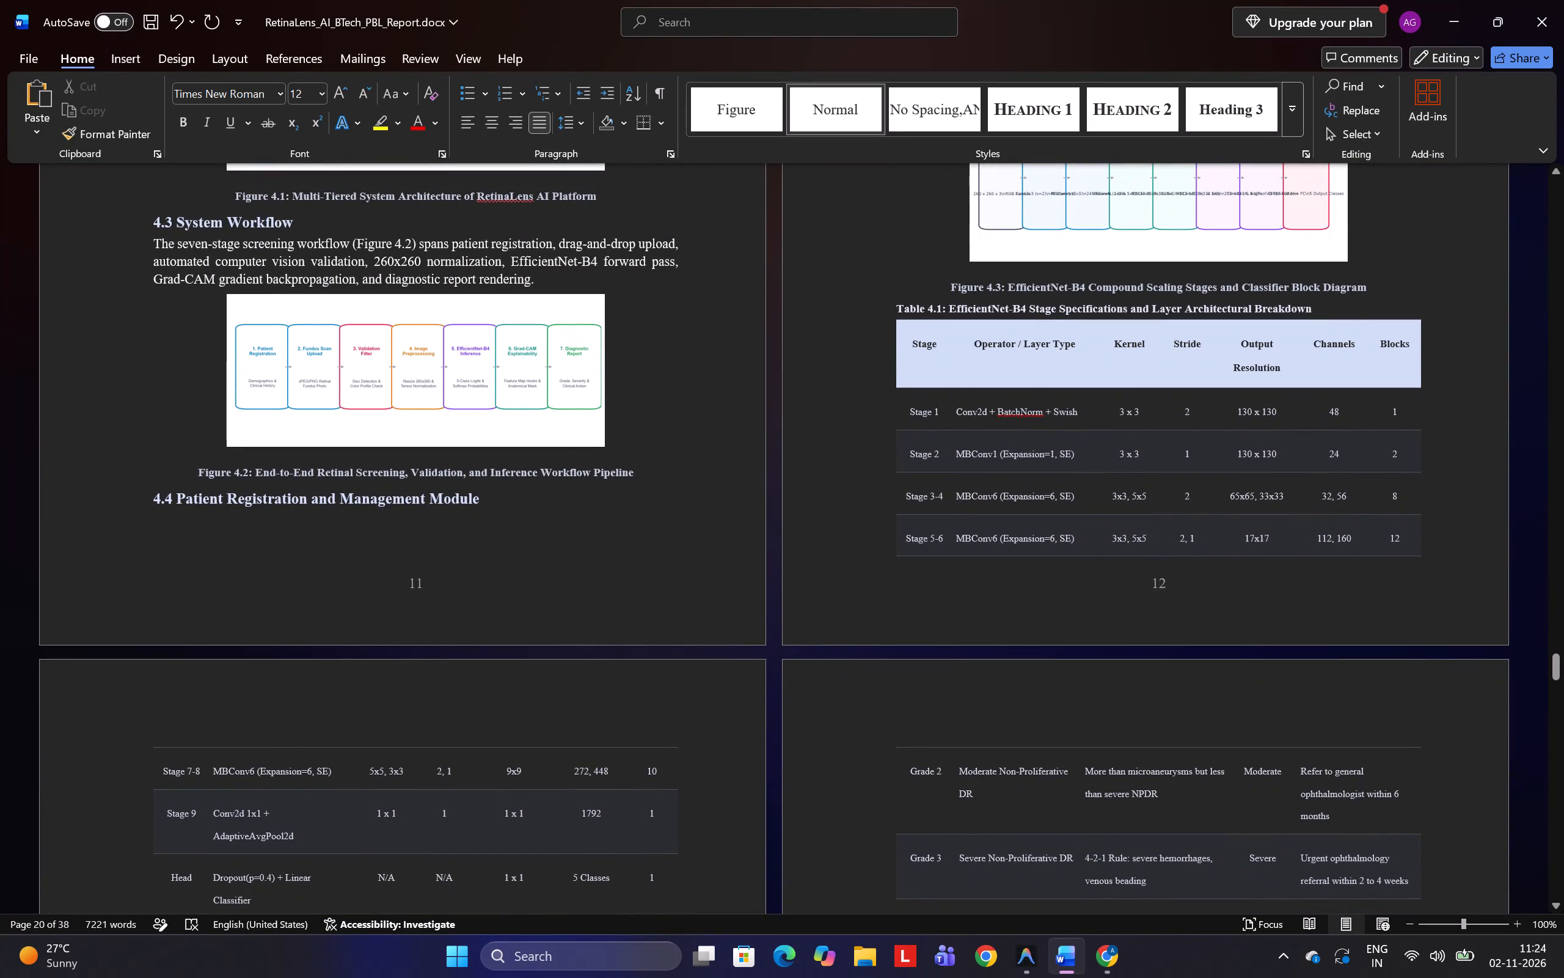
{"action": "left_click", "coordinate": [137, 496]}
{"action": "left_click", "coordinate": [176, 498]}
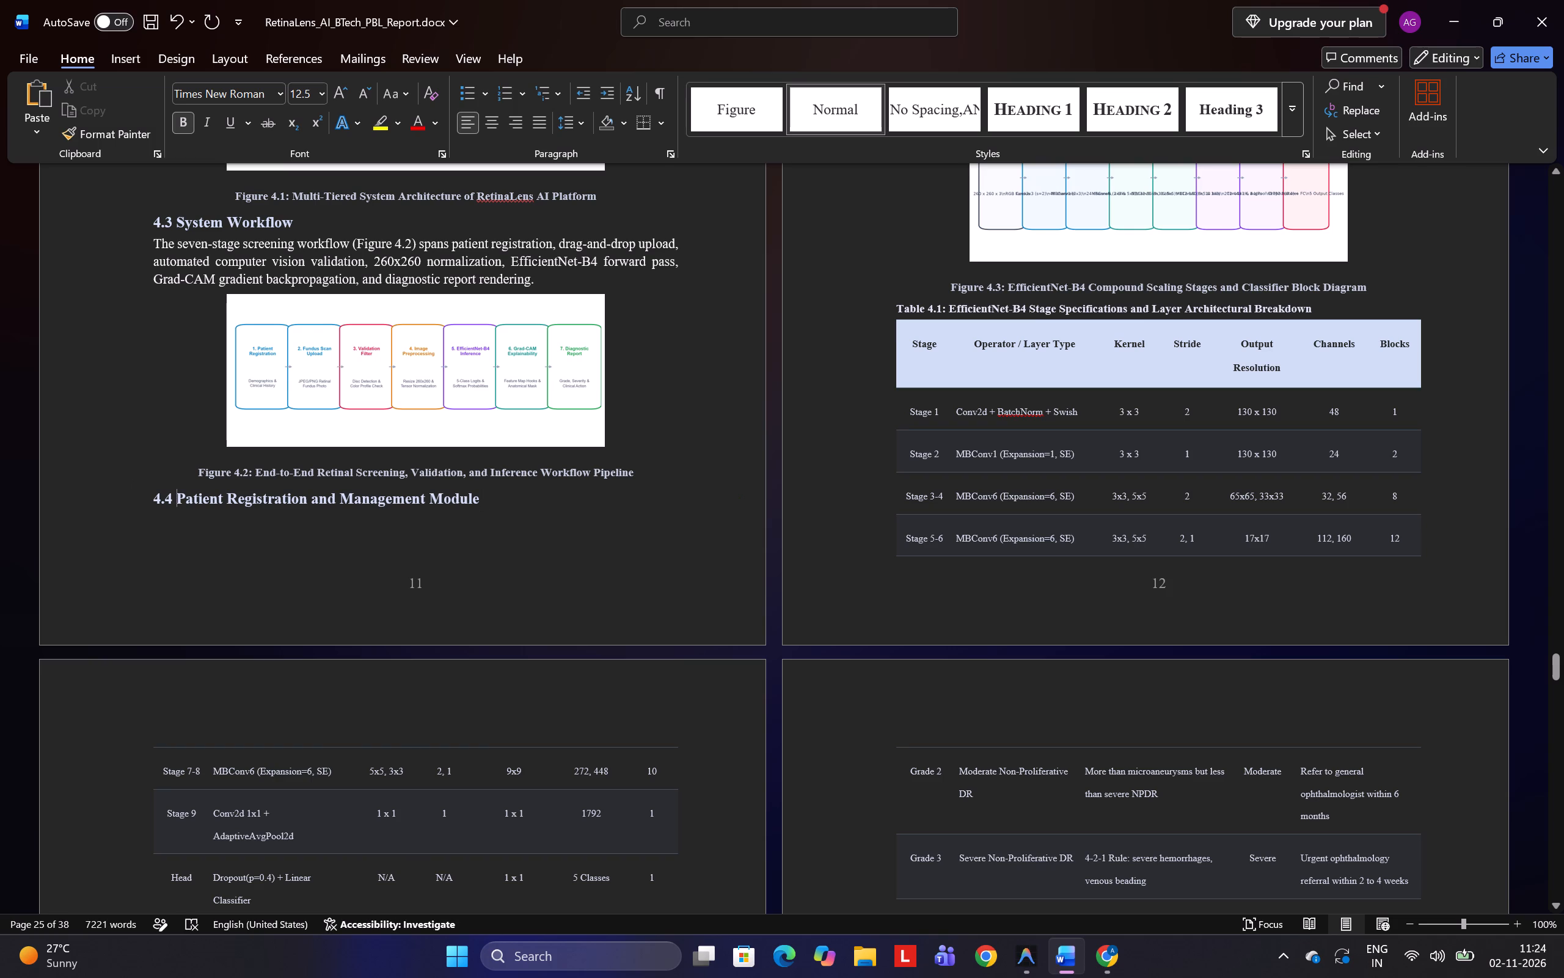
{"action": "key", "text": "Left"}
{"action": "key", "text": "Left"}
{"action": "key", "text": "Left"}
{"action": "key", "text": "Left"}
{"action": "key", "text": "Return"}
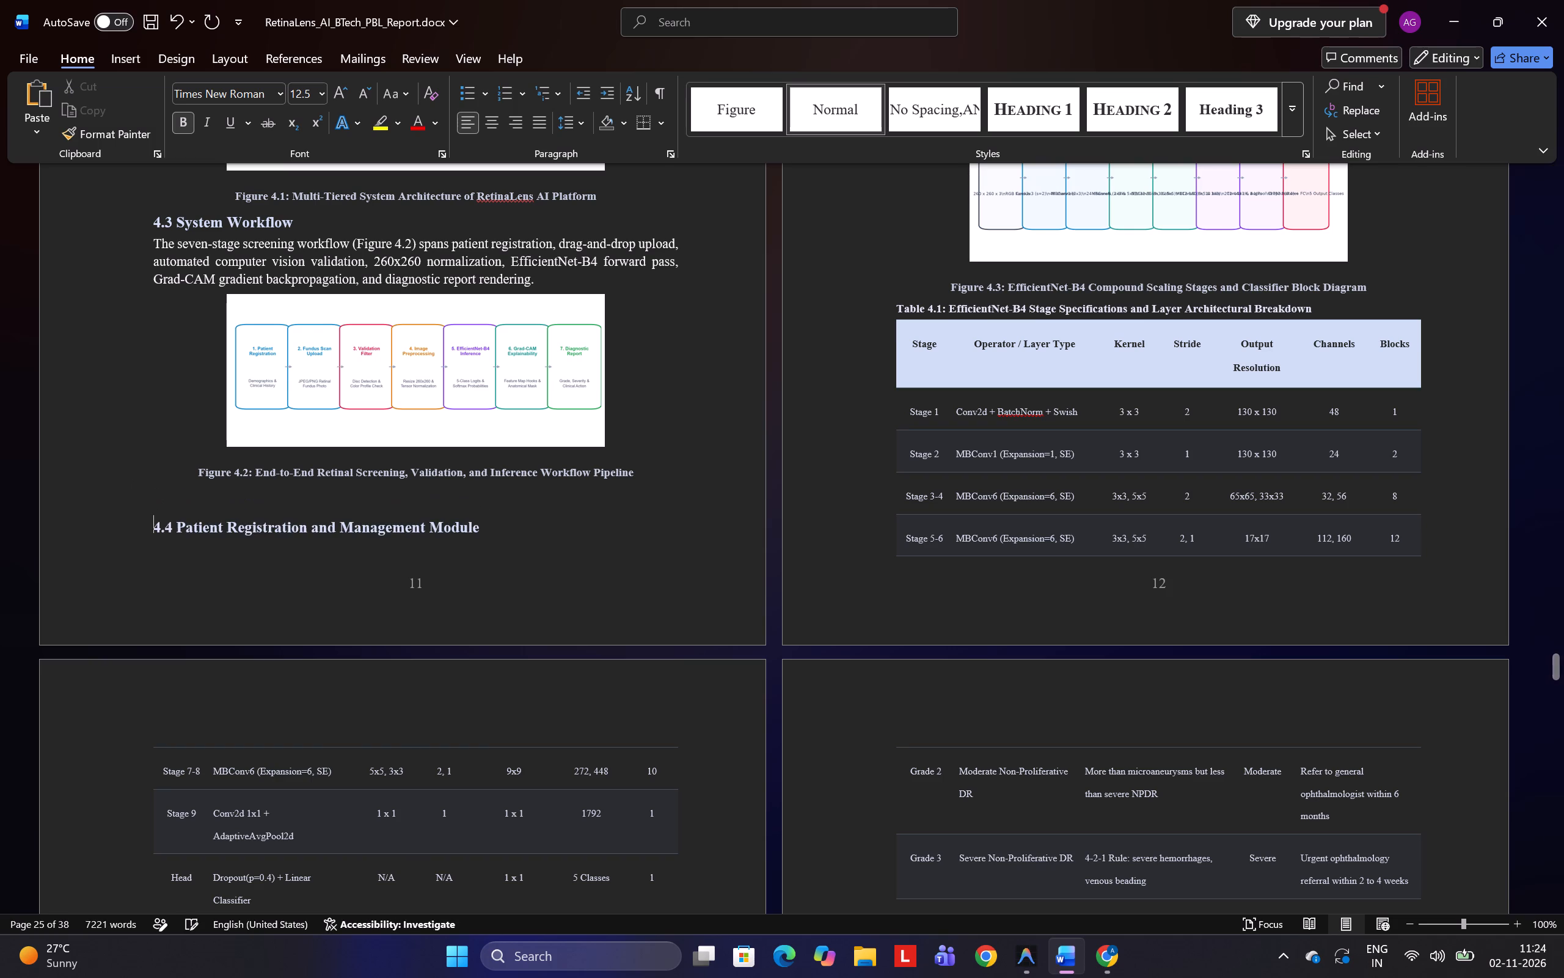
{"action": "key", "text": "Return"}
Insert two blank lines before the 4.16 Module Description heading so it moves onto the page with its text.
{"action": "scroll", "coordinate": [170, 496], "scroll_direction": "left", "scroll_amount": 1}
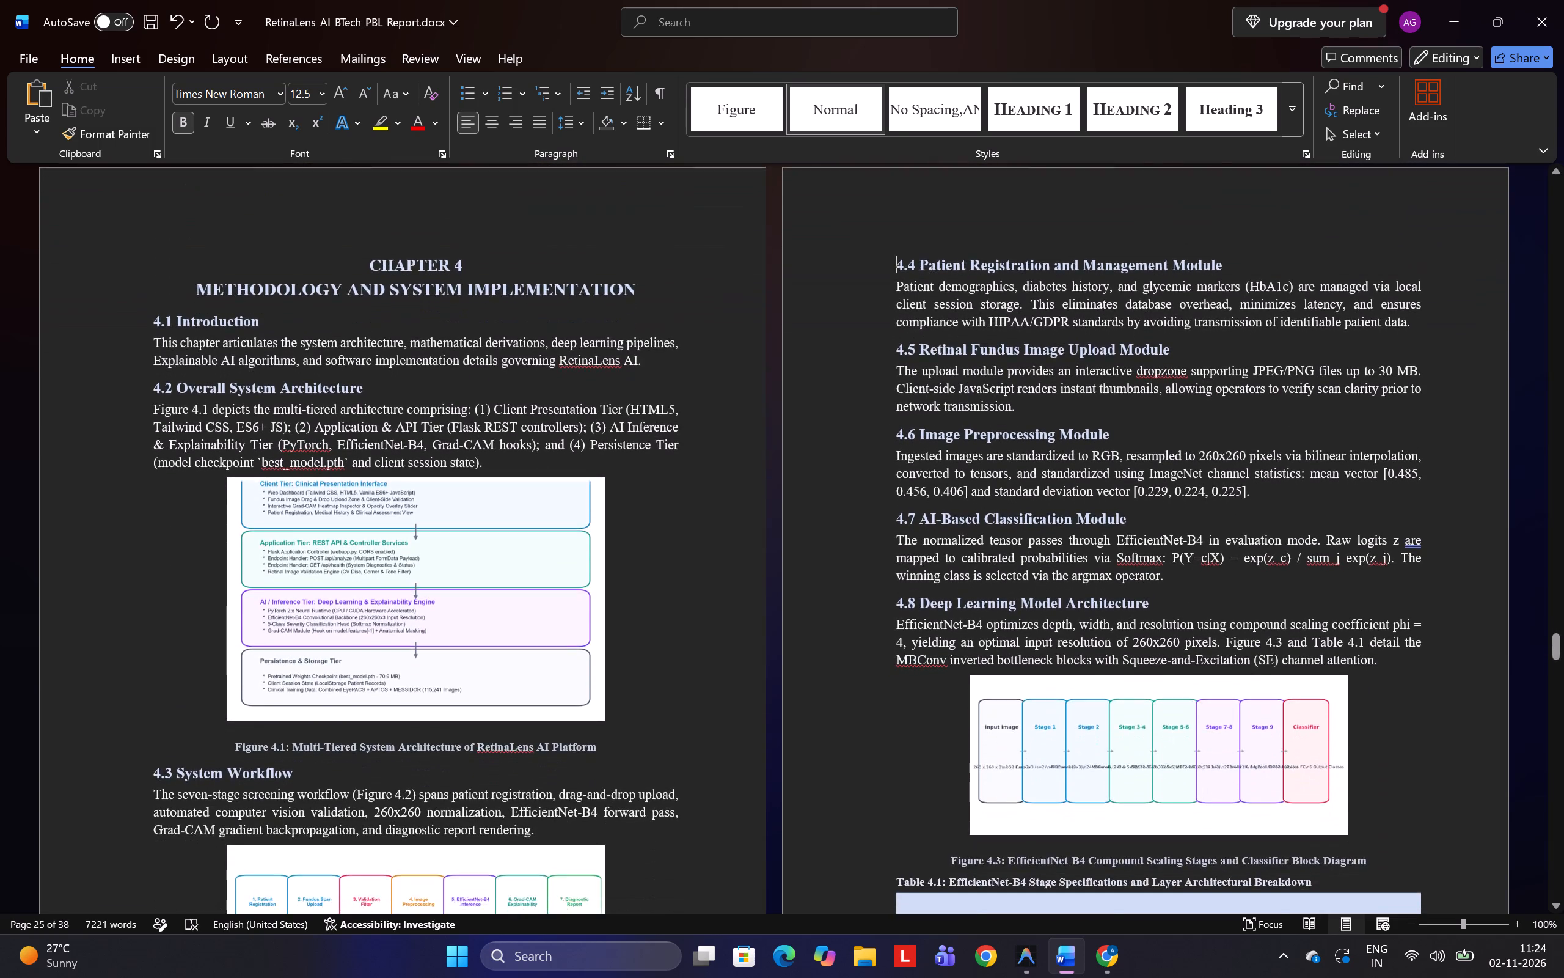
{"action": "scroll", "coordinate": [170, 496], "scroll_direction": "down", "scroll_amount": 3}
{"action": "scroll", "coordinate": [364, 512], "scroll_direction": "down", "scroll_amount": 3}
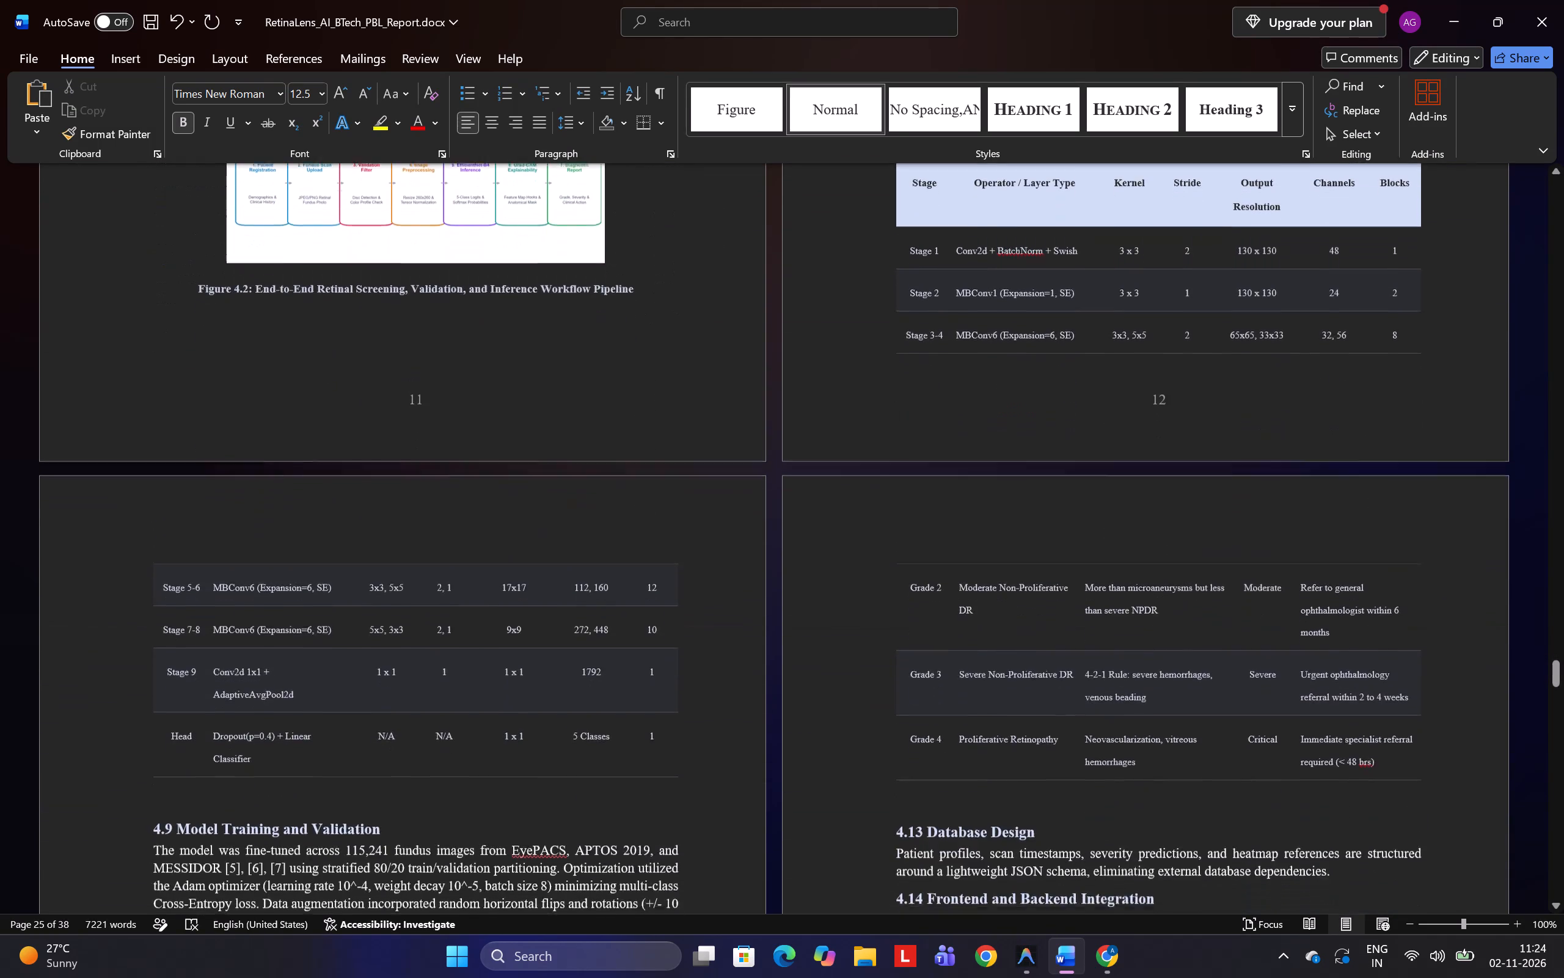
{"action": "scroll", "coordinate": [364, 512], "scroll_direction": "down", "scroll_amount": 5}
{"action": "scroll", "coordinate": [364, 512], "scroll_direction": "up", "scroll_amount": 1}
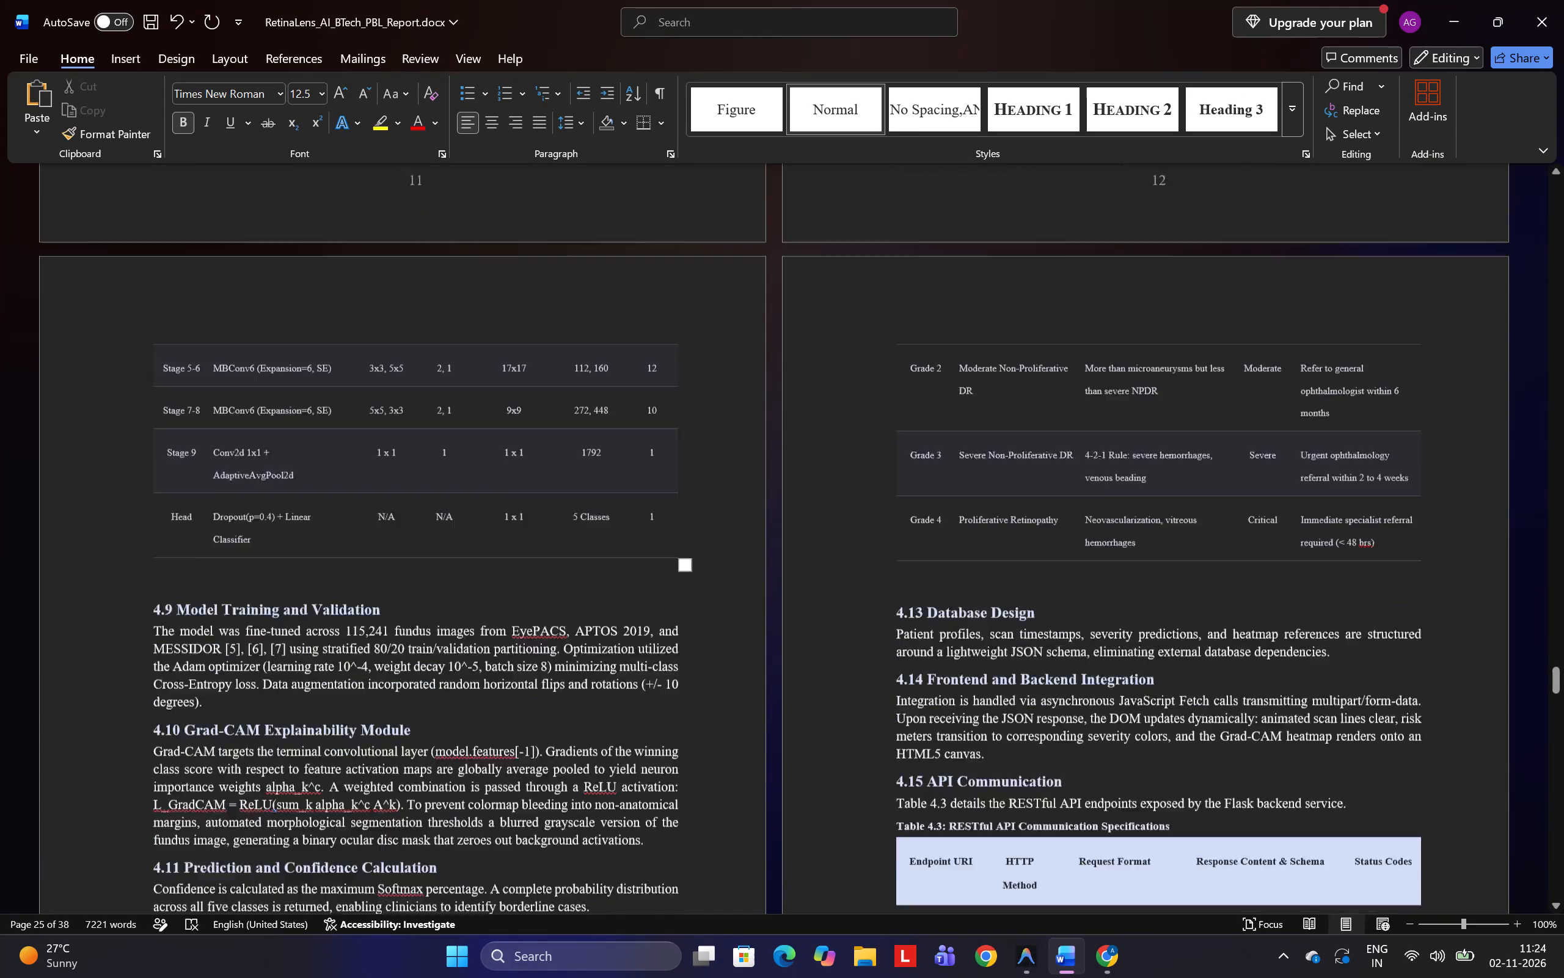
{"action": "scroll", "coordinate": [364, 512], "scroll_direction": "up", "scroll_amount": 2}
{"action": "scroll", "coordinate": [364, 512], "scroll_direction": "down", "scroll_amount": 1}
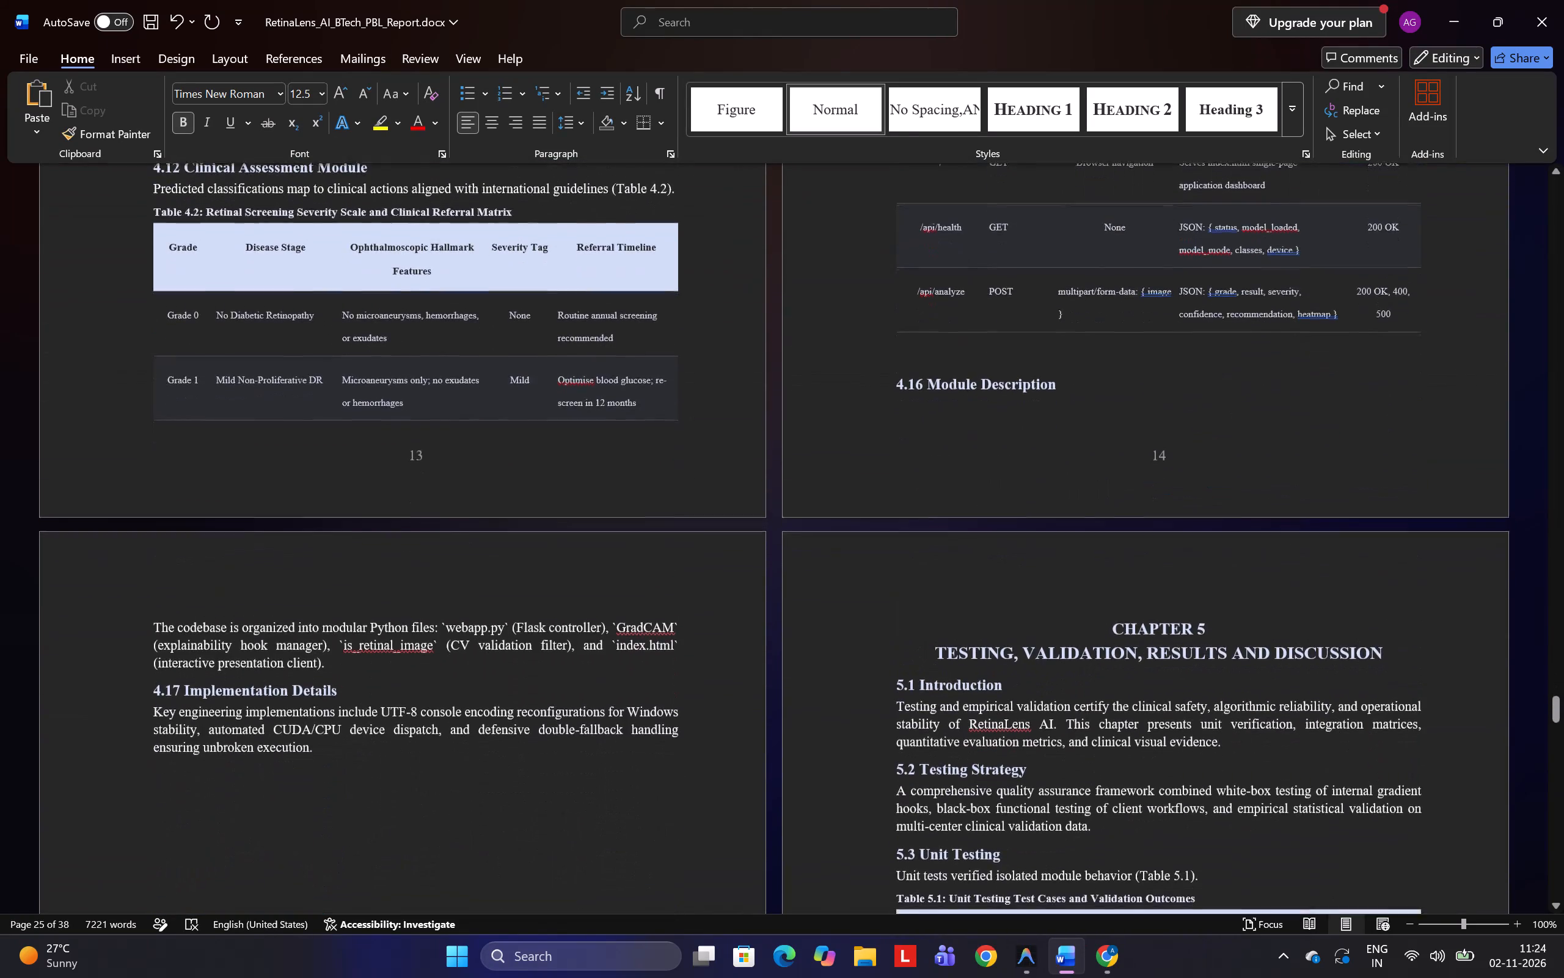
{"action": "scroll", "coordinate": [364, 512], "scroll_direction": "down", "scroll_amount": 1}
{"action": "left_click", "coordinate": [896, 274]}
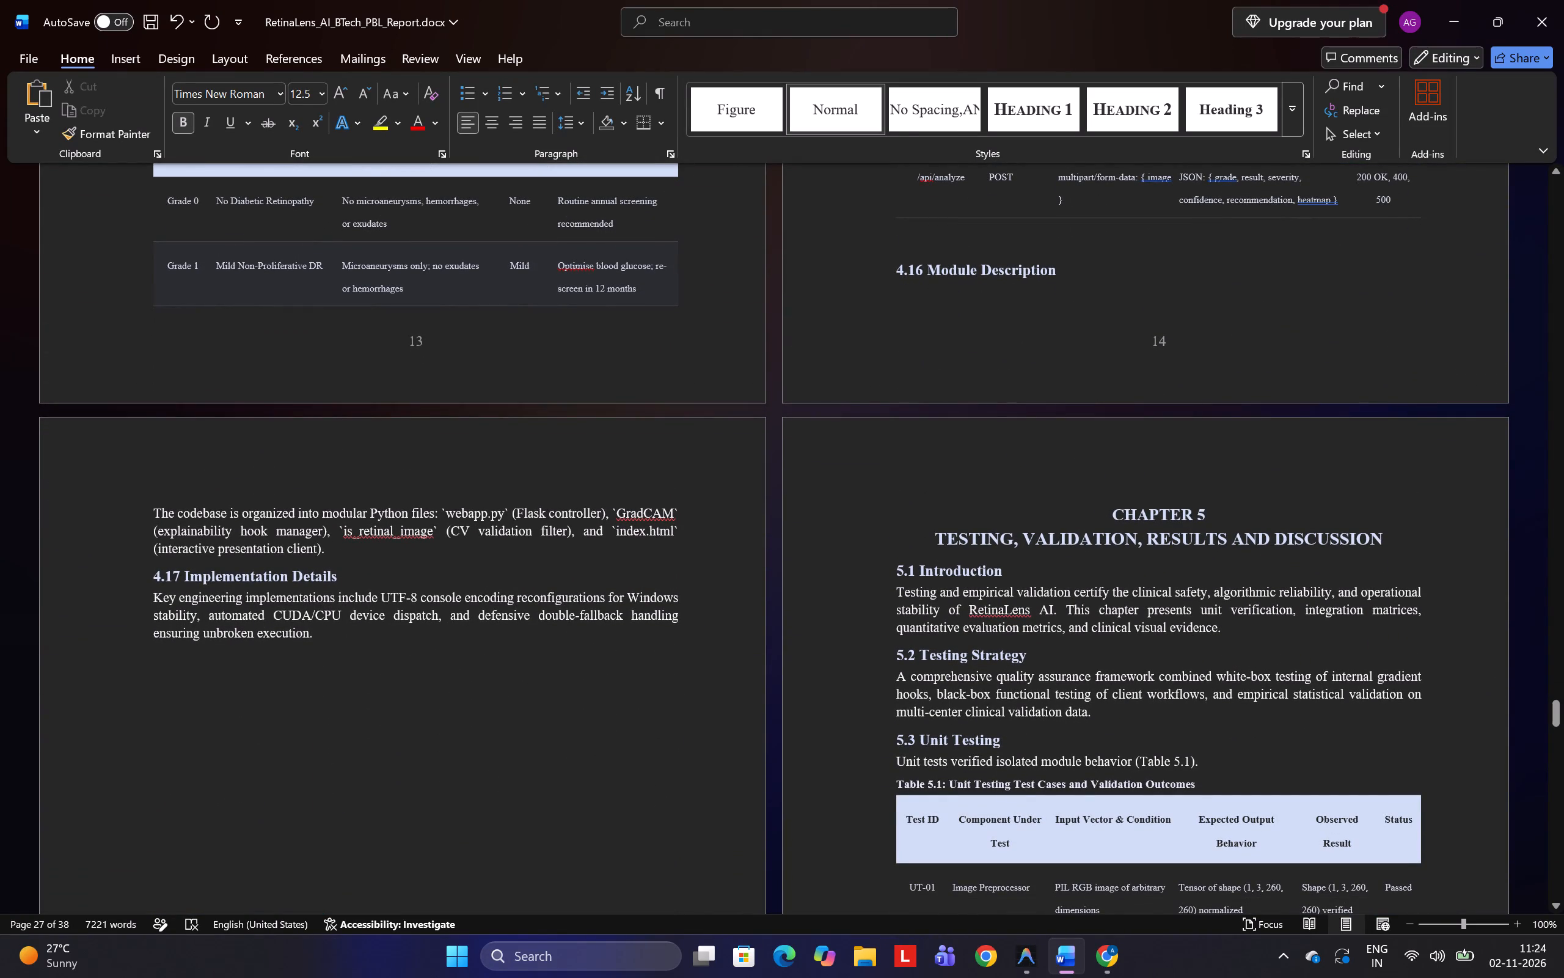
{"action": "key", "text": "Return"}
{"action": "key", "text": "Return"}
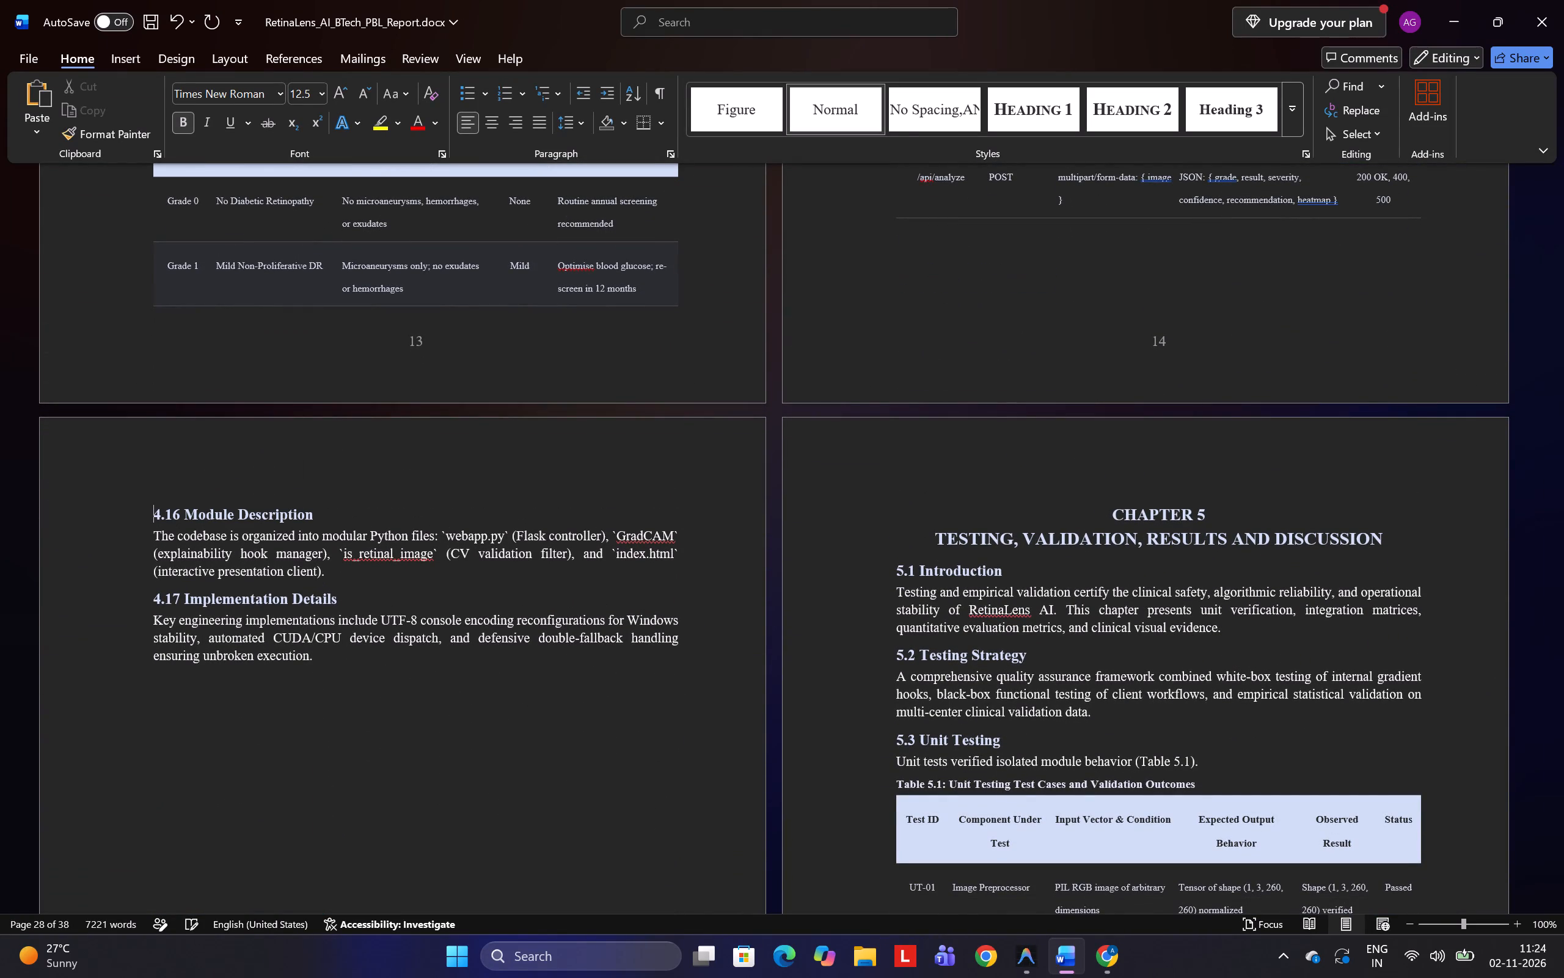
Insert four blank lines before the 5.4 Integration Testing heading so the heading, intro and Table 5.2 caption join their table.
{"action": "scroll", "coordinate": [896, 274], "scroll_direction": "down", "scroll_amount": 5}
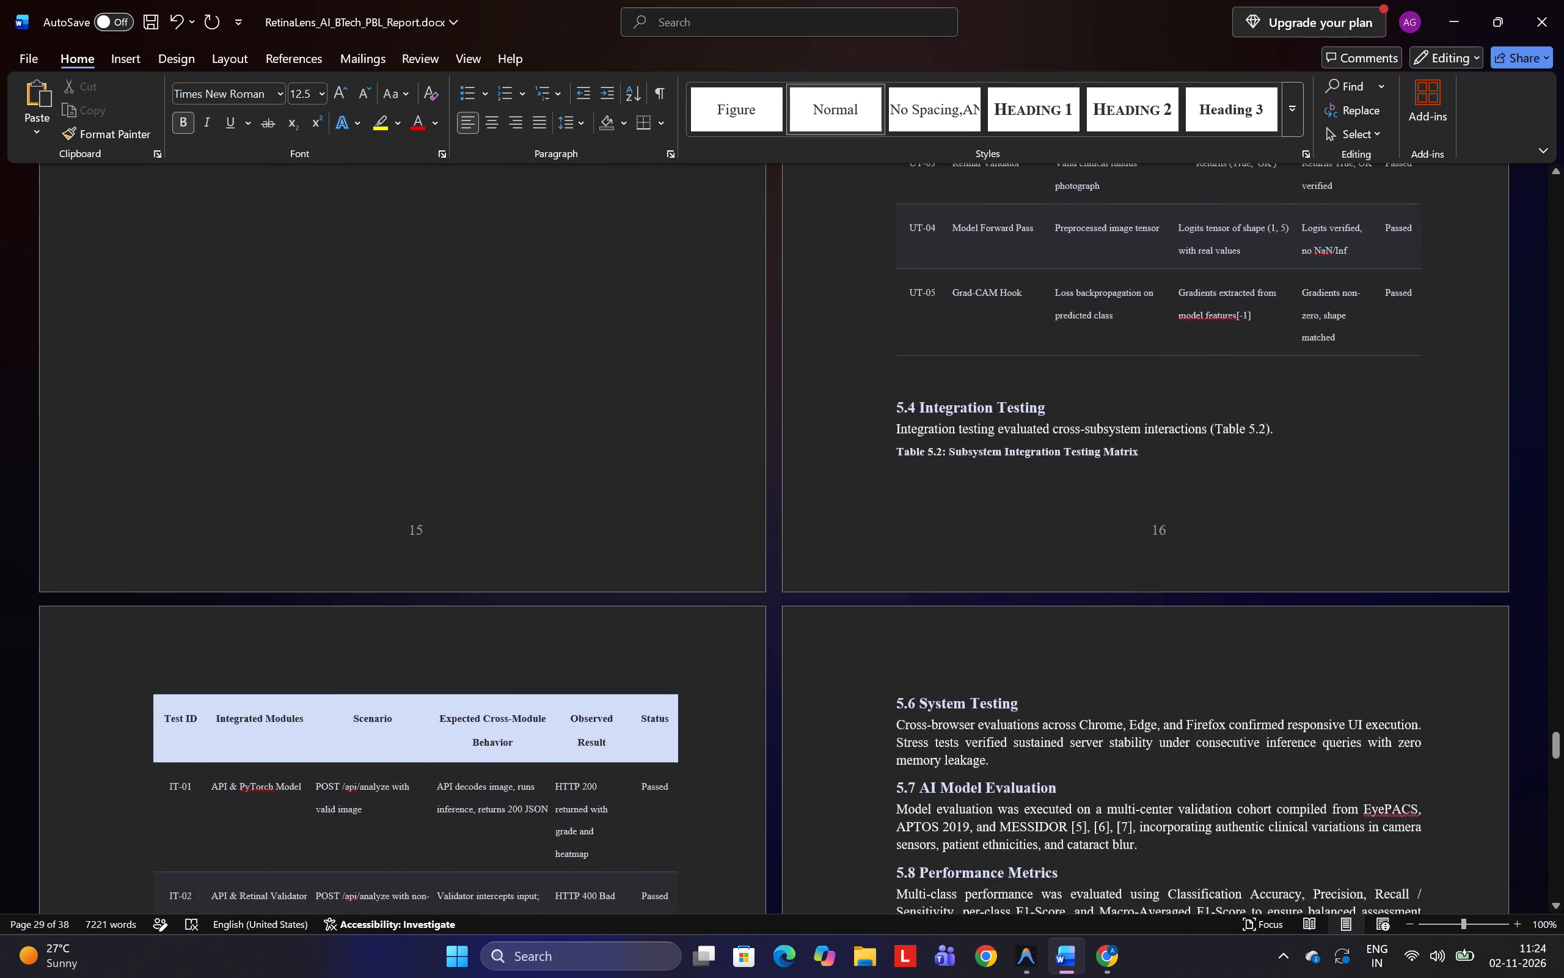
{"action": "scroll", "coordinate": [896, 274], "scroll_direction": "down", "scroll_amount": 1}
{"action": "scroll", "coordinate": [895, 351], "scroll_direction": "up", "scroll_amount": 2}
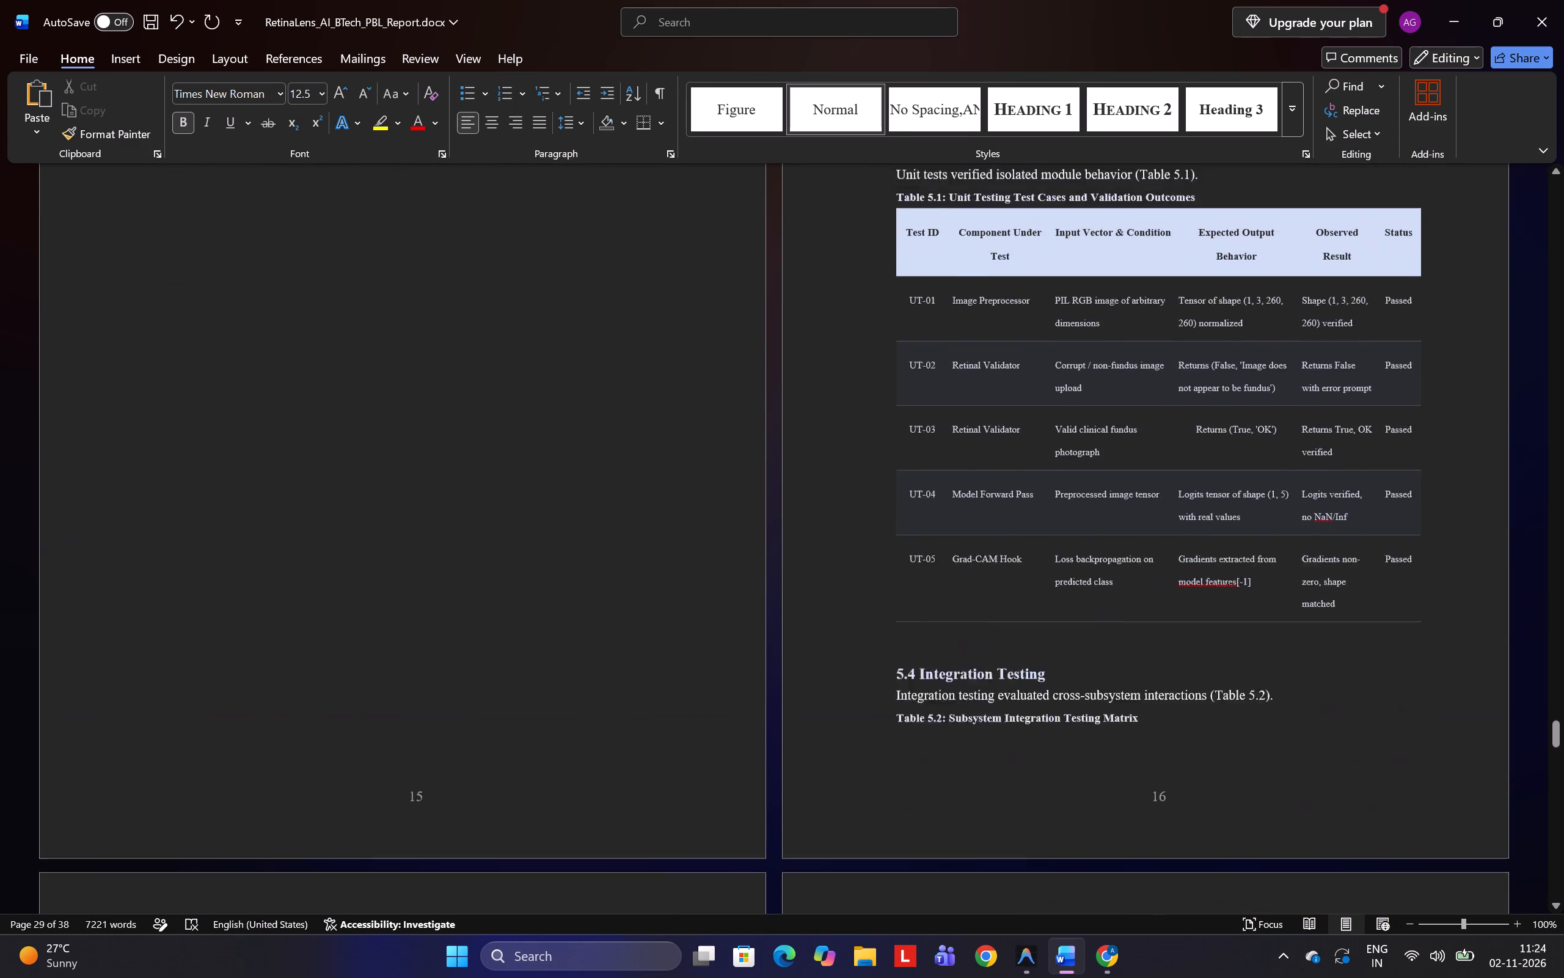
{"action": "scroll", "coordinate": [895, 351], "scroll_direction": "up", "scroll_amount": 3}
{"action": "scroll", "coordinate": [895, 351], "scroll_direction": "down", "scroll_amount": 1}
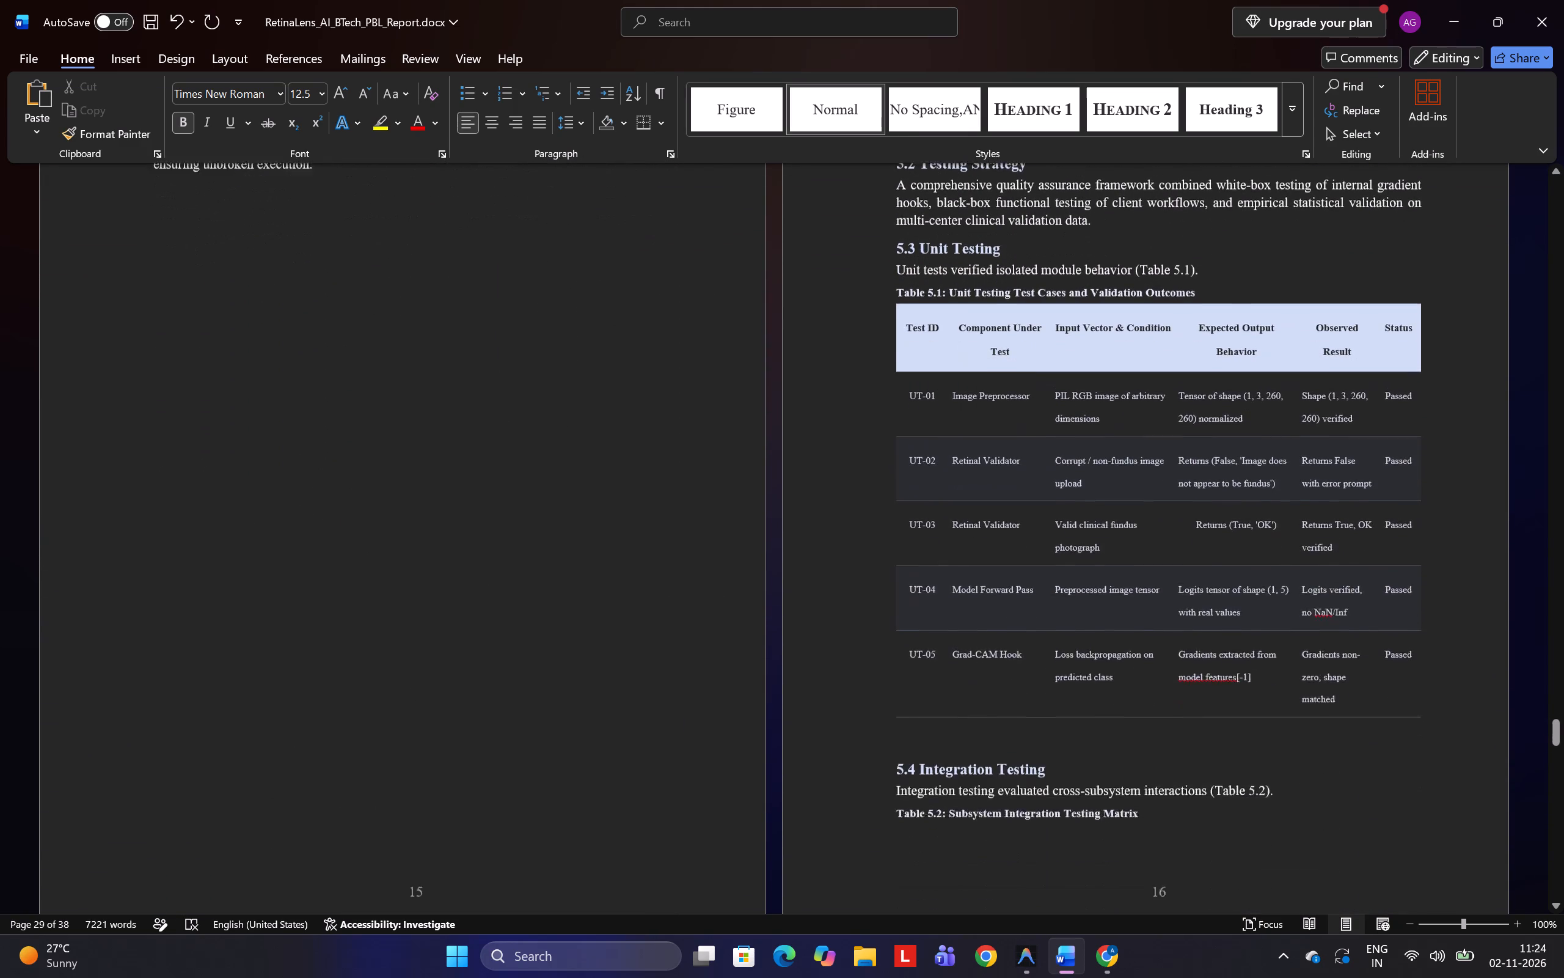
{"action": "scroll", "coordinate": [895, 351], "scroll_direction": "down", "scroll_amount": 2}
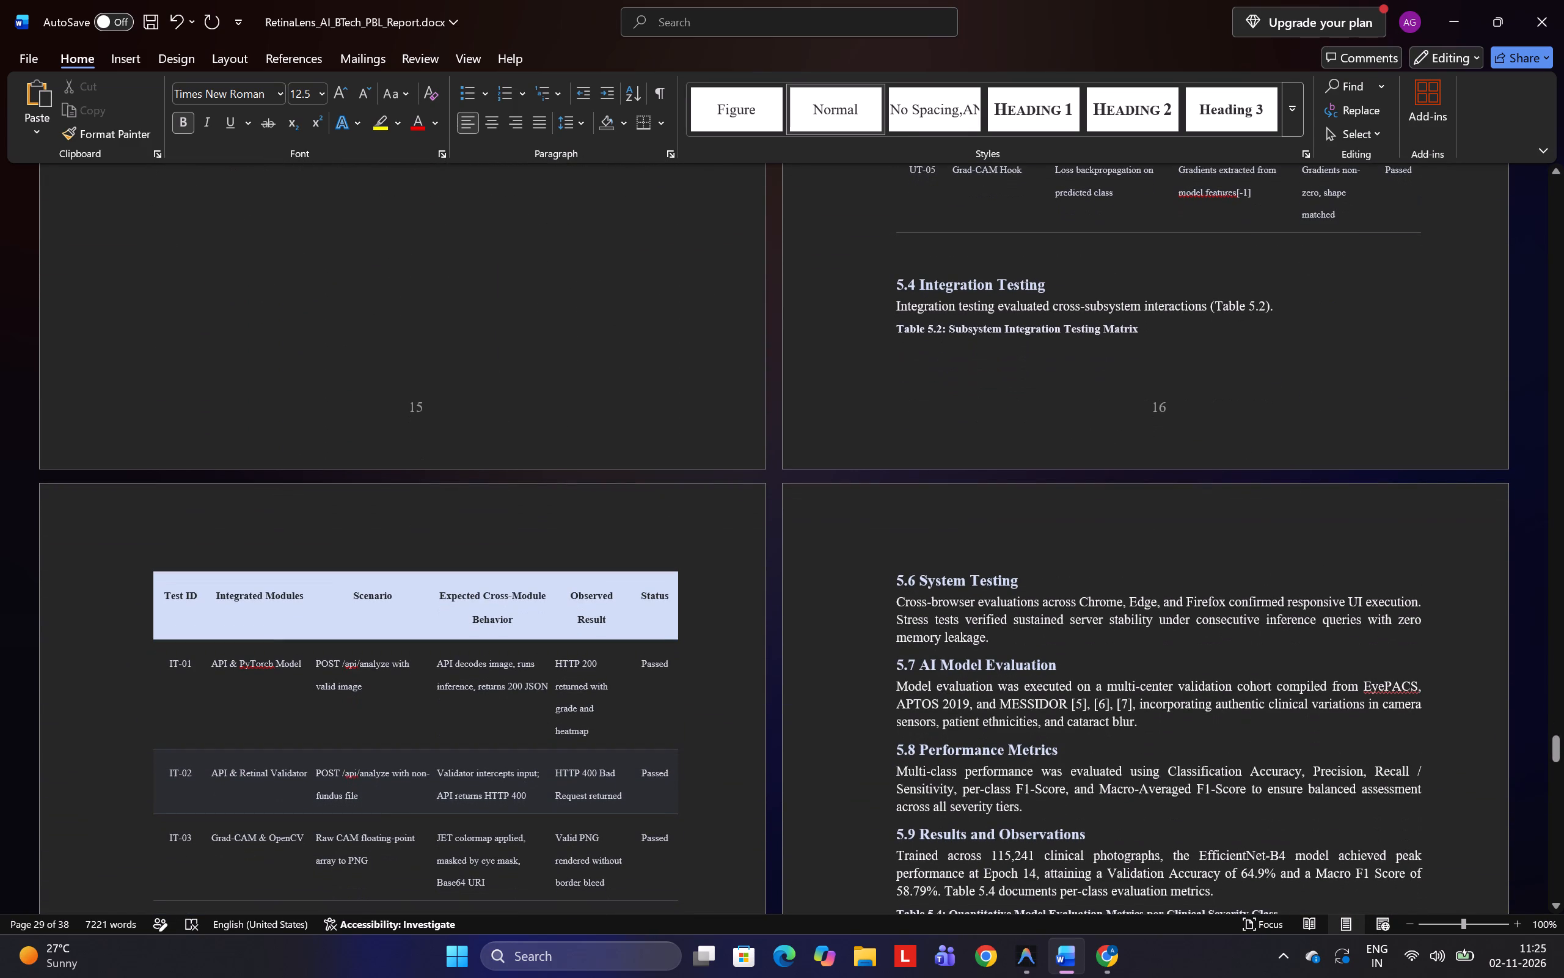
{"action": "left_click", "coordinate": [893, 281]}
{"action": "key", "text": "Return"}
{"action": "key", "text": "Return"}
{"action": "key", "text": "Return"}
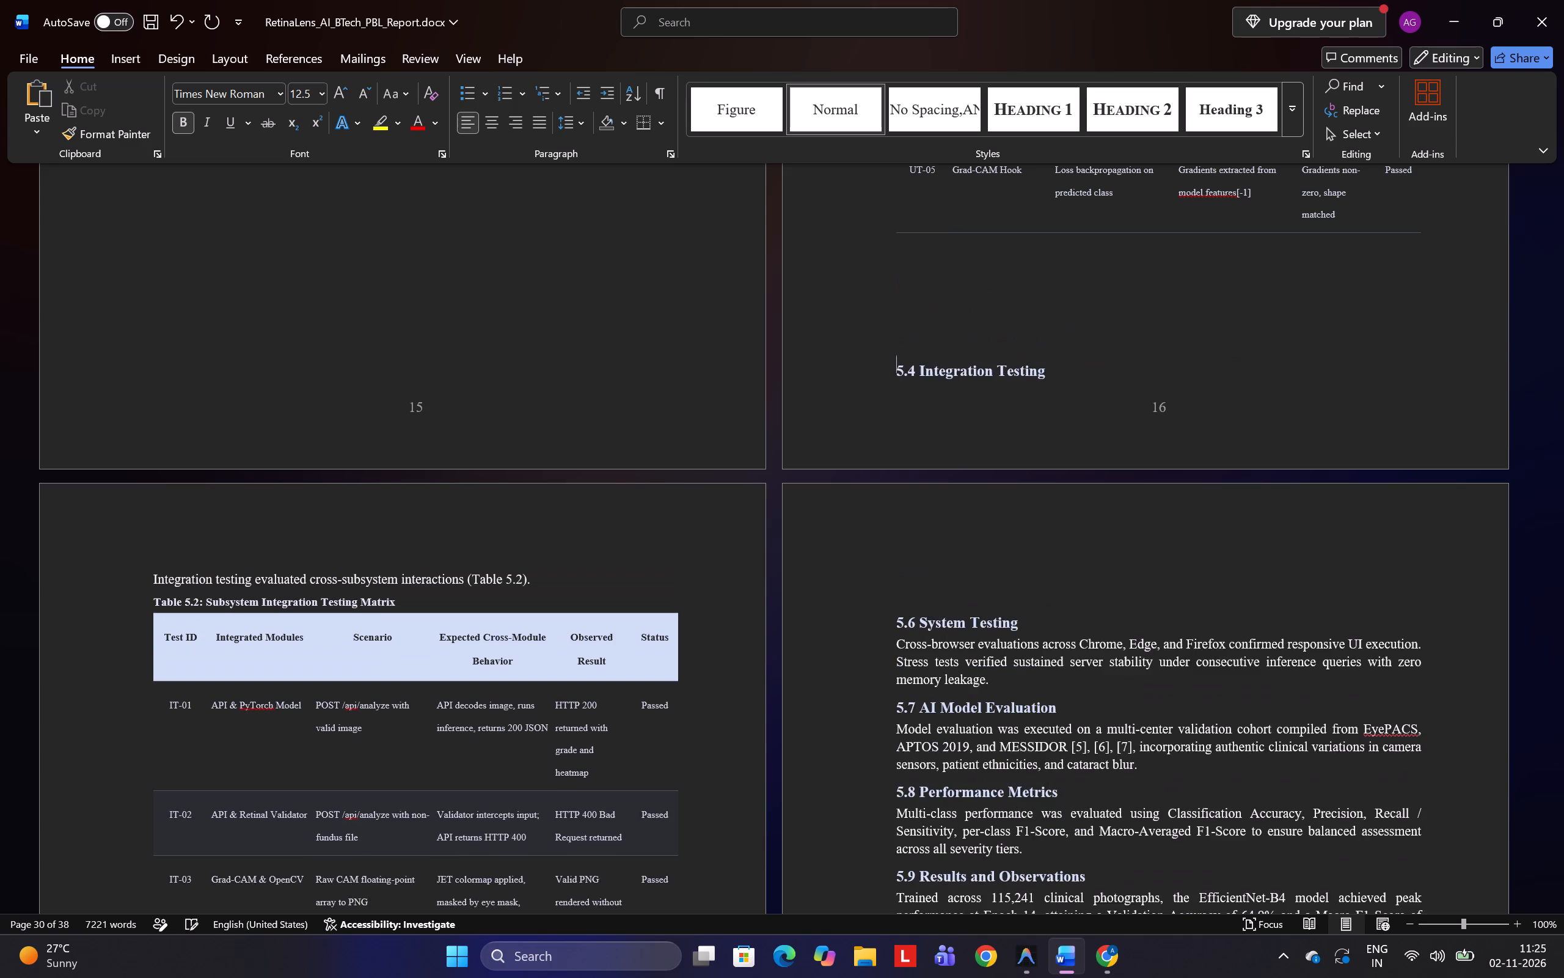
{"action": "key", "text": "Return"}
Insert an empty row above the FT-05 Heatmap Opacity Slider row in Table 5.3.
{"action": "scroll", "coordinate": [893, 281], "scroll_direction": "down", "scroll_amount": 1}
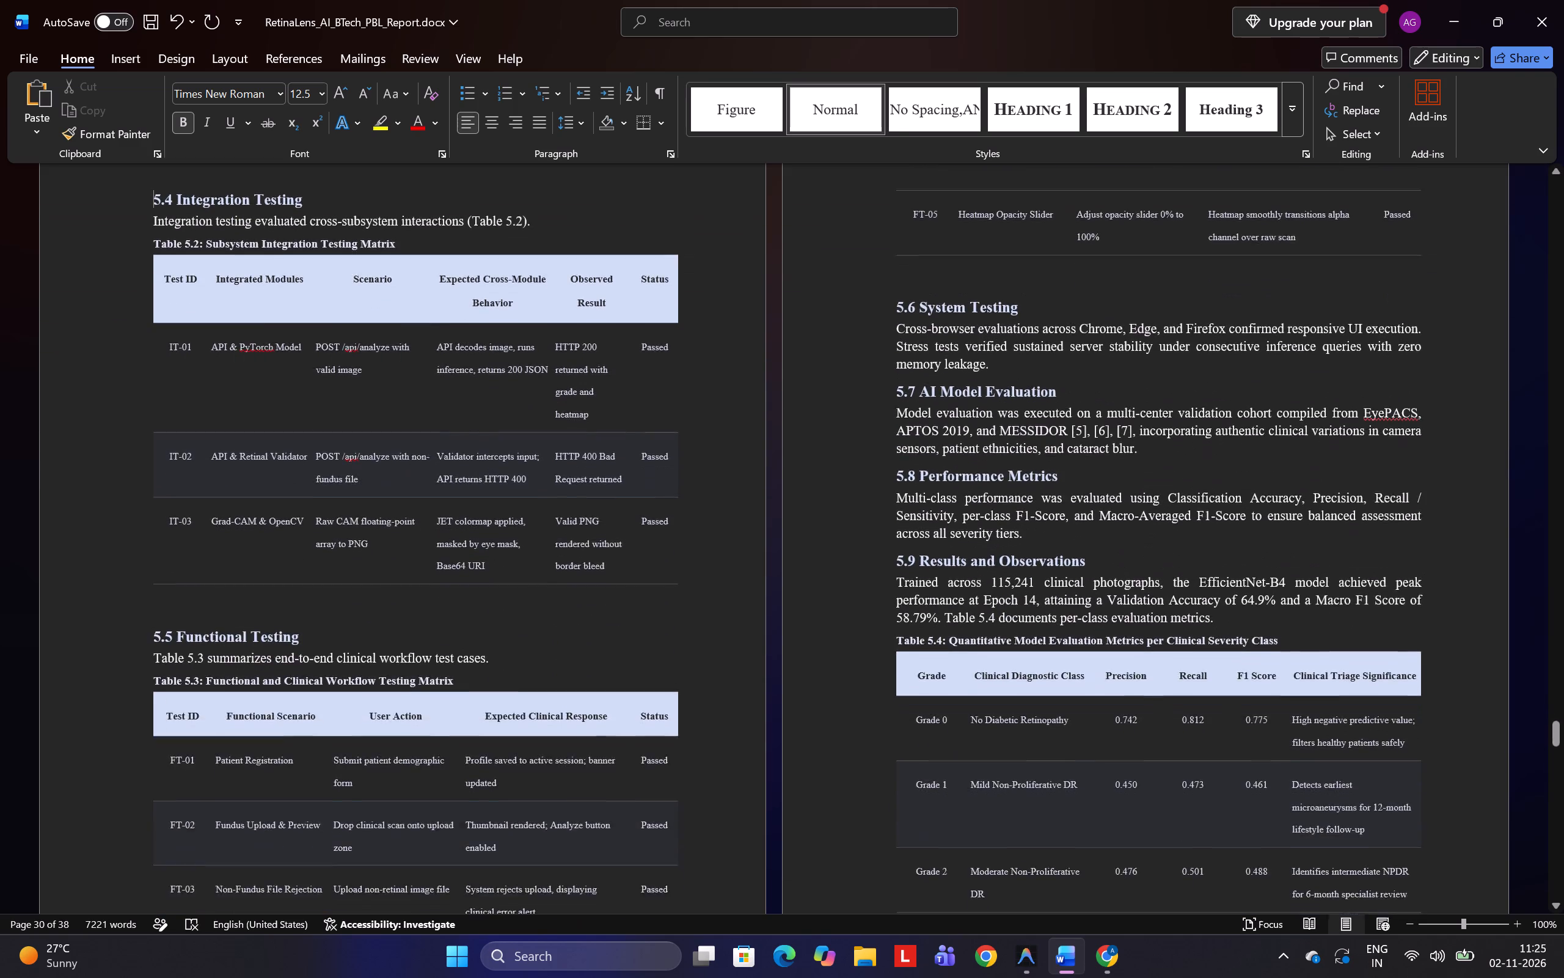
{"action": "scroll", "coordinate": [893, 281], "scroll_direction": "down", "scroll_amount": 2}
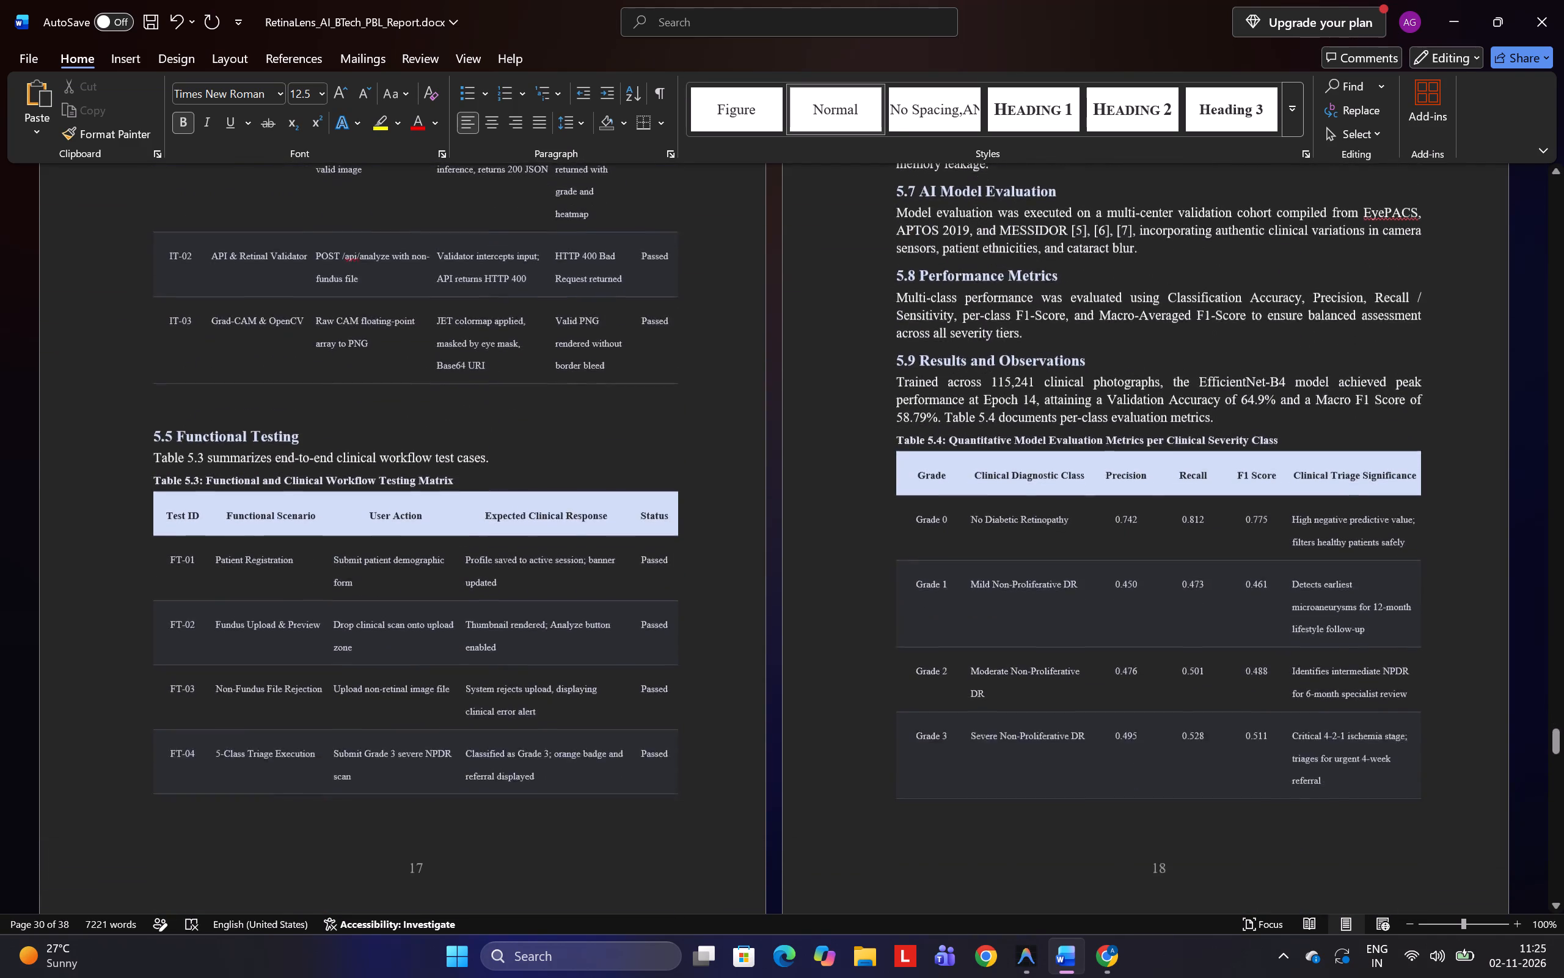
{"action": "scroll", "coordinate": [893, 281], "scroll_direction": "down", "scroll_amount": 3}
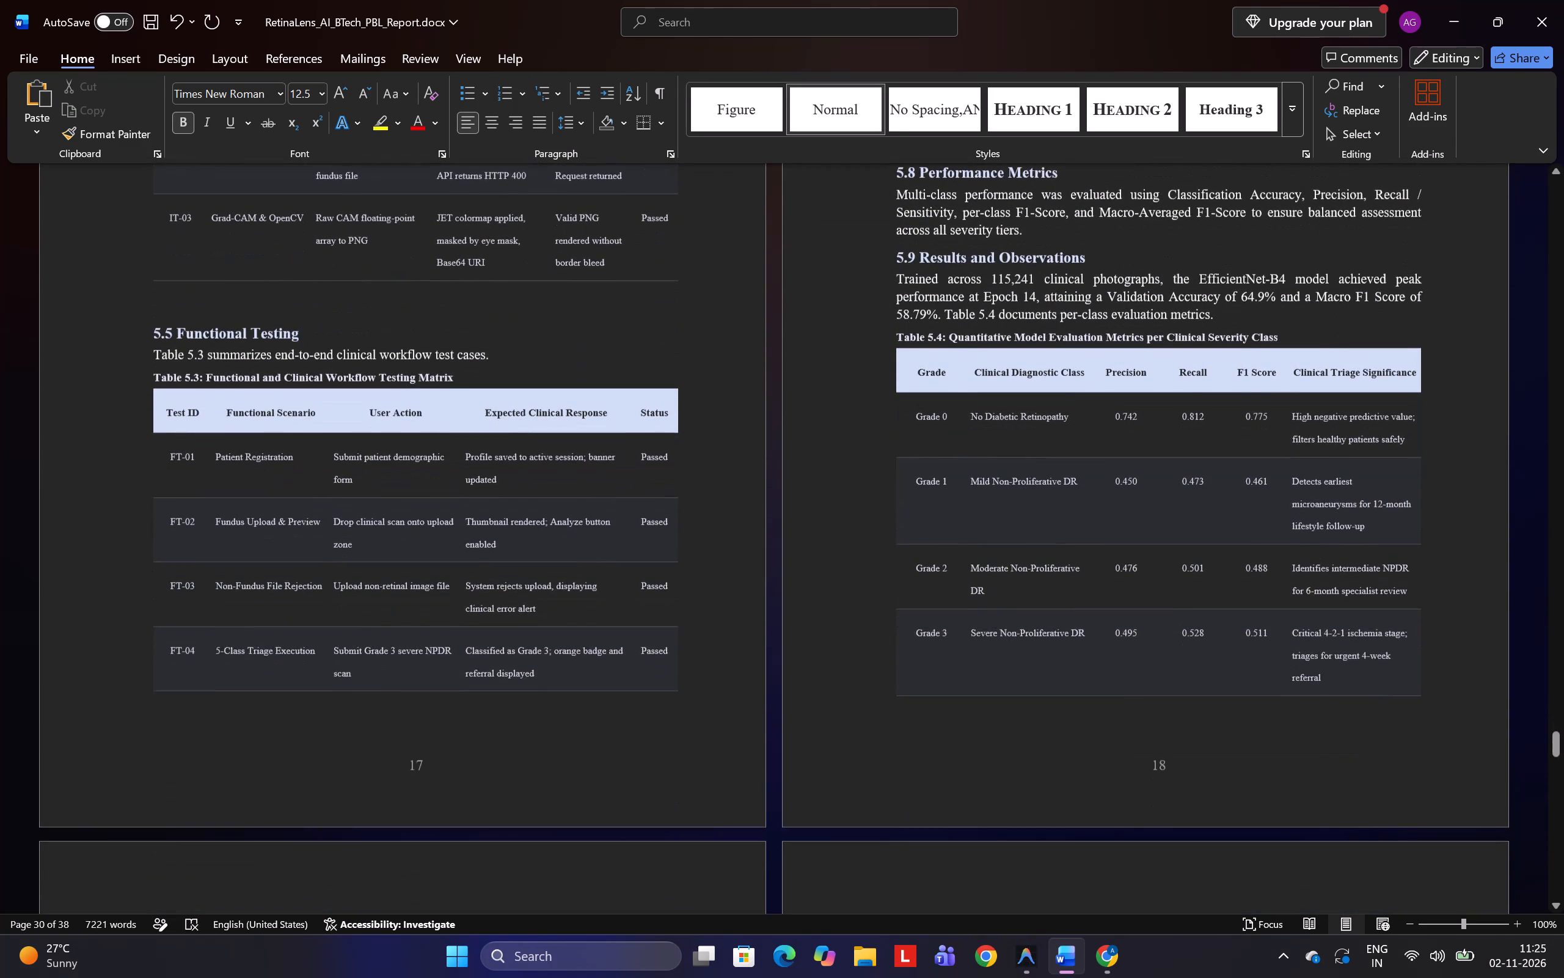
{"action": "scroll", "coordinate": [893, 281], "scroll_direction": "down", "scroll_amount": 1}
{"action": "scroll", "coordinate": [893, 281], "scroll_direction": "up", "scroll_amount": 1}
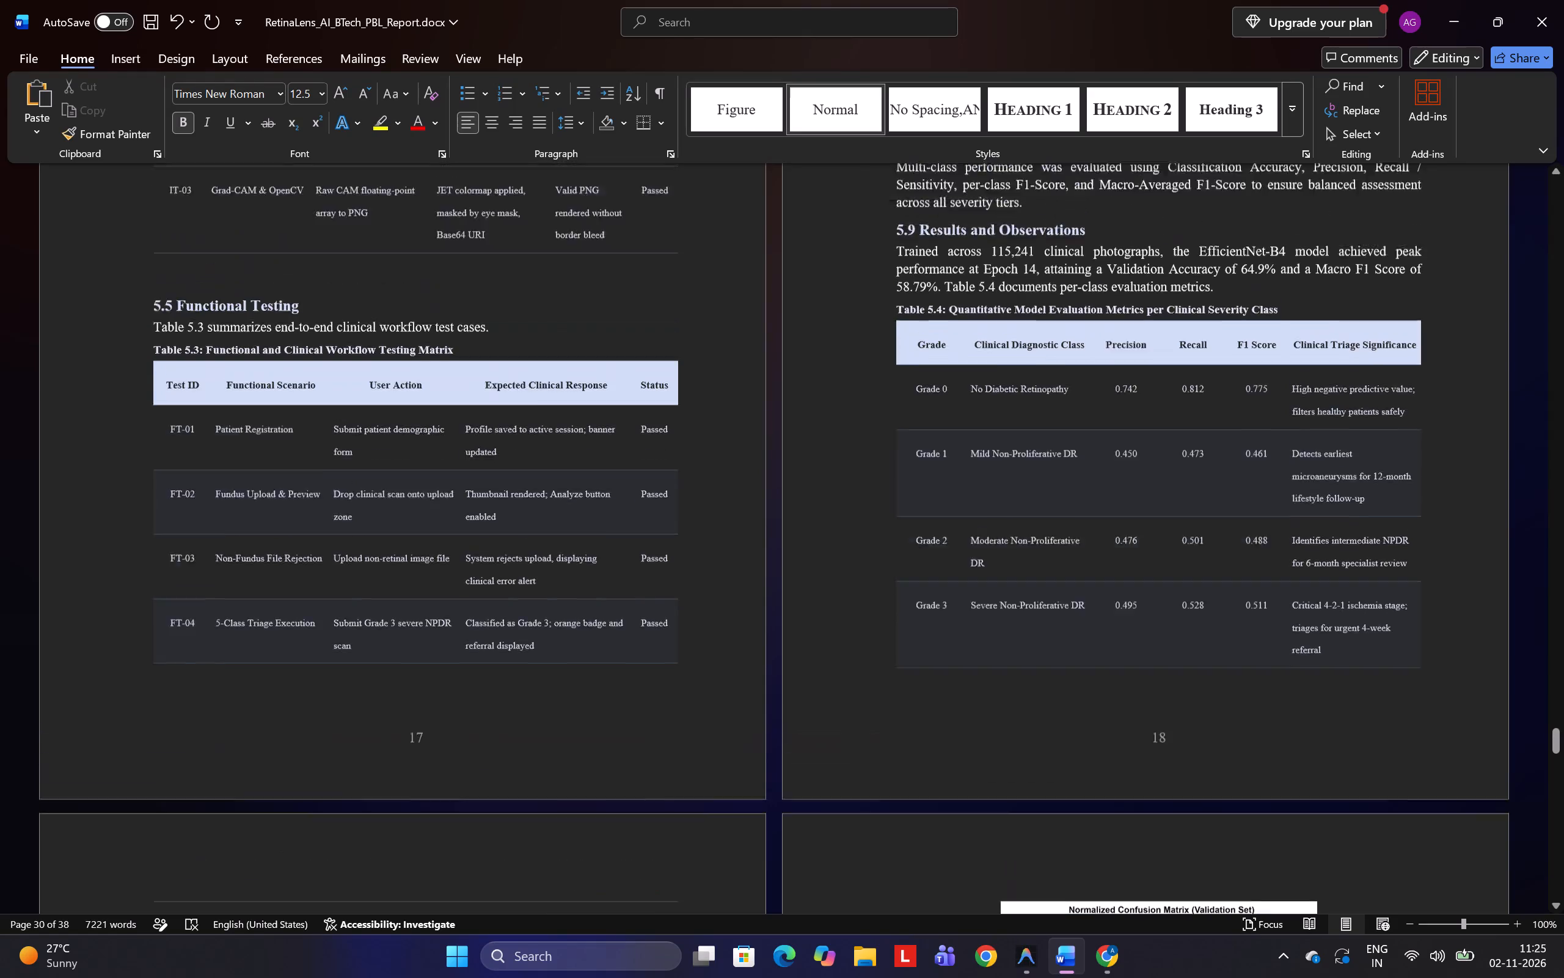
{"action": "scroll", "coordinate": [893, 281], "scroll_direction": "up", "scroll_amount": 1}
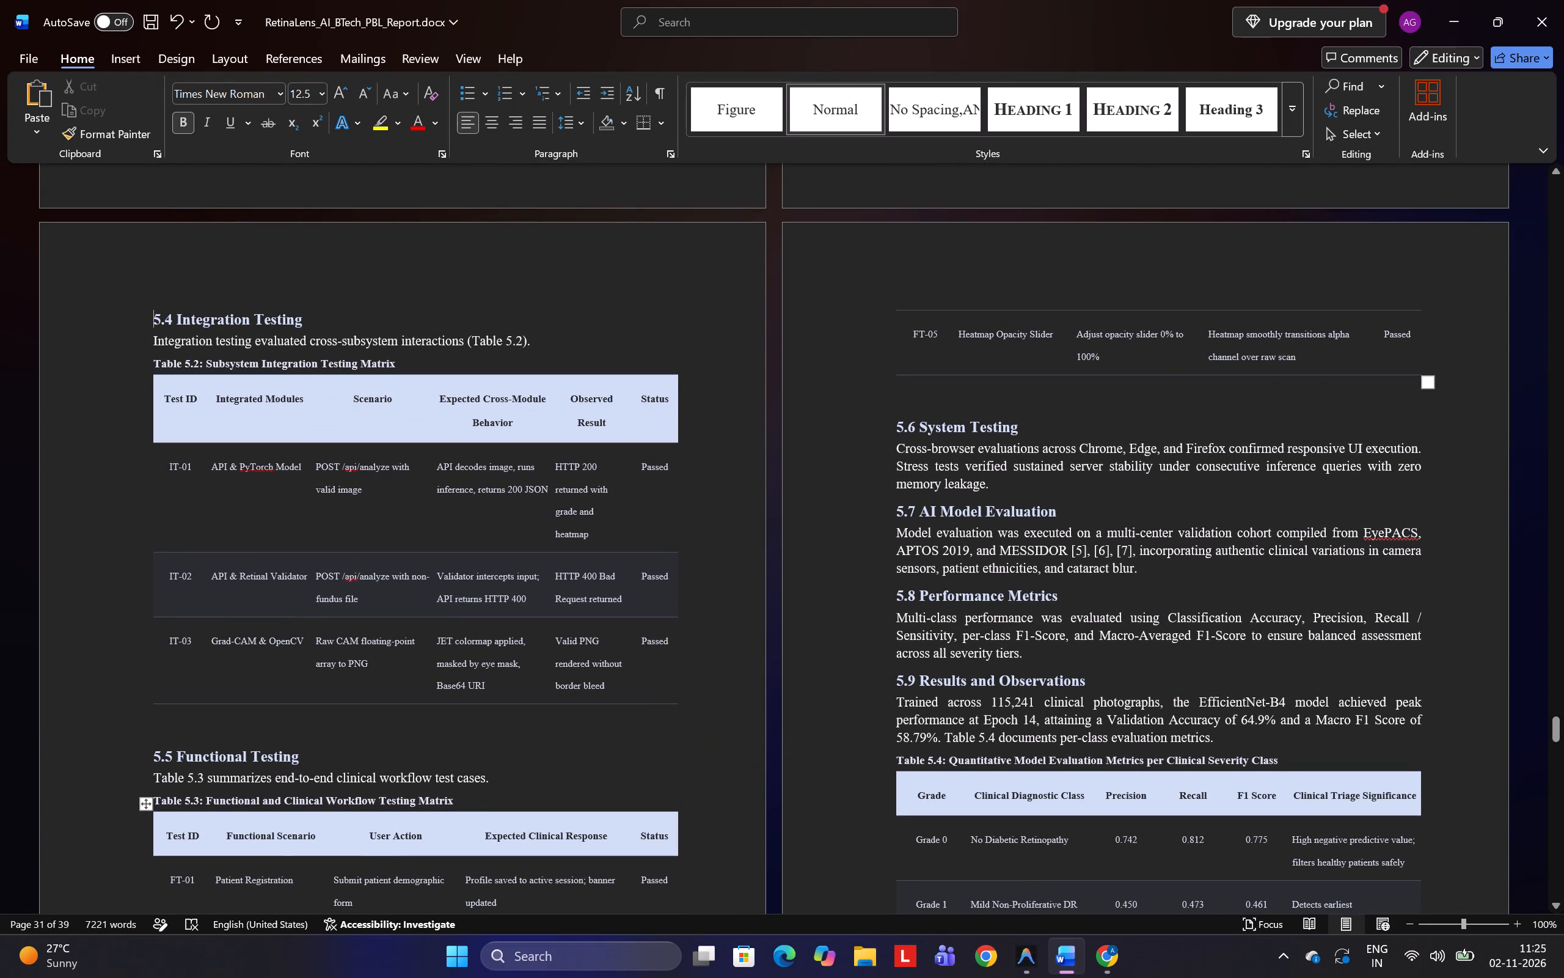
{"action": "left_click", "coordinate": [1305, 362]}
{"action": "scroll", "coordinate": [1305, 362], "scroll_direction": "down", "scroll_amount": 1}
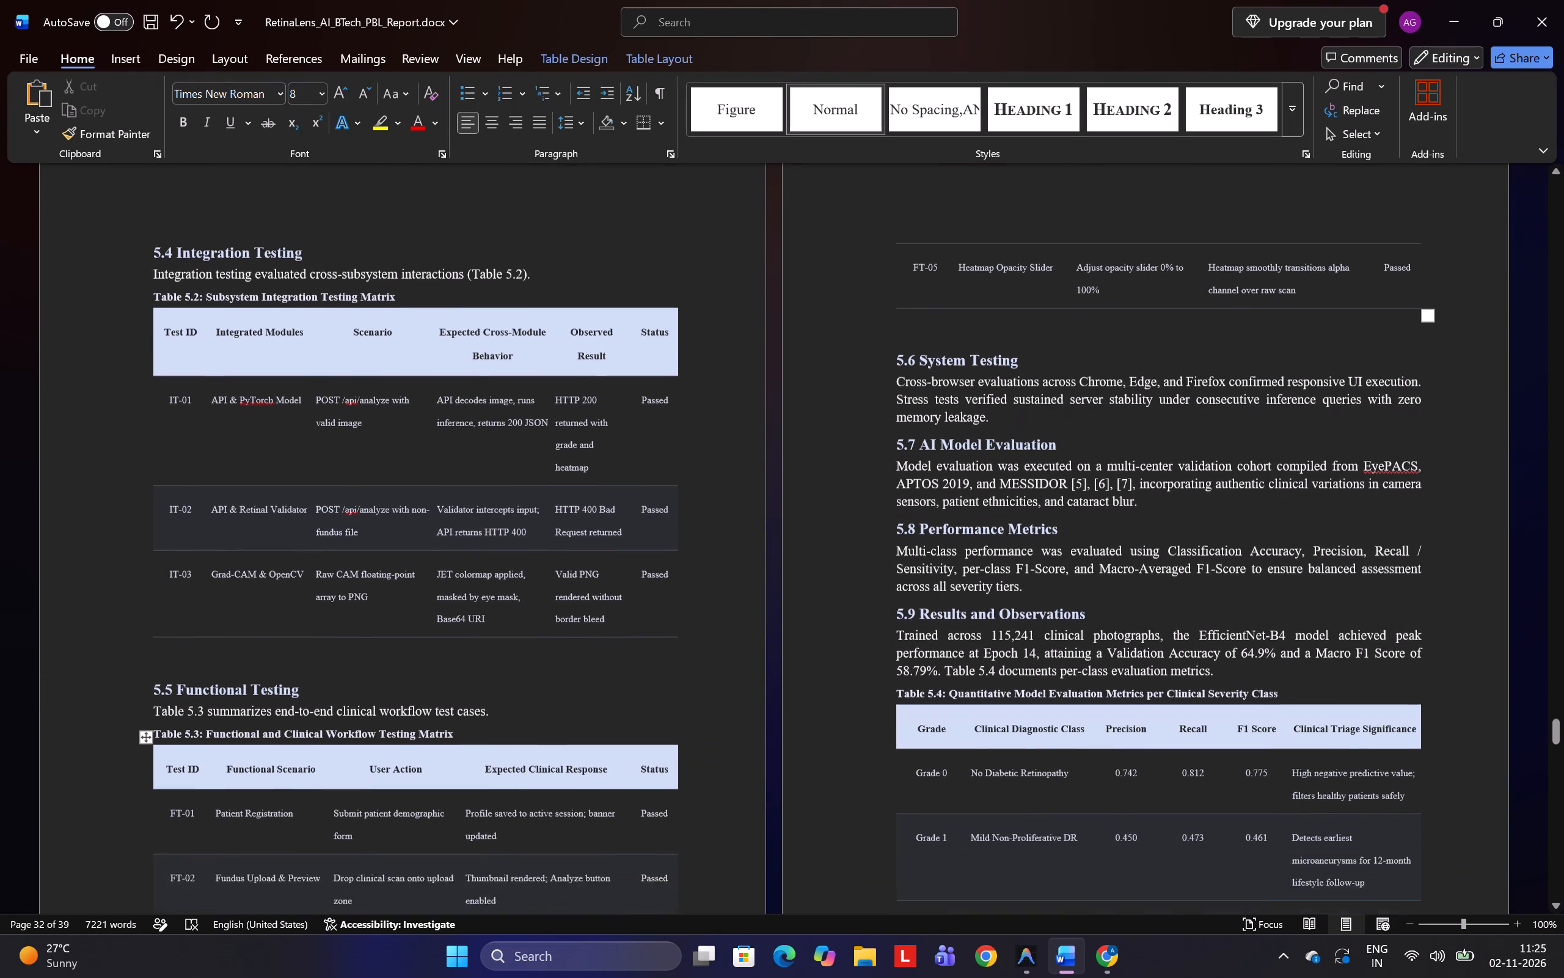
{"action": "scroll", "coordinate": [1305, 362], "scroll_direction": "down", "scroll_amount": 1}
{"action": "scroll", "coordinate": [1305, 362], "scroll_direction": "left", "scroll_amount": 1}
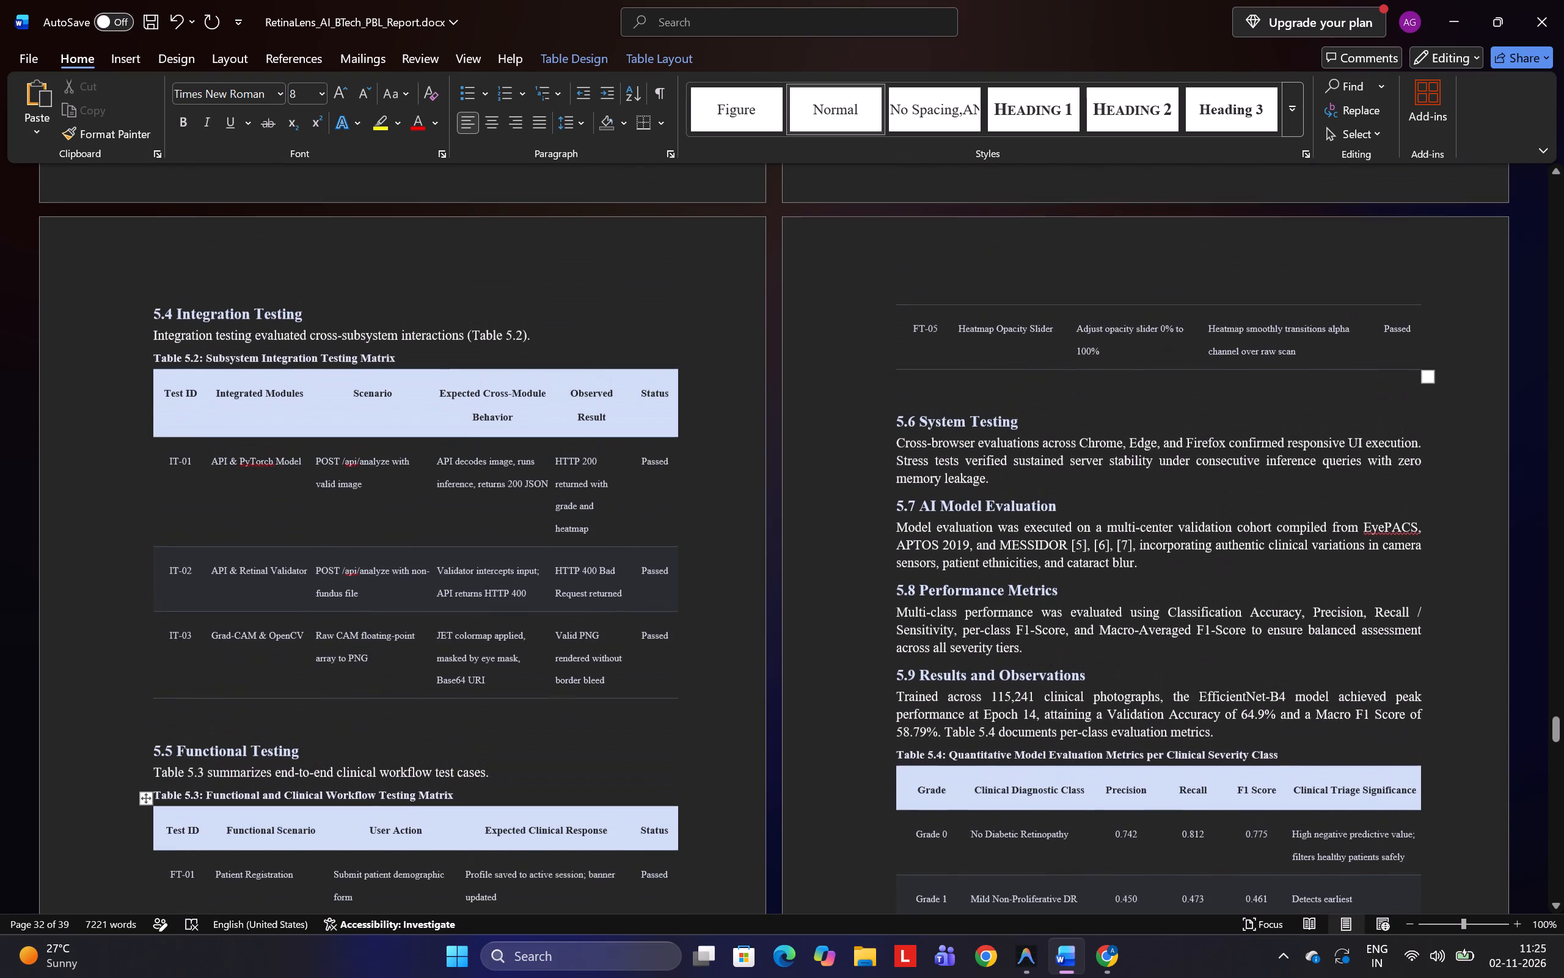
{"action": "left_click", "coordinate": [1423, 378]}
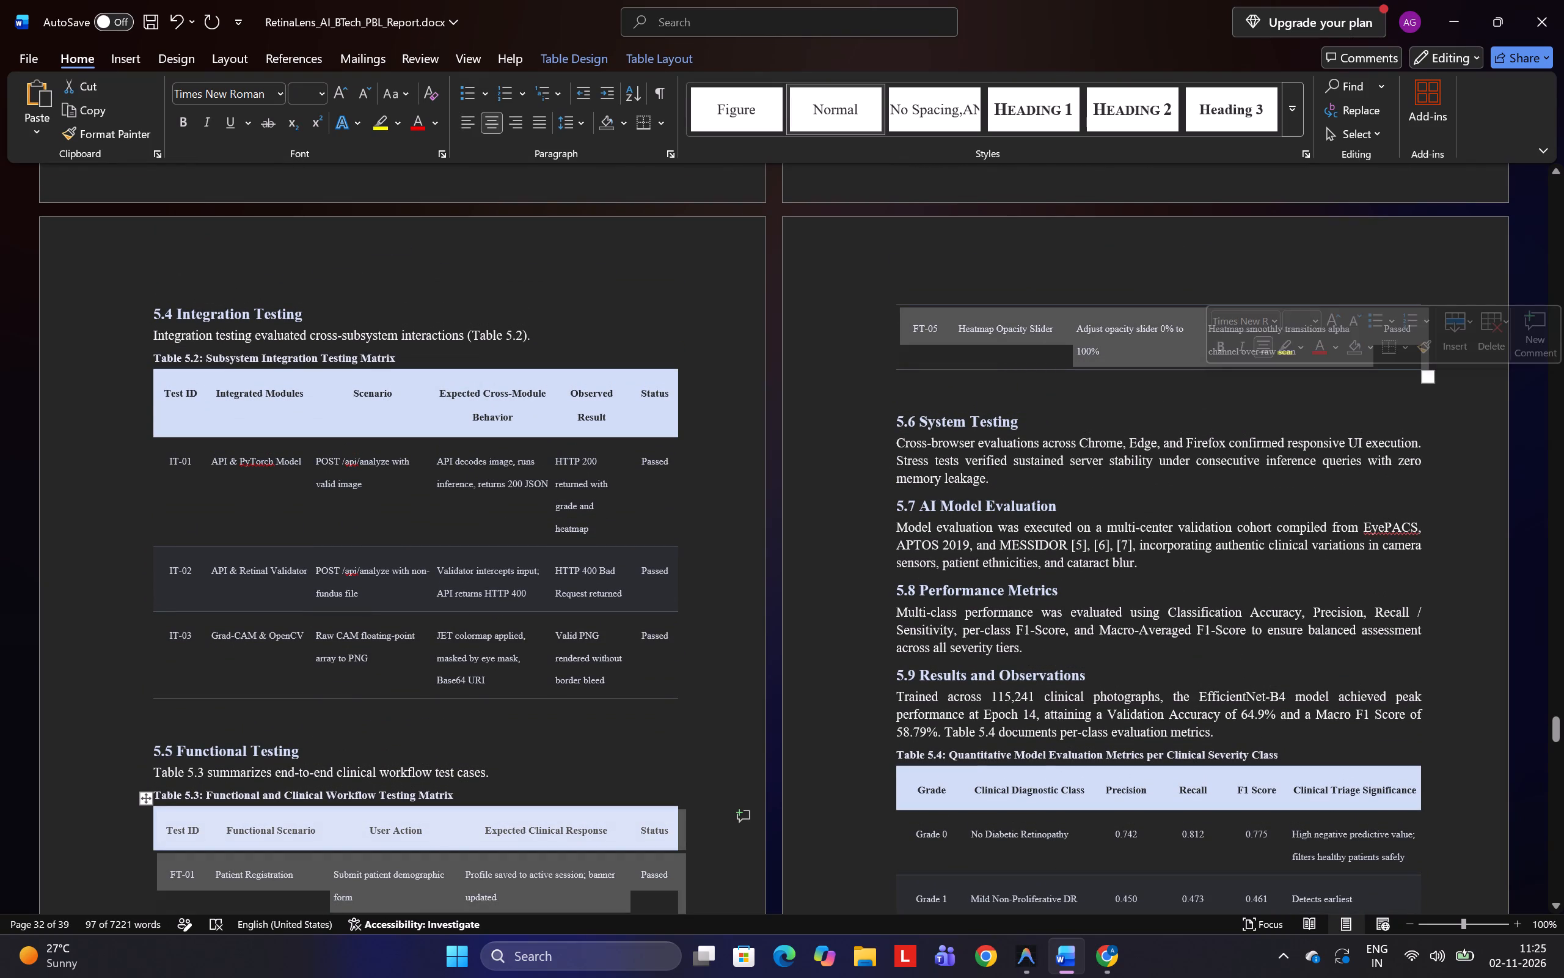
{"action": "left_click", "coordinate": [1202, 423]}
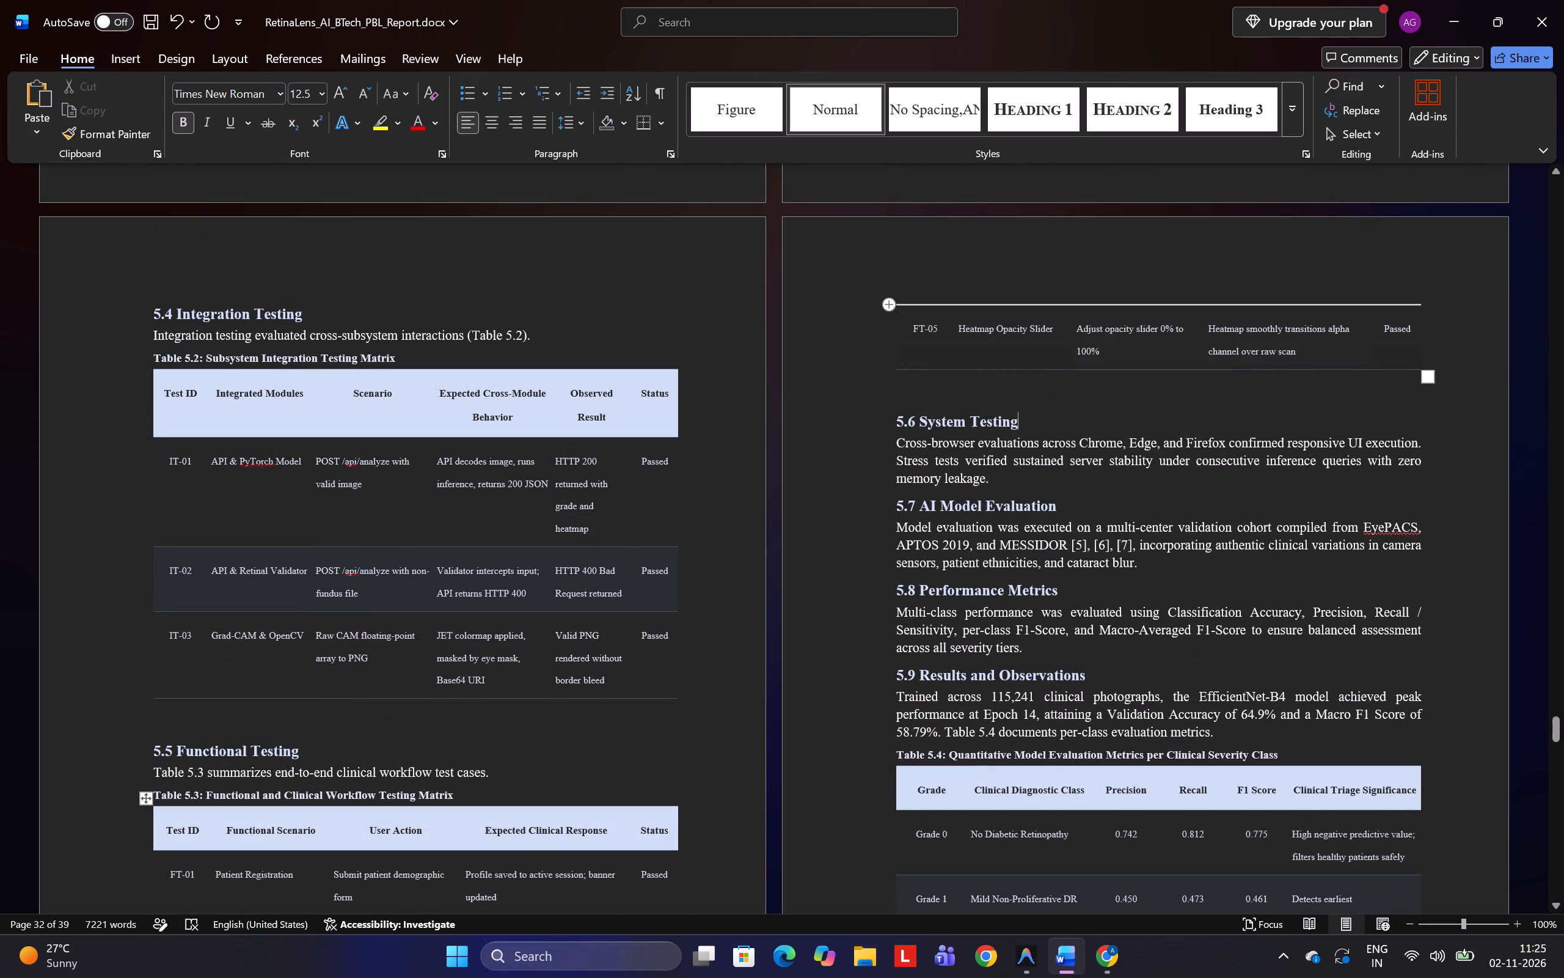
{"action": "left_click", "coordinate": [888, 302]}
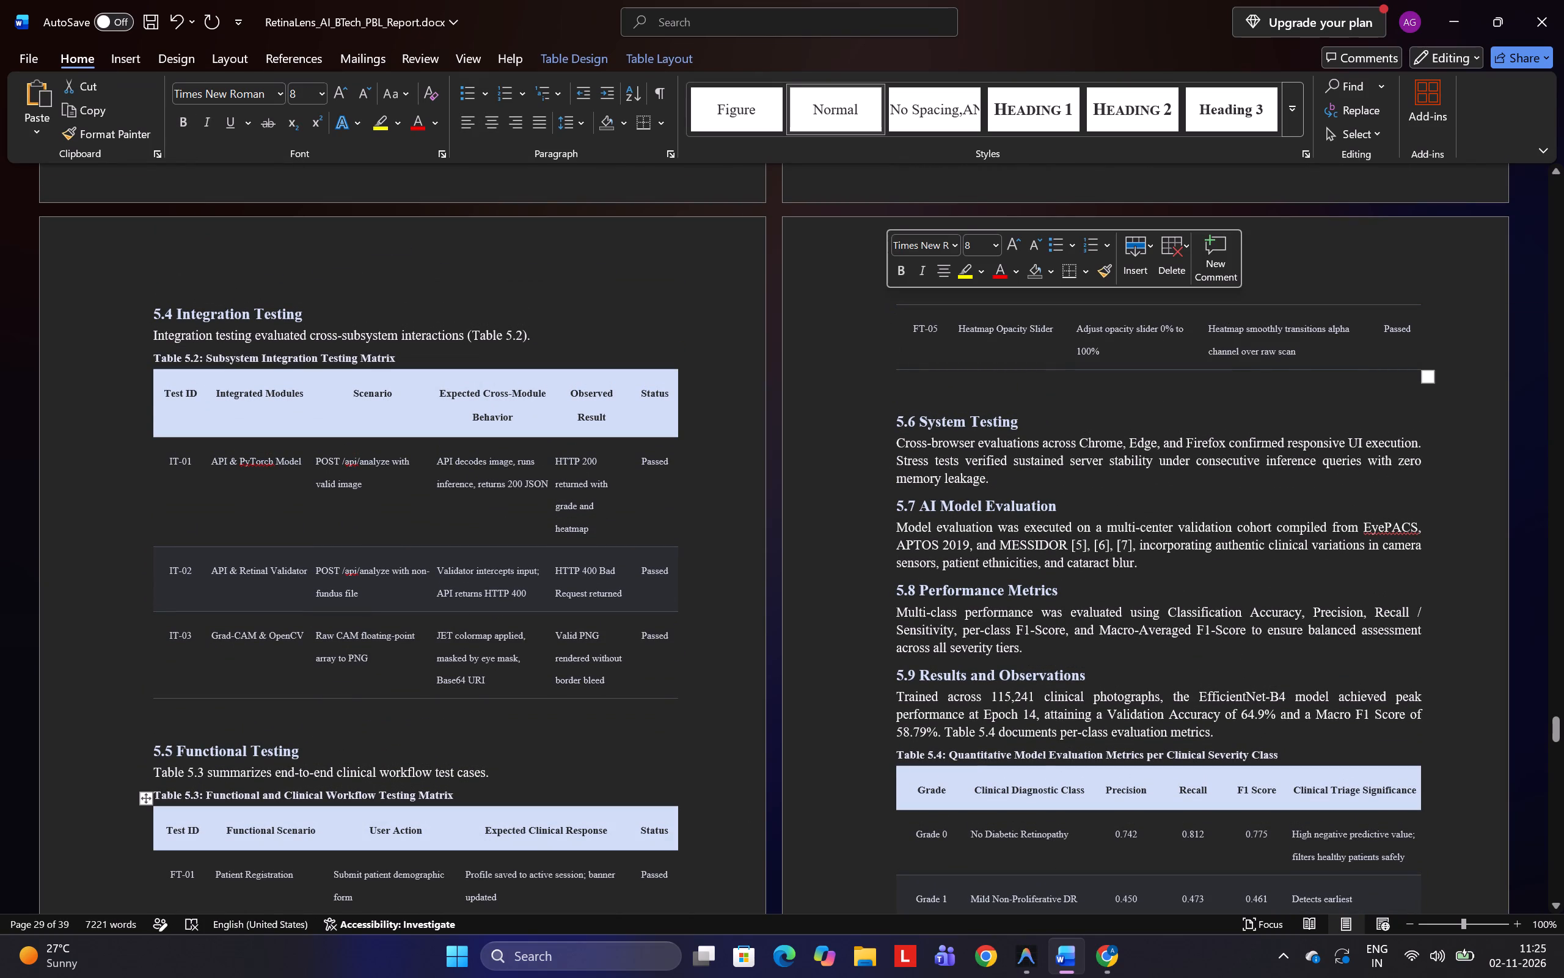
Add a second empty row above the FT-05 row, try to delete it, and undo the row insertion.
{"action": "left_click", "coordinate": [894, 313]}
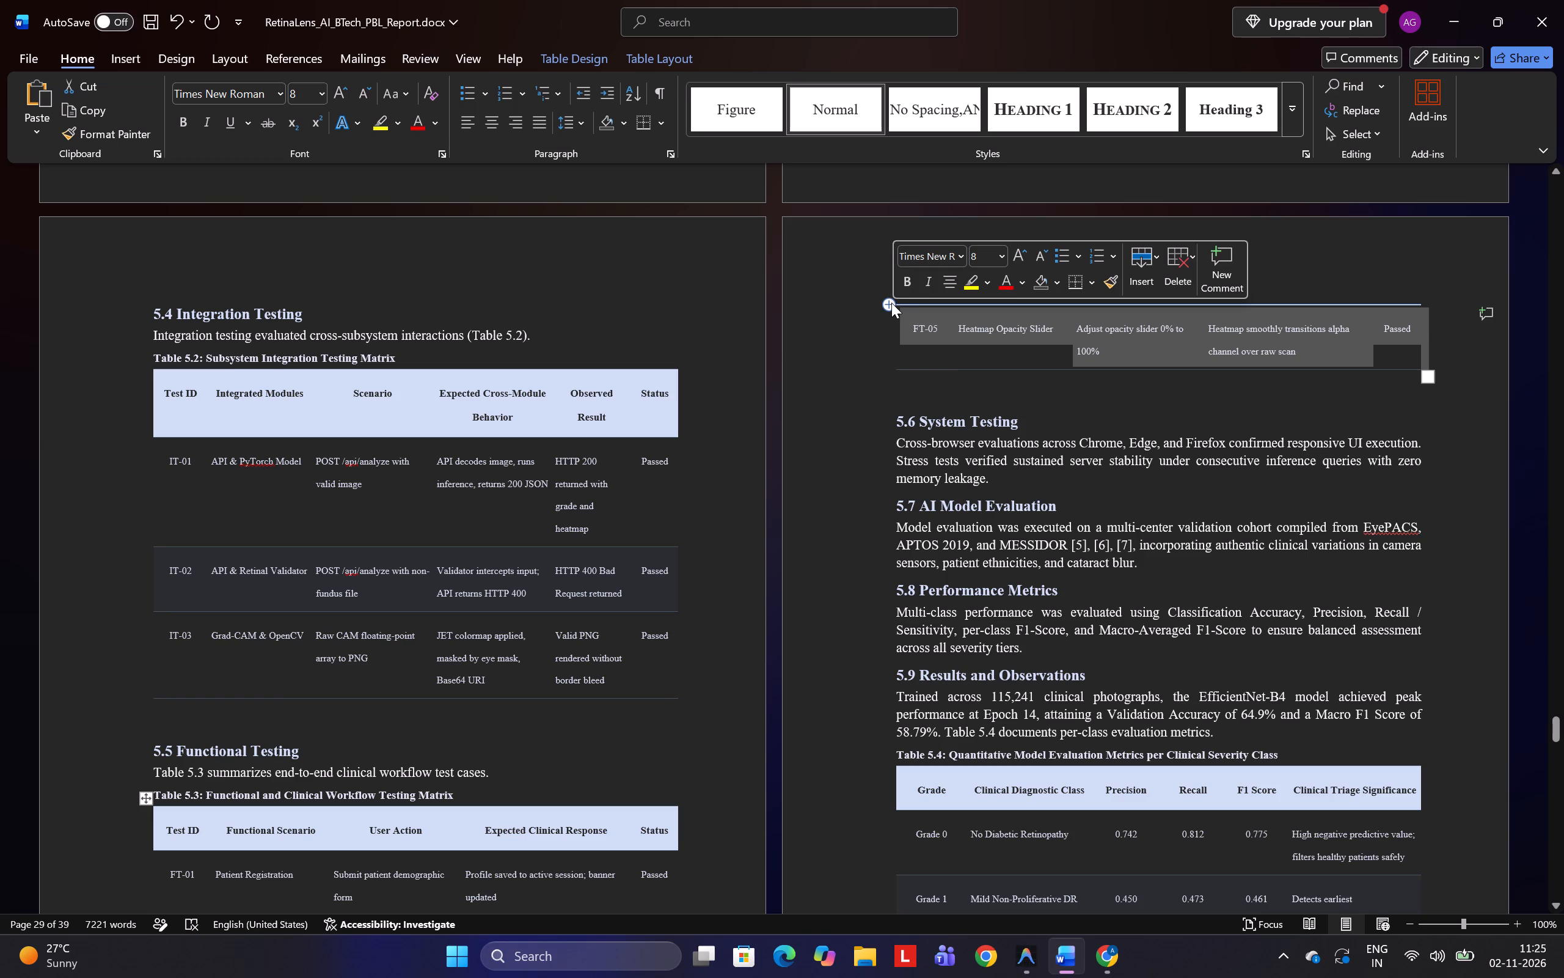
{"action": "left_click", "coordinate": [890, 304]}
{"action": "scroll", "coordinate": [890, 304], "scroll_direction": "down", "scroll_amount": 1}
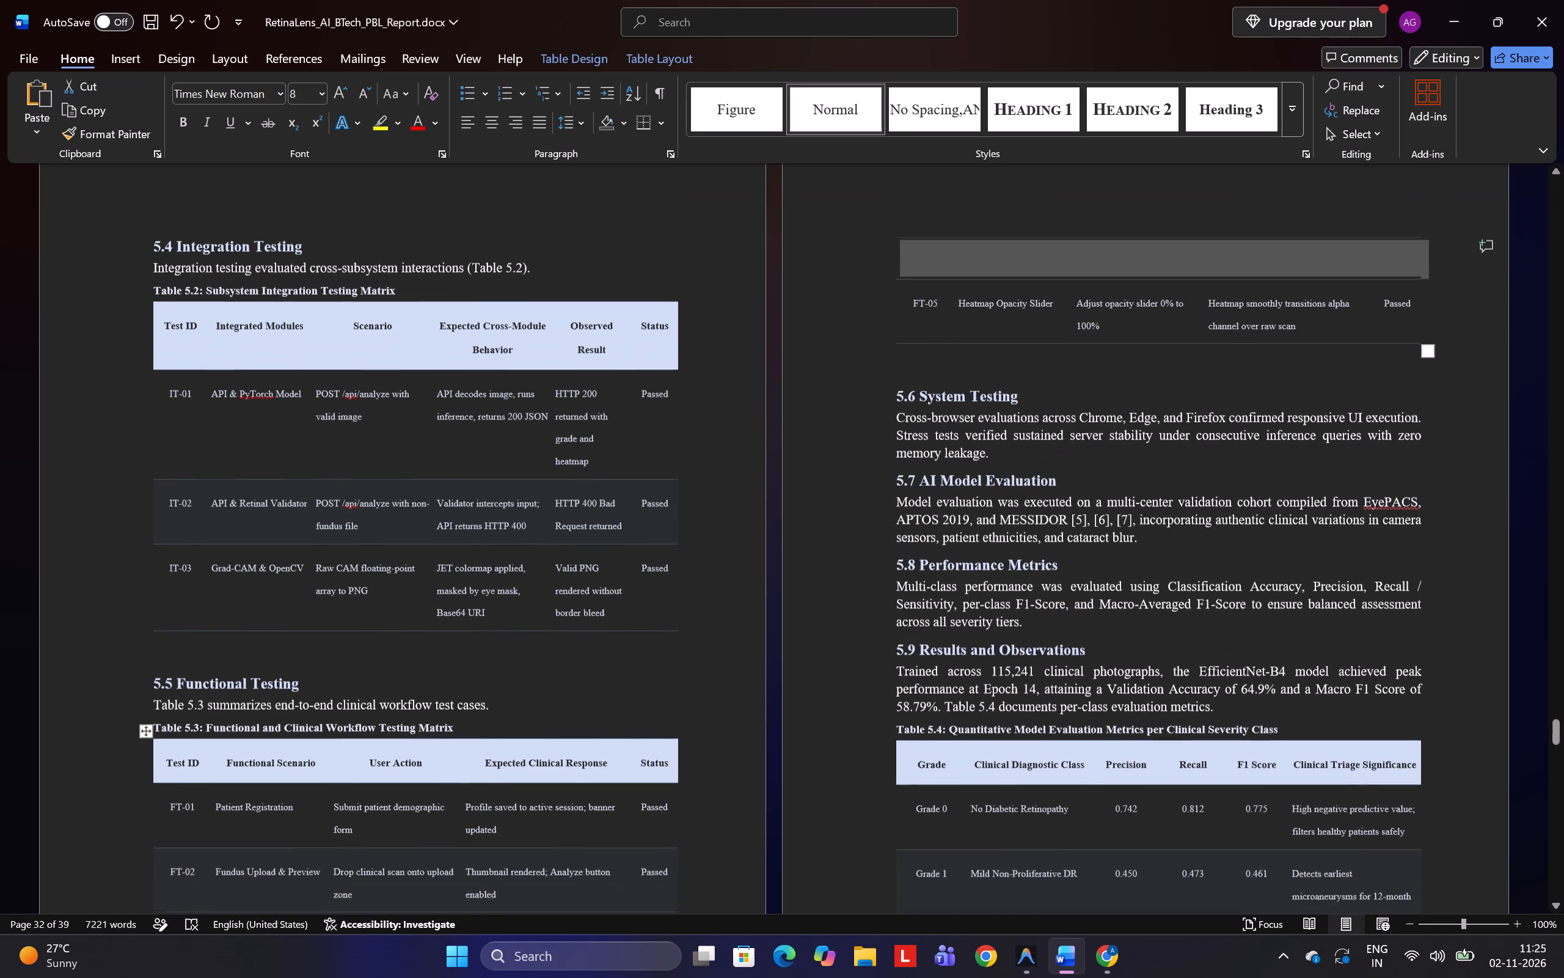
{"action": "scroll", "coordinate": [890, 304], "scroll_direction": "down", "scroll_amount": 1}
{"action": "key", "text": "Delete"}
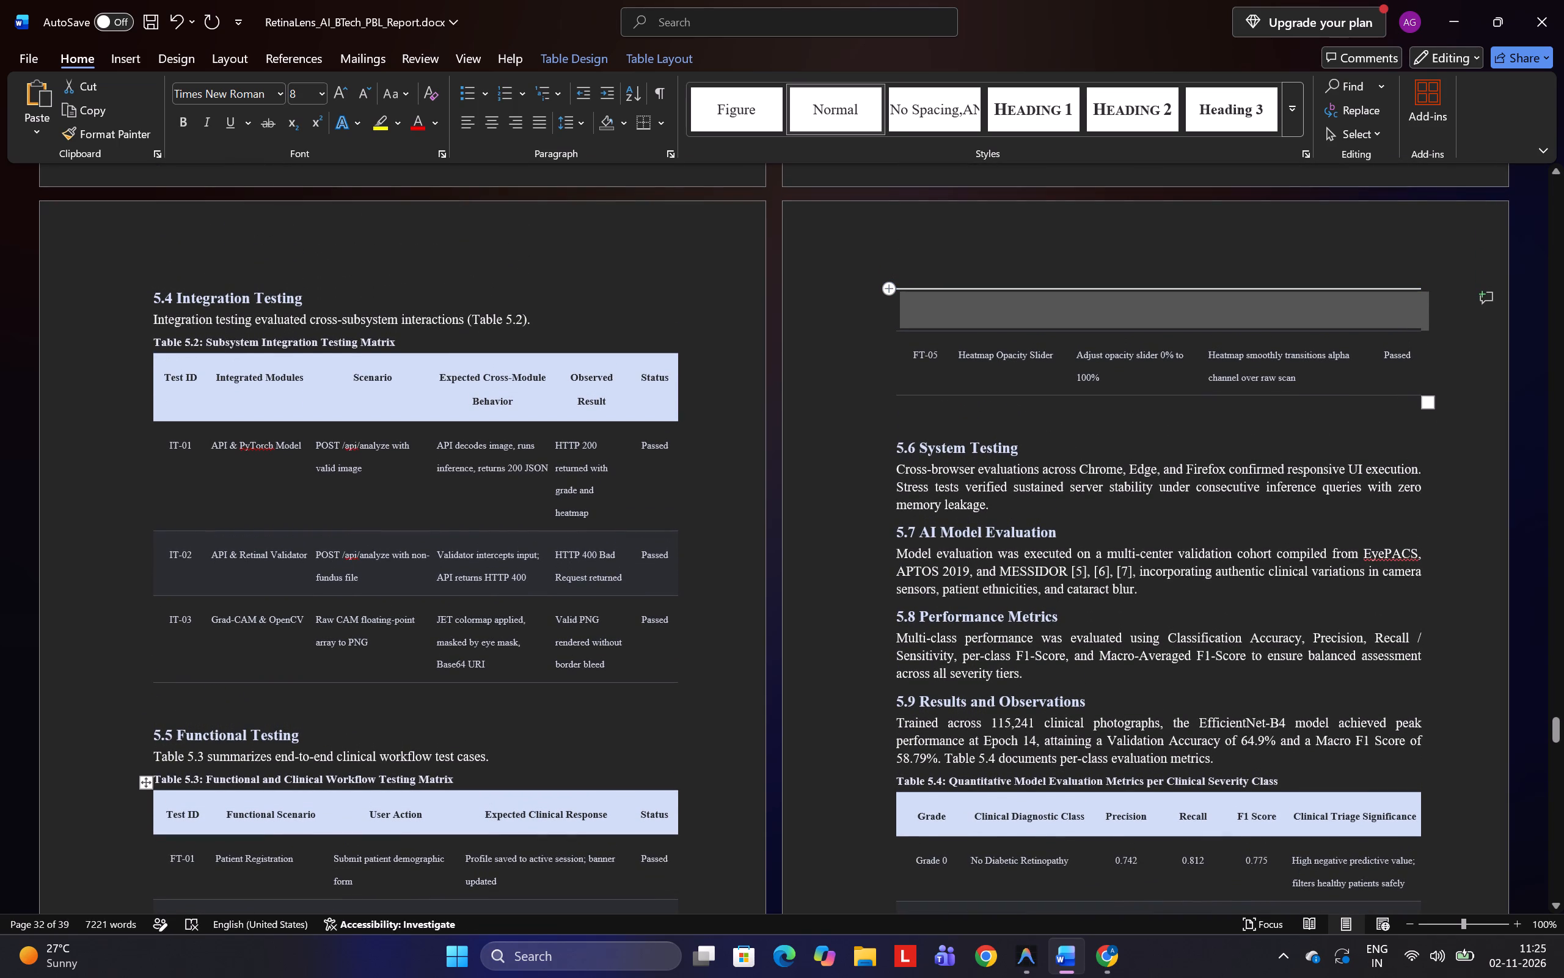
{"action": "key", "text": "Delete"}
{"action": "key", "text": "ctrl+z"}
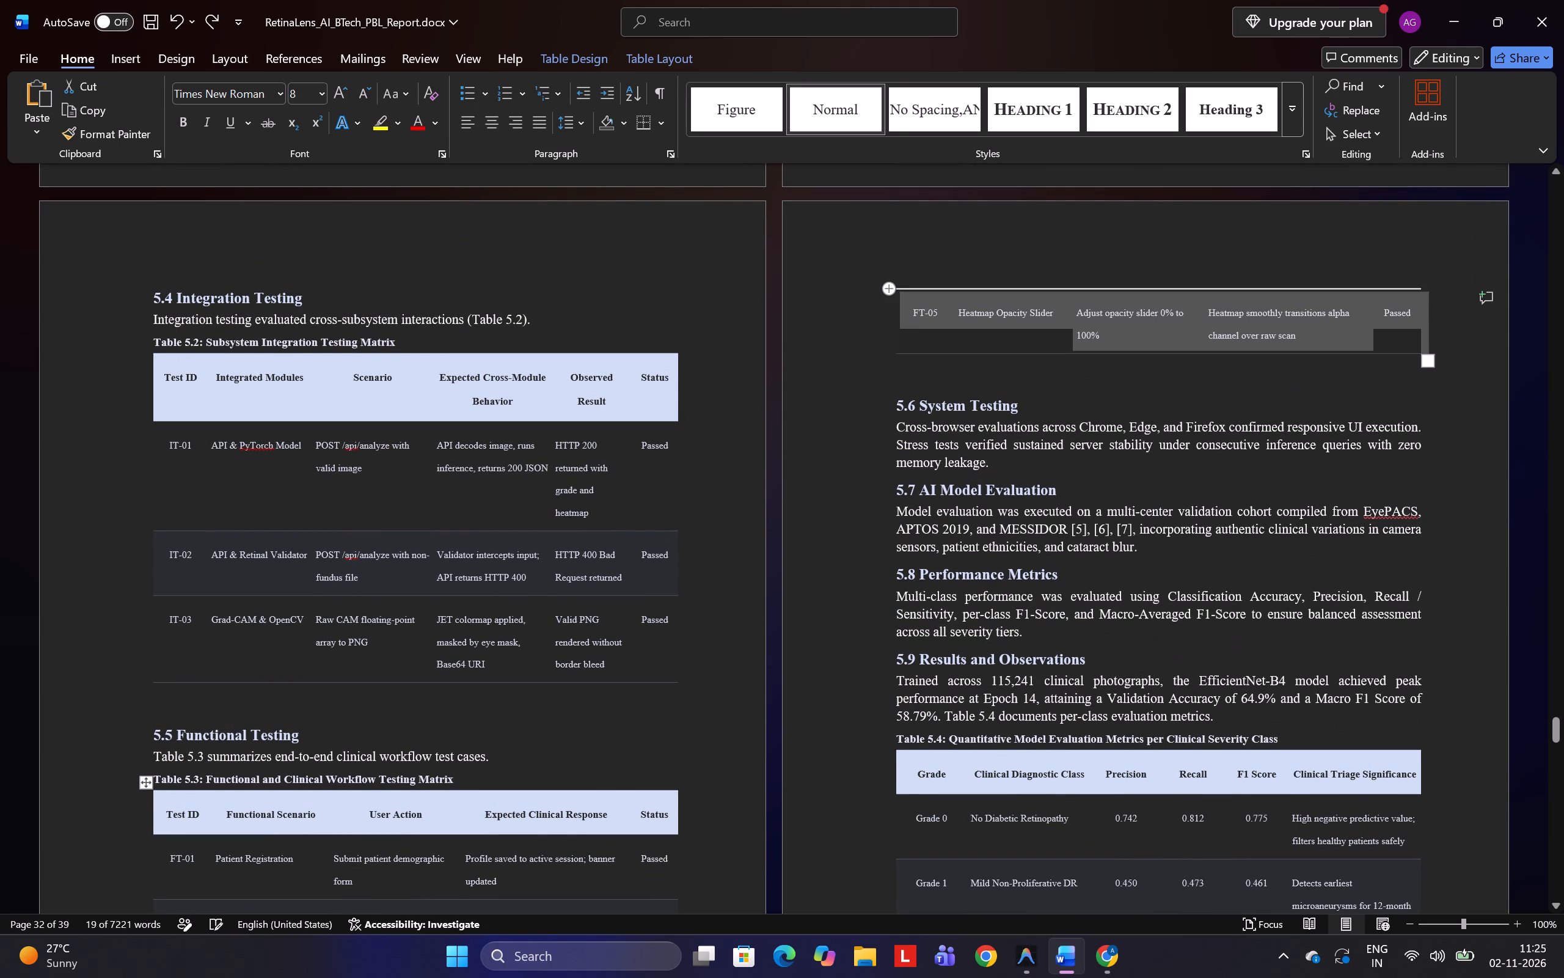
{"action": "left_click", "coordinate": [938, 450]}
Insert four blank lines between the Figure 5.4 caption and the per-class F1 score chart of Figure 5.5.
{"action": "scroll", "coordinate": [938, 450], "scroll_direction": "down", "scroll_amount": 1}
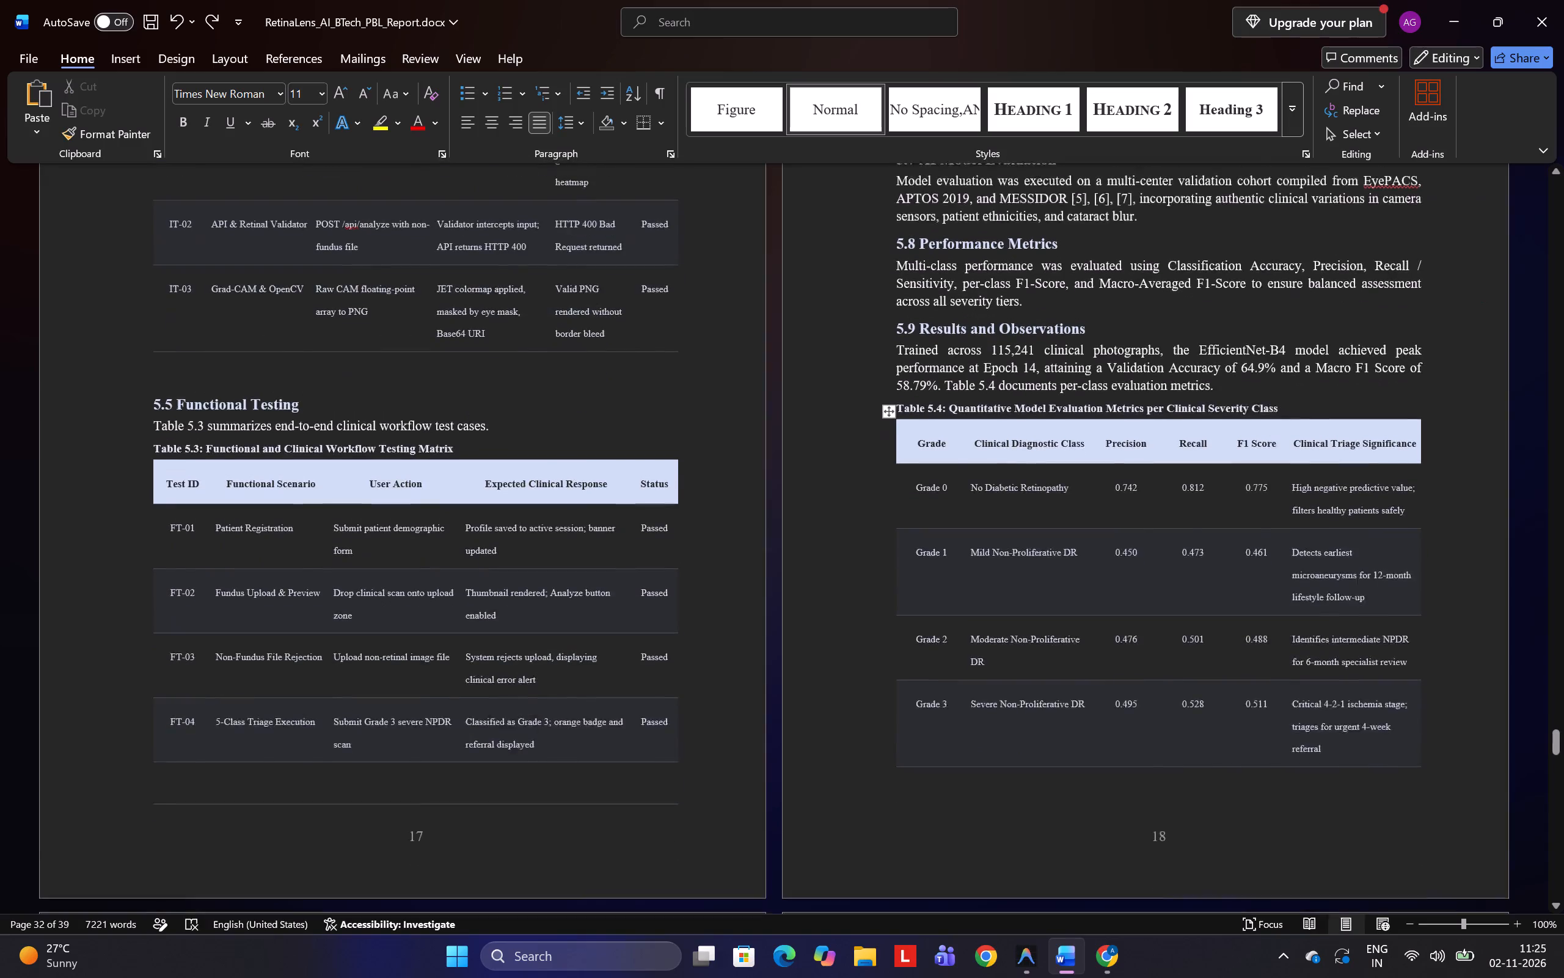
{"action": "scroll", "coordinate": [938, 450], "scroll_direction": "down", "scroll_amount": 4}
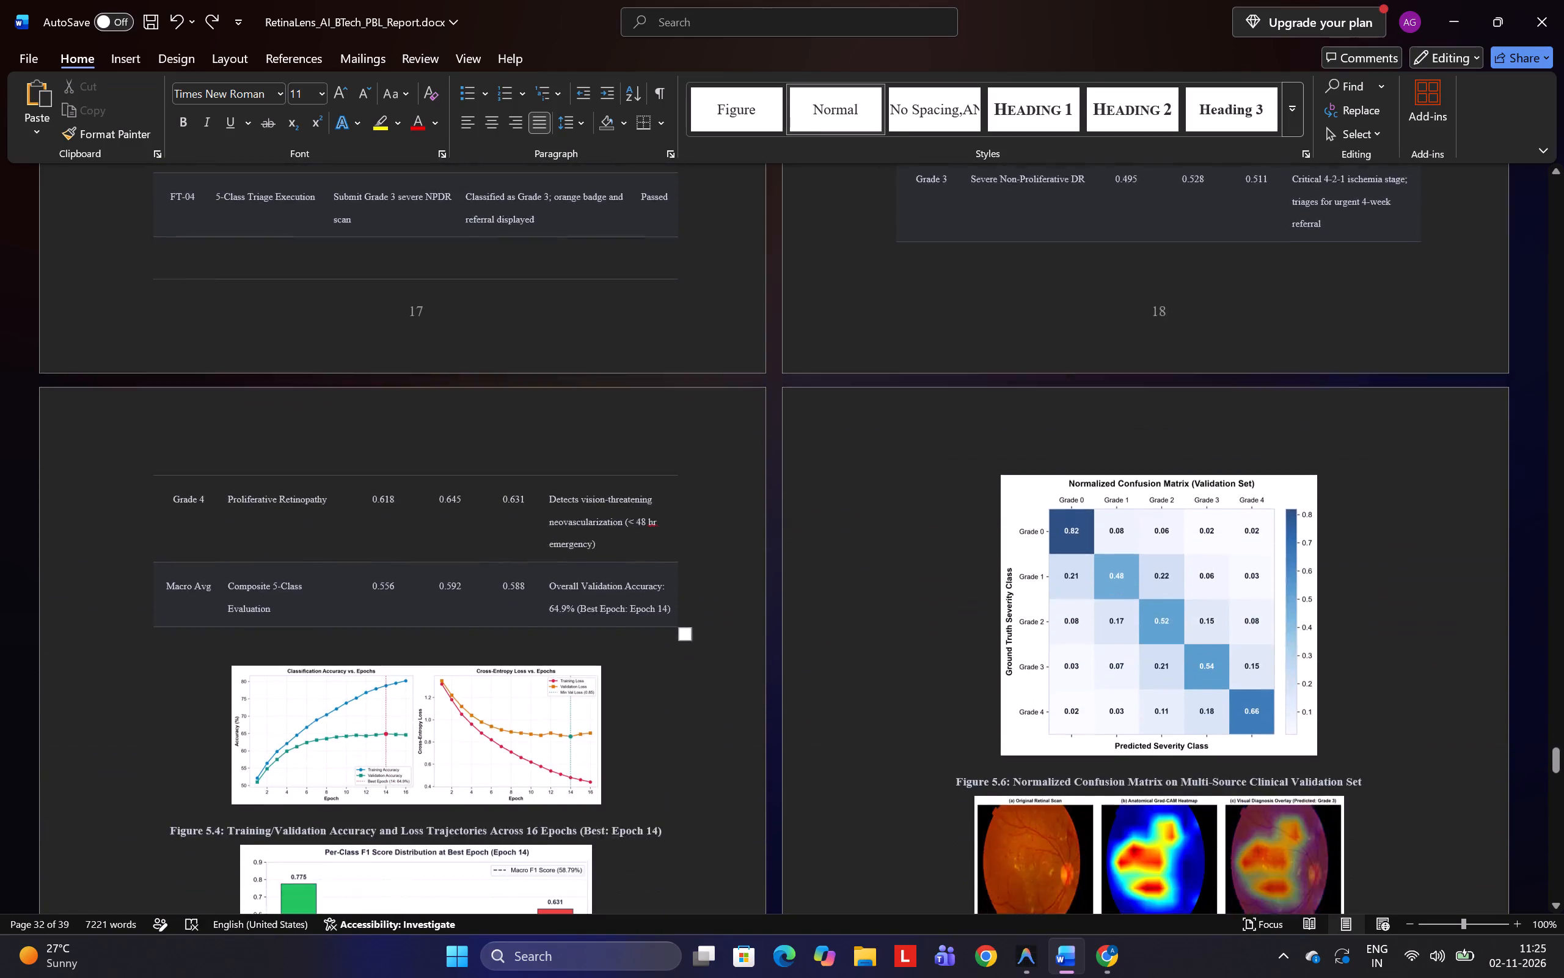
{"action": "scroll", "coordinate": [938, 450], "scroll_direction": "down", "scroll_amount": 4}
{"action": "scroll", "coordinate": [938, 450], "scroll_direction": "up", "scroll_amount": 2}
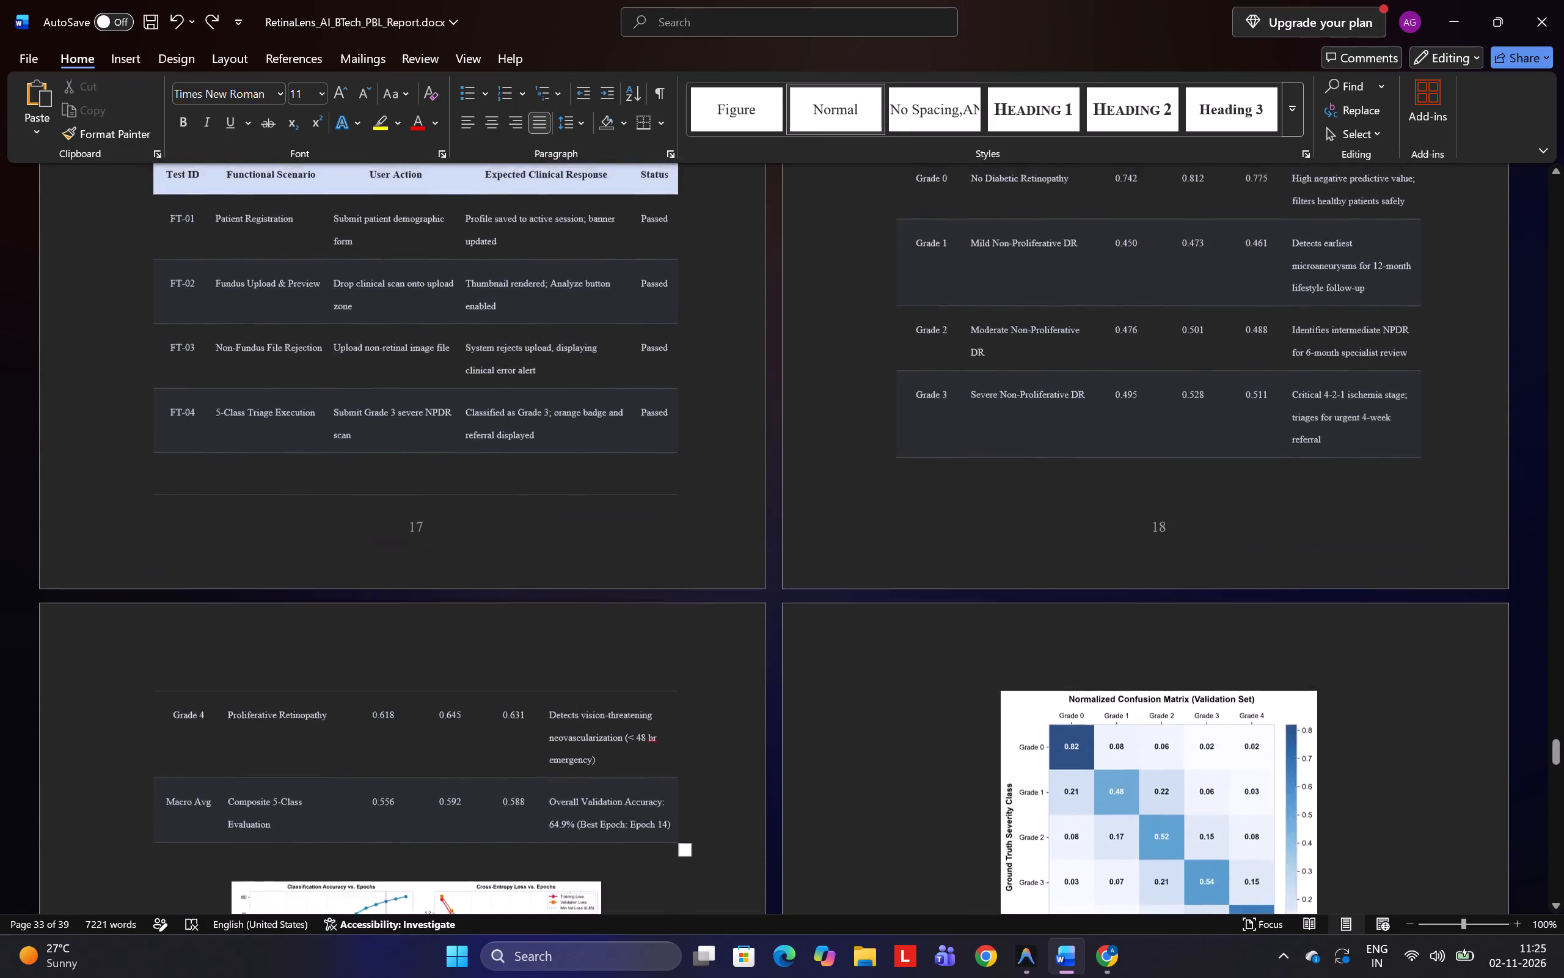
{"action": "scroll", "coordinate": [938, 450], "scroll_direction": "up", "scroll_amount": 2}
{"action": "scroll", "coordinate": [938, 450], "scroll_direction": "down", "scroll_amount": 2}
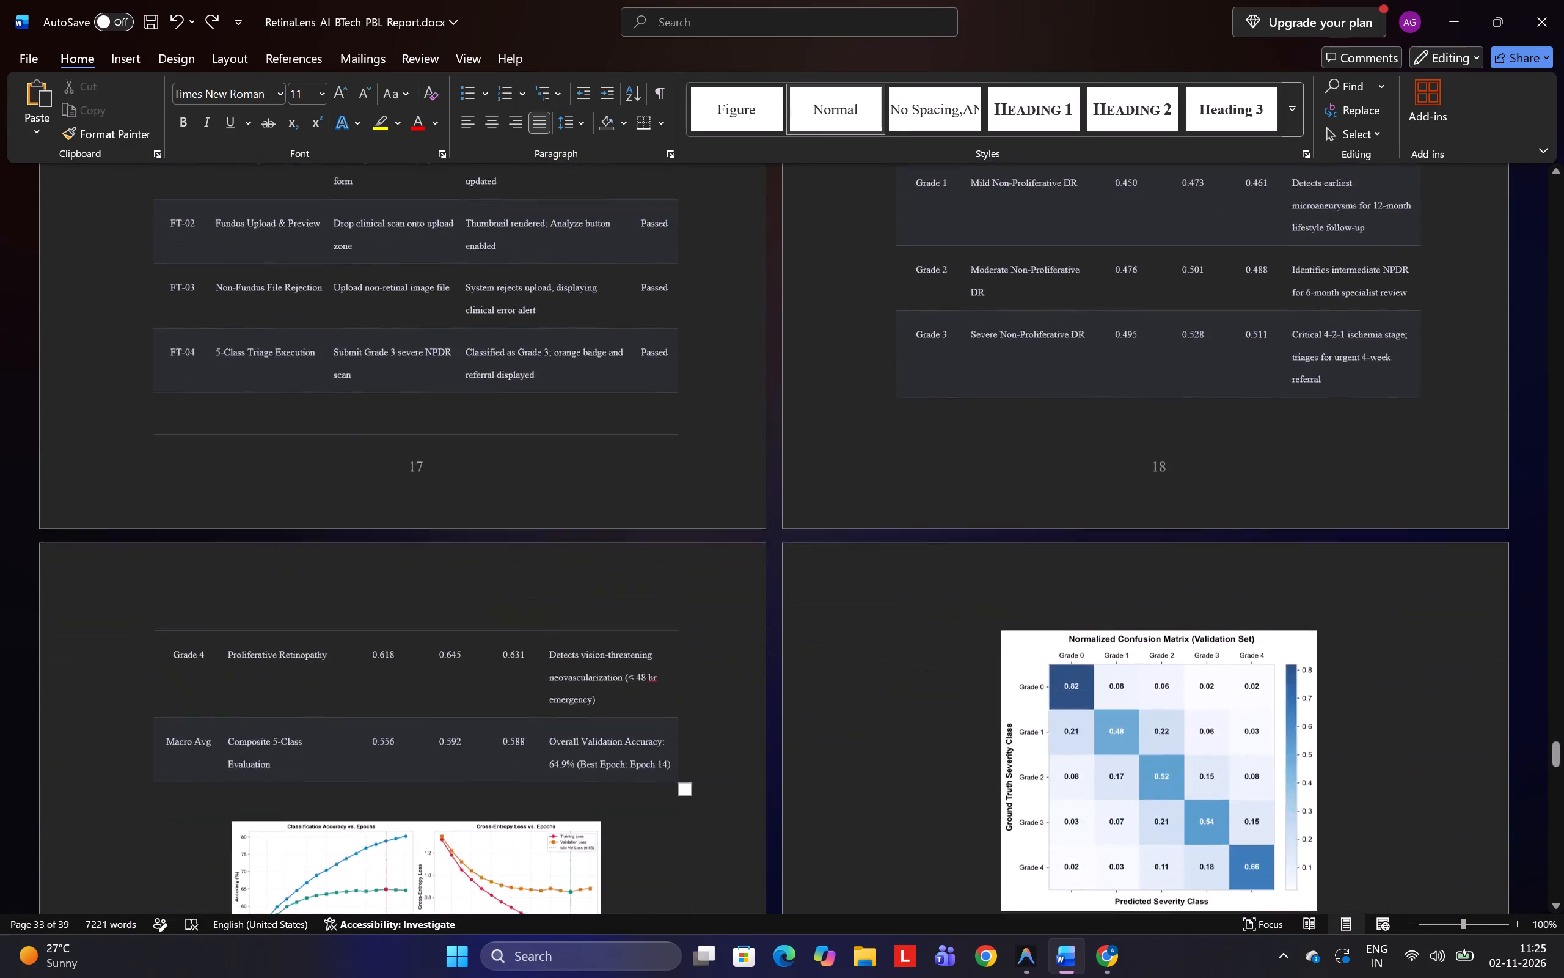
{"action": "scroll", "coordinate": [938, 450], "scroll_direction": "down", "scroll_amount": 4}
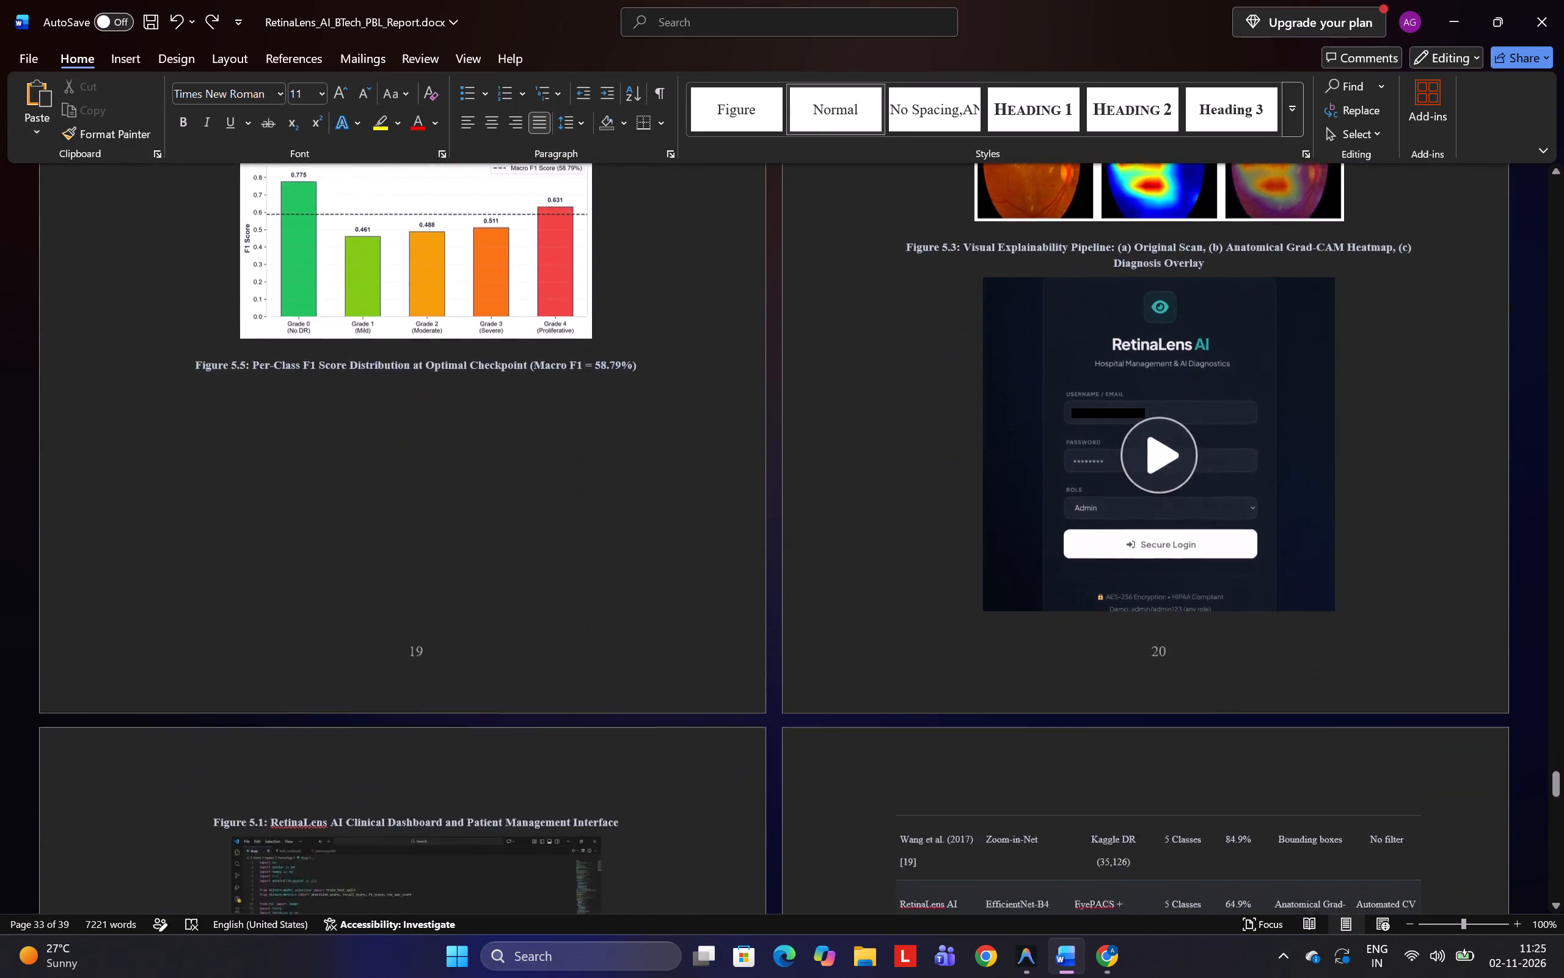
{"action": "scroll", "coordinate": [938, 450], "scroll_direction": "down", "scroll_amount": 2}
{"action": "scroll", "coordinate": [938, 450], "scroll_direction": "up", "scroll_amount": 2}
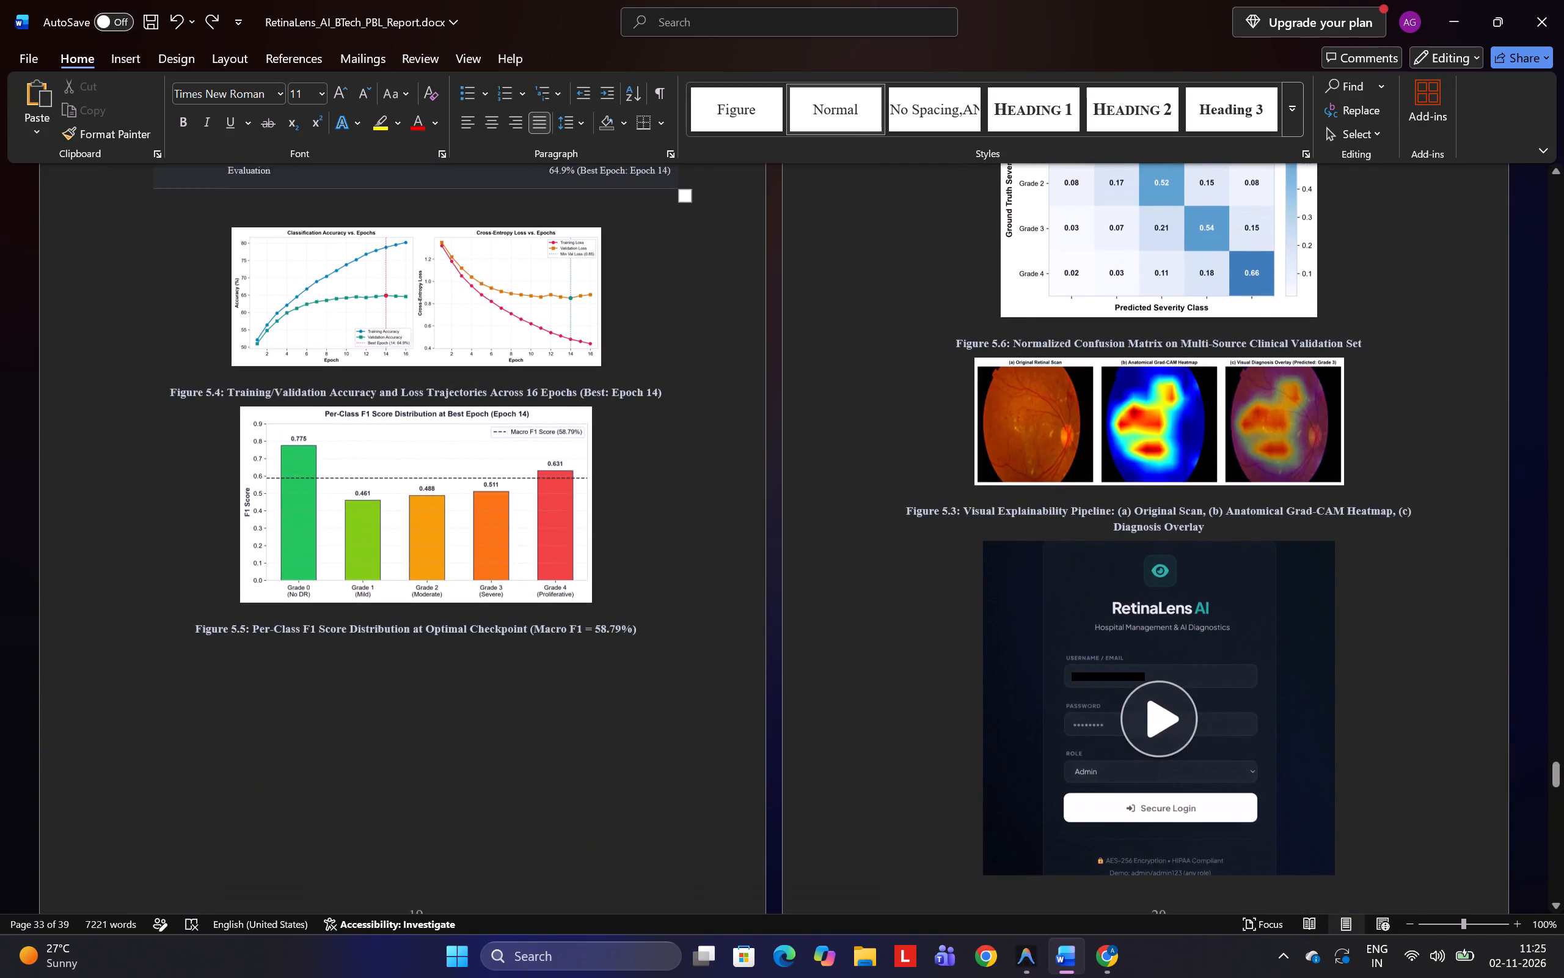
{"action": "left_click", "coordinate": [680, 389]}
{"action": "key", "text": "Return"}
{"action": "key", "text": "Return"}
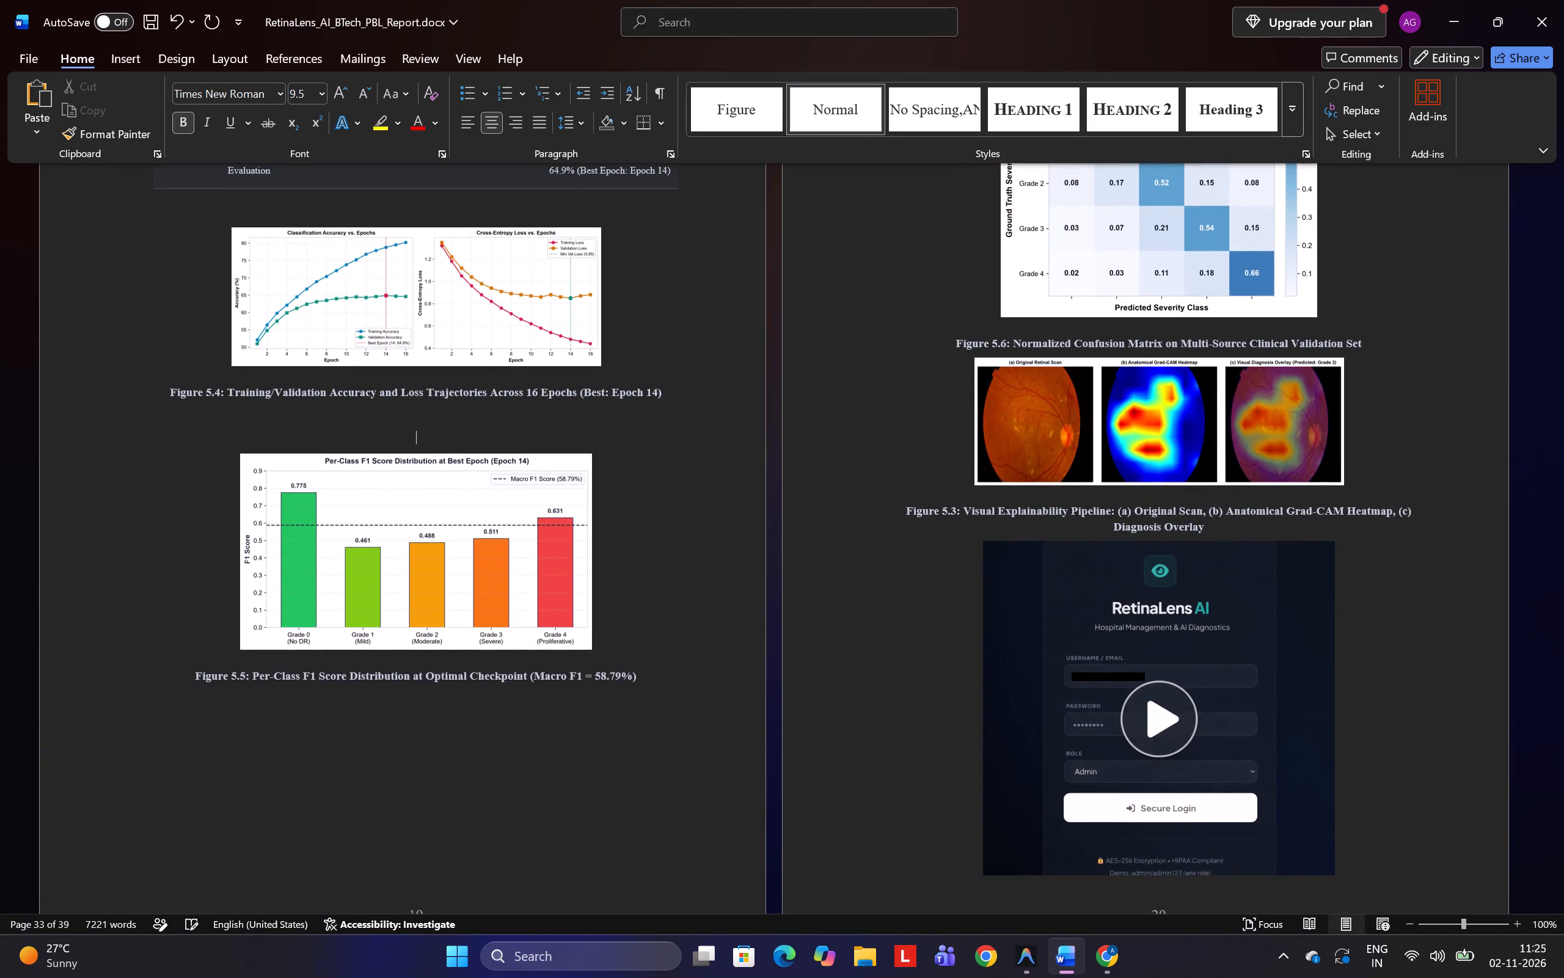
{"action": "key", "text": "Return"}
{"action": "scroll", "coordinate": [680, 389], "scroll_direction": "up", "scroll_amount": 1}
{"action": "key", "text": "Return"}
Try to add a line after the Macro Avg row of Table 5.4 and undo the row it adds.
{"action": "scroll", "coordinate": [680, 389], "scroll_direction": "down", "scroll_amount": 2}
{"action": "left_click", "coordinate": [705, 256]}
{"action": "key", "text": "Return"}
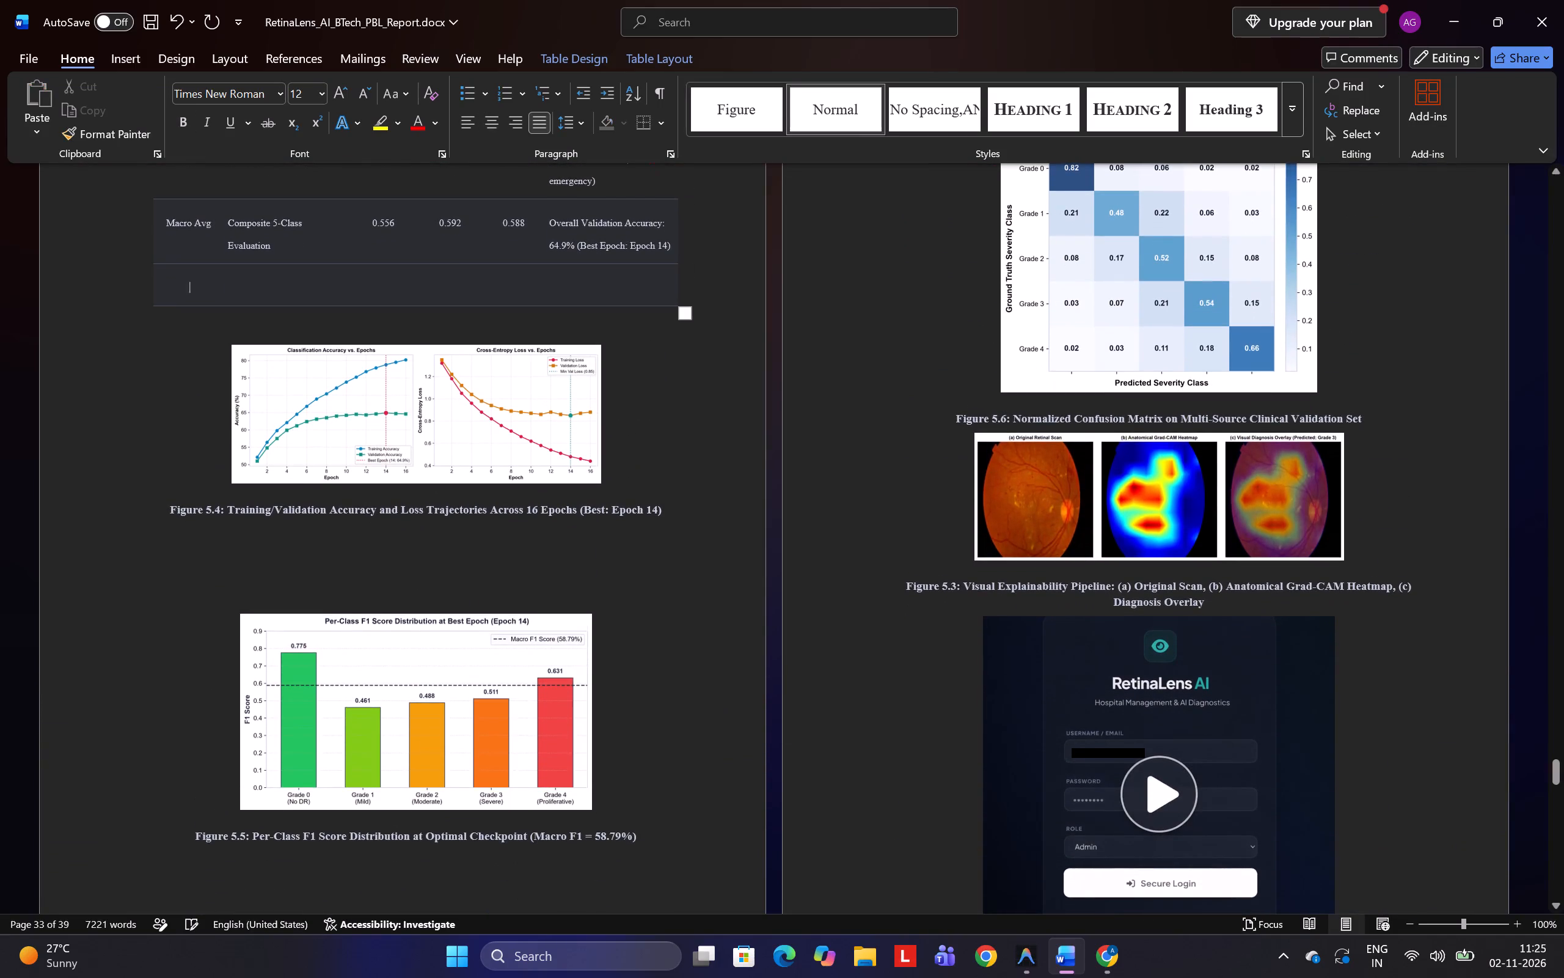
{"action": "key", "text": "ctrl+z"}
Insert two blank lines between the end of Table 5.4 and the accuracy and loss charts of Figure 5.4.
{"action": "key", "text": "Right"}
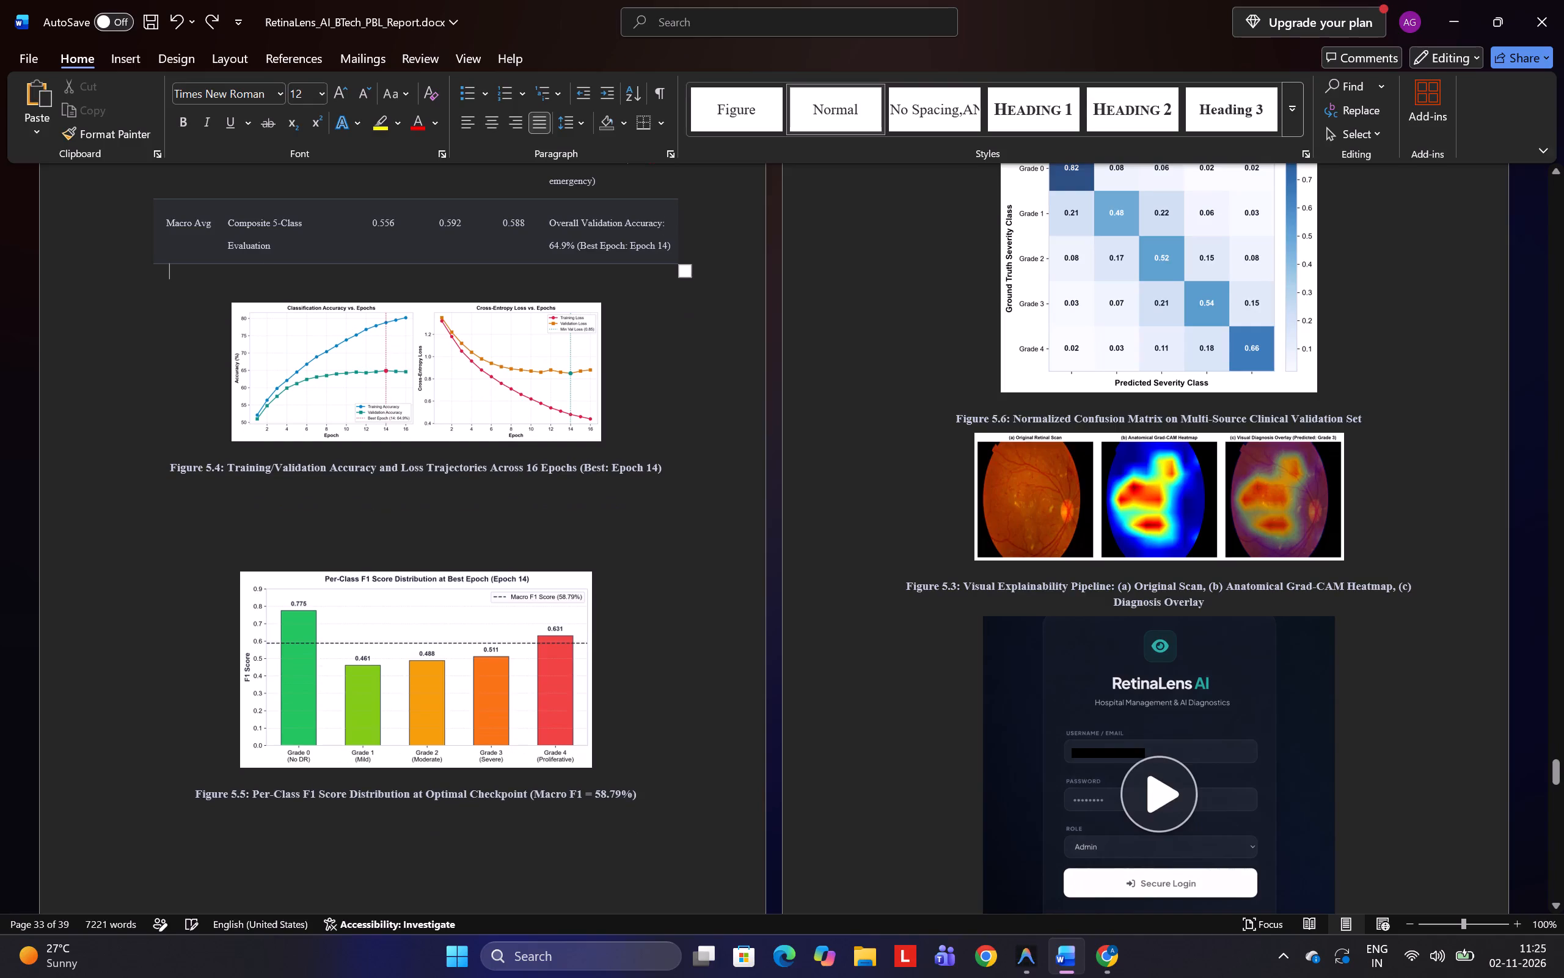
{"action": "key", "text": "Left"}
{"action": "key", "text": "Down"}
{"action": "key", "text": "Return"}
{"action": "key", "text": "Return"}
Review the layout of the remaining pages from the Chapter 5 figures through the conclusion, references and appendices.
{"action": "scroll", "coordinate": [705, 256], "scroll_direction": "left", "scroll_amount": 1}
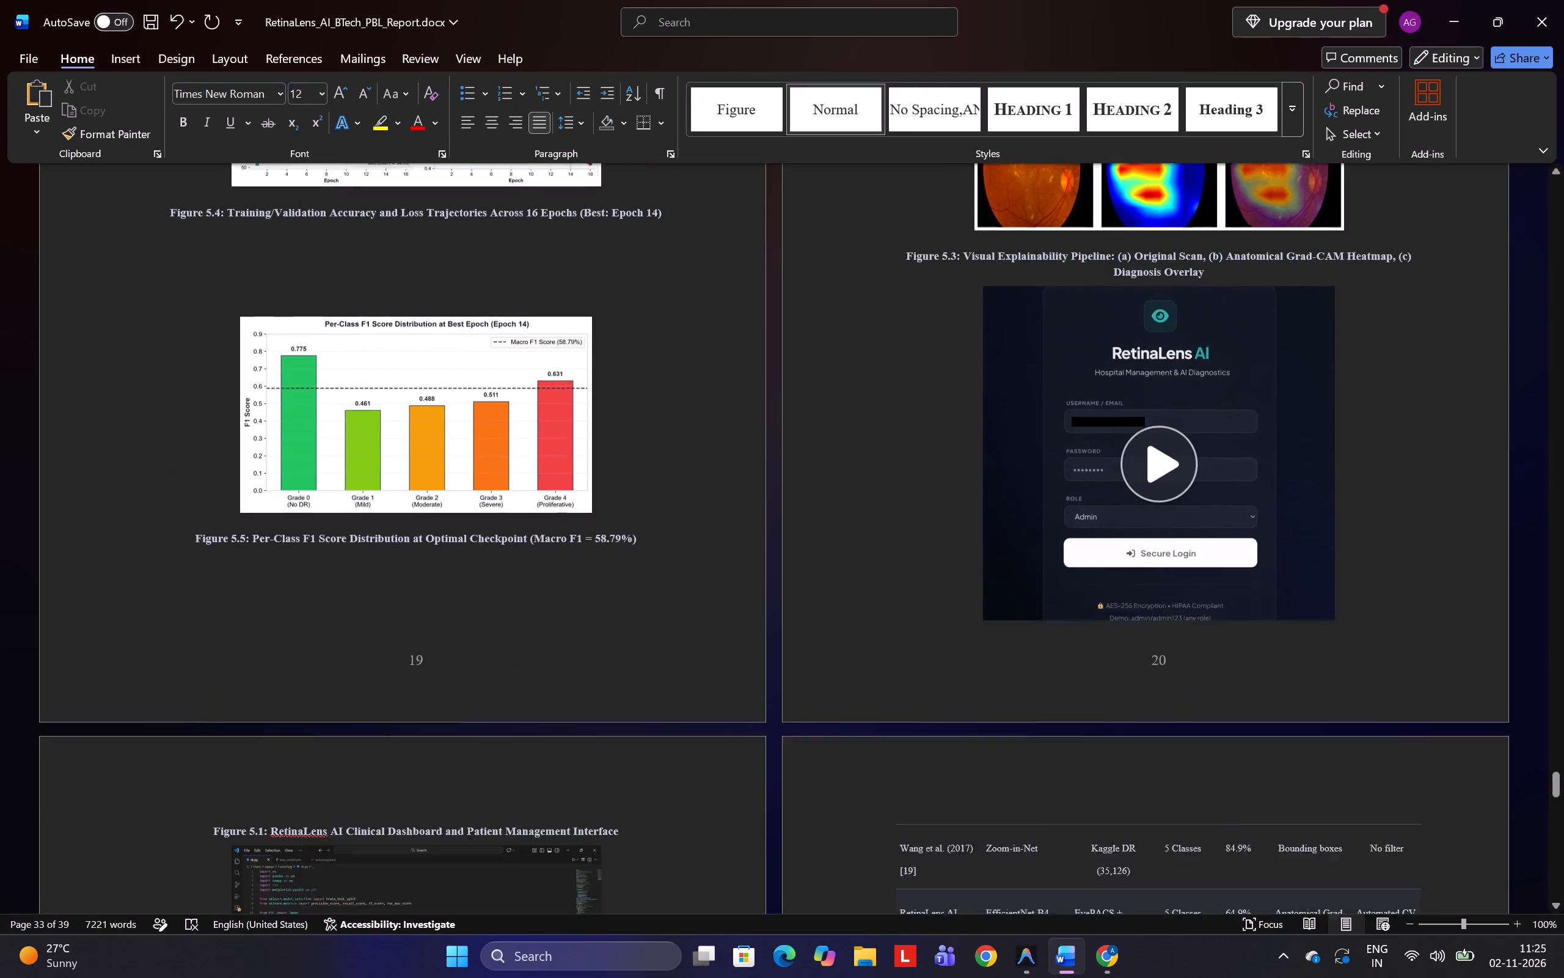
{"action": "scroll", "coordinate": [705, 256], "scroll_direction": "left", "scroll_amount": 1}
{"action": "scroll", "coordinate": [705, 256], "scroll_direction": "down", "scroll_amount": 1}
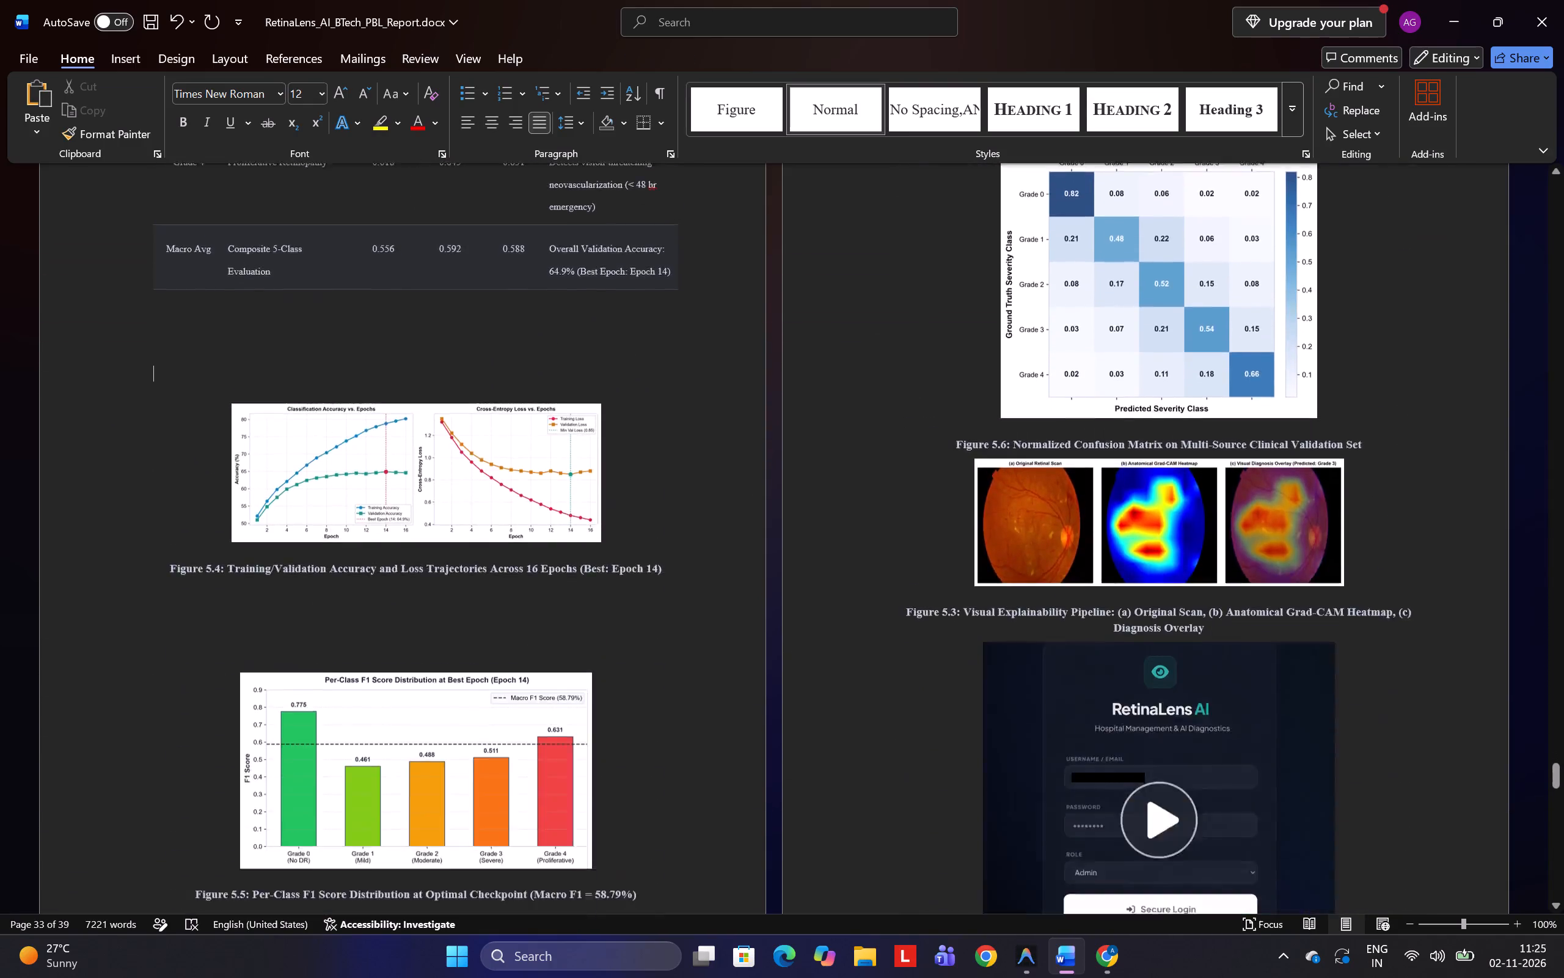
{"action": "scroll", "coordinate": [705, 256], "scroll_direction": "down", "scroll_amount": 2}
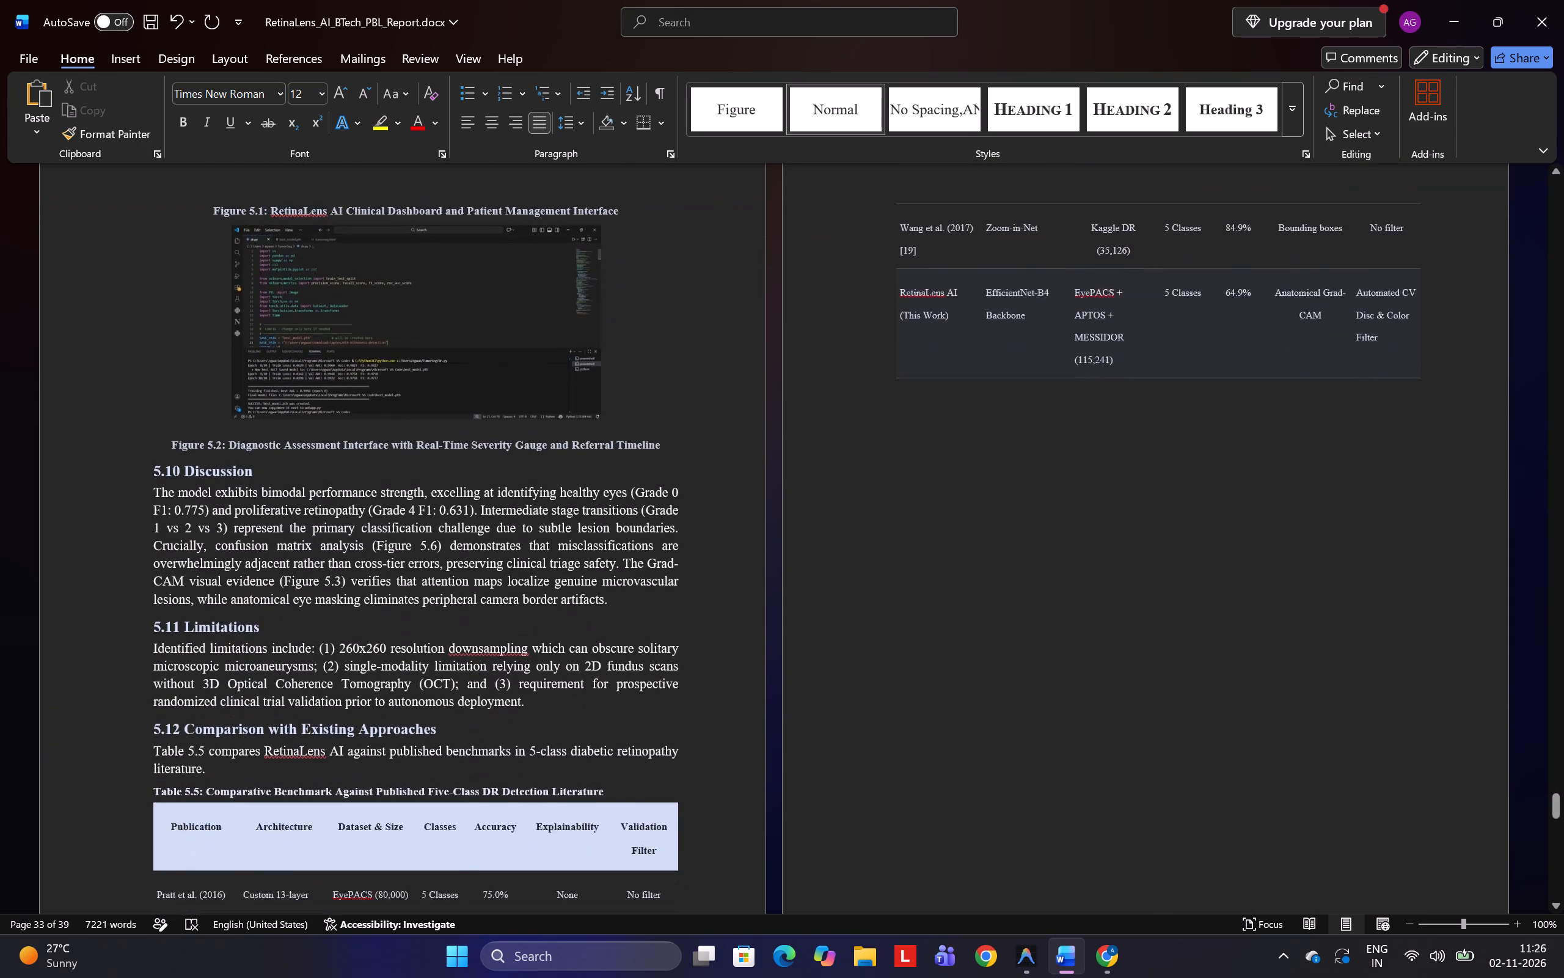
{"action": "scroll", "coordinate": [705, 256], "scroll_direction": "down", "scroll_amount": 3}
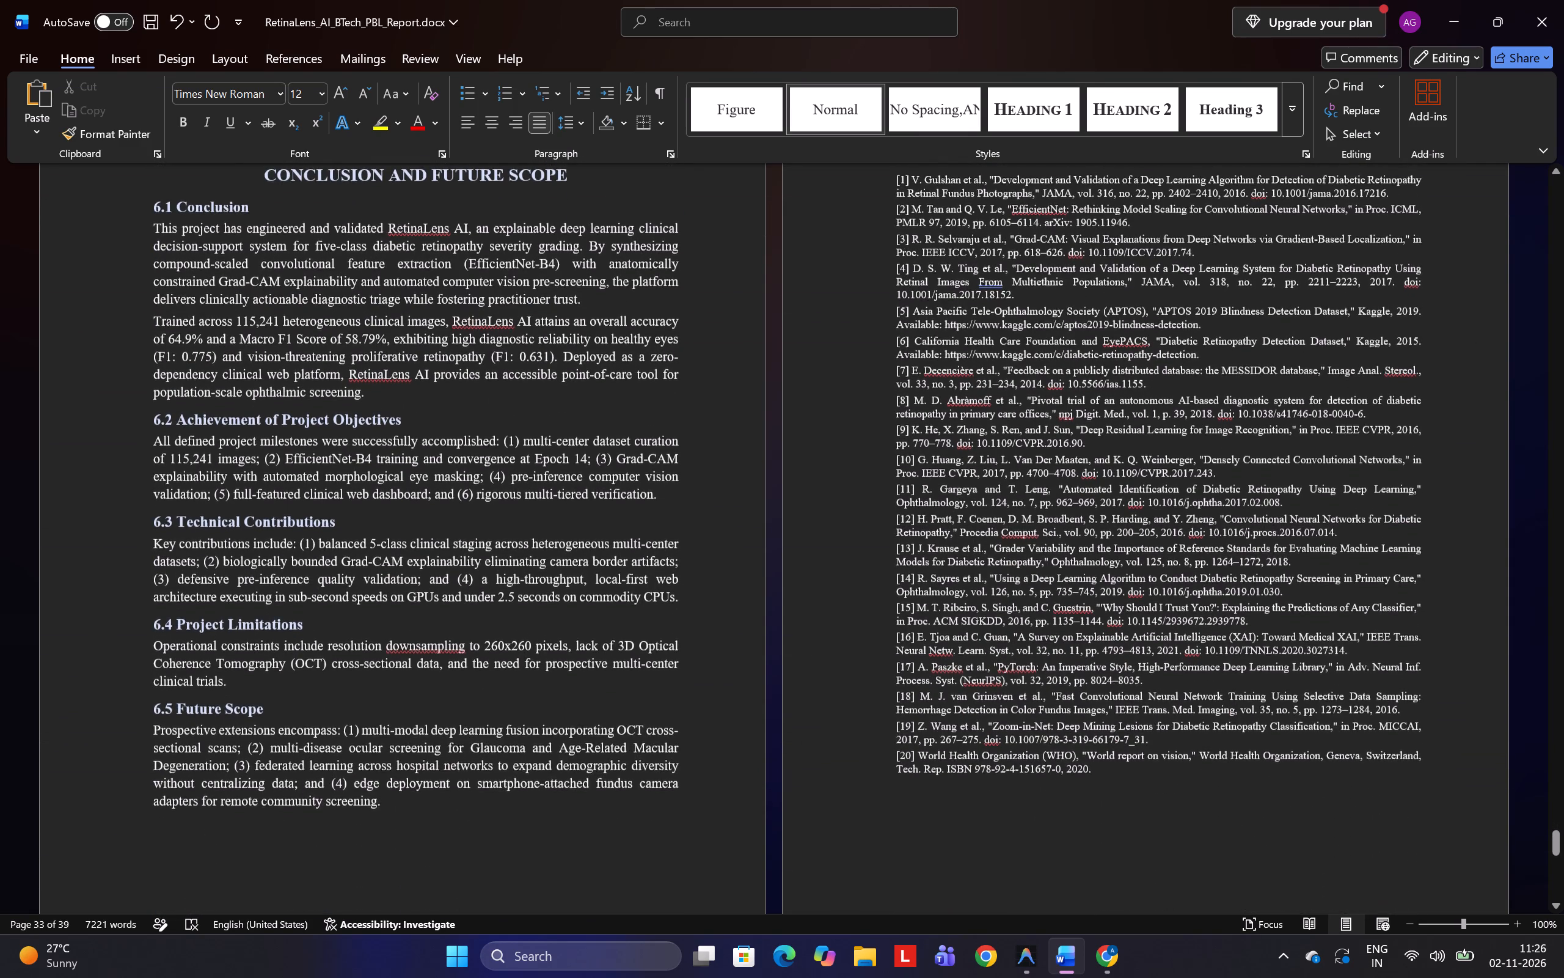
{"action": "scroll", "coordinate": [705, 256], "scroll_direction": "down", "scroll_amount": 6}
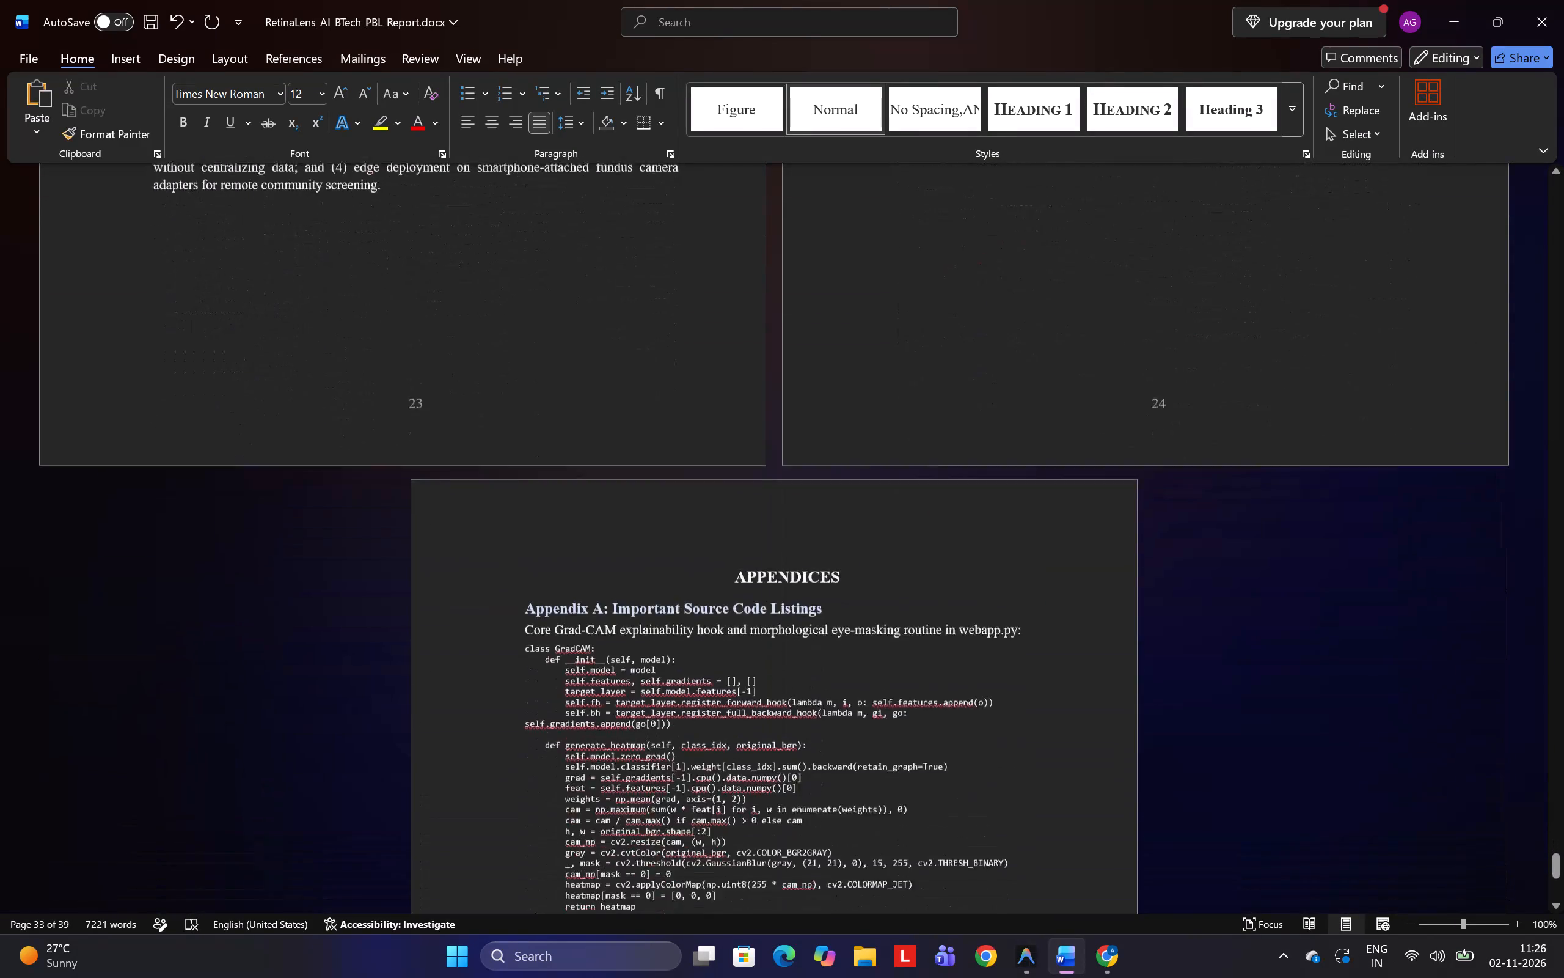
{"action": "scroll", "coordinate": [705, 256], "scroll_direction": "down", "scroll_amount": 4}
{"action": "scroll", "coordinate": [705, 256], "scroll_direction": "up", "scroll_amount": 1}
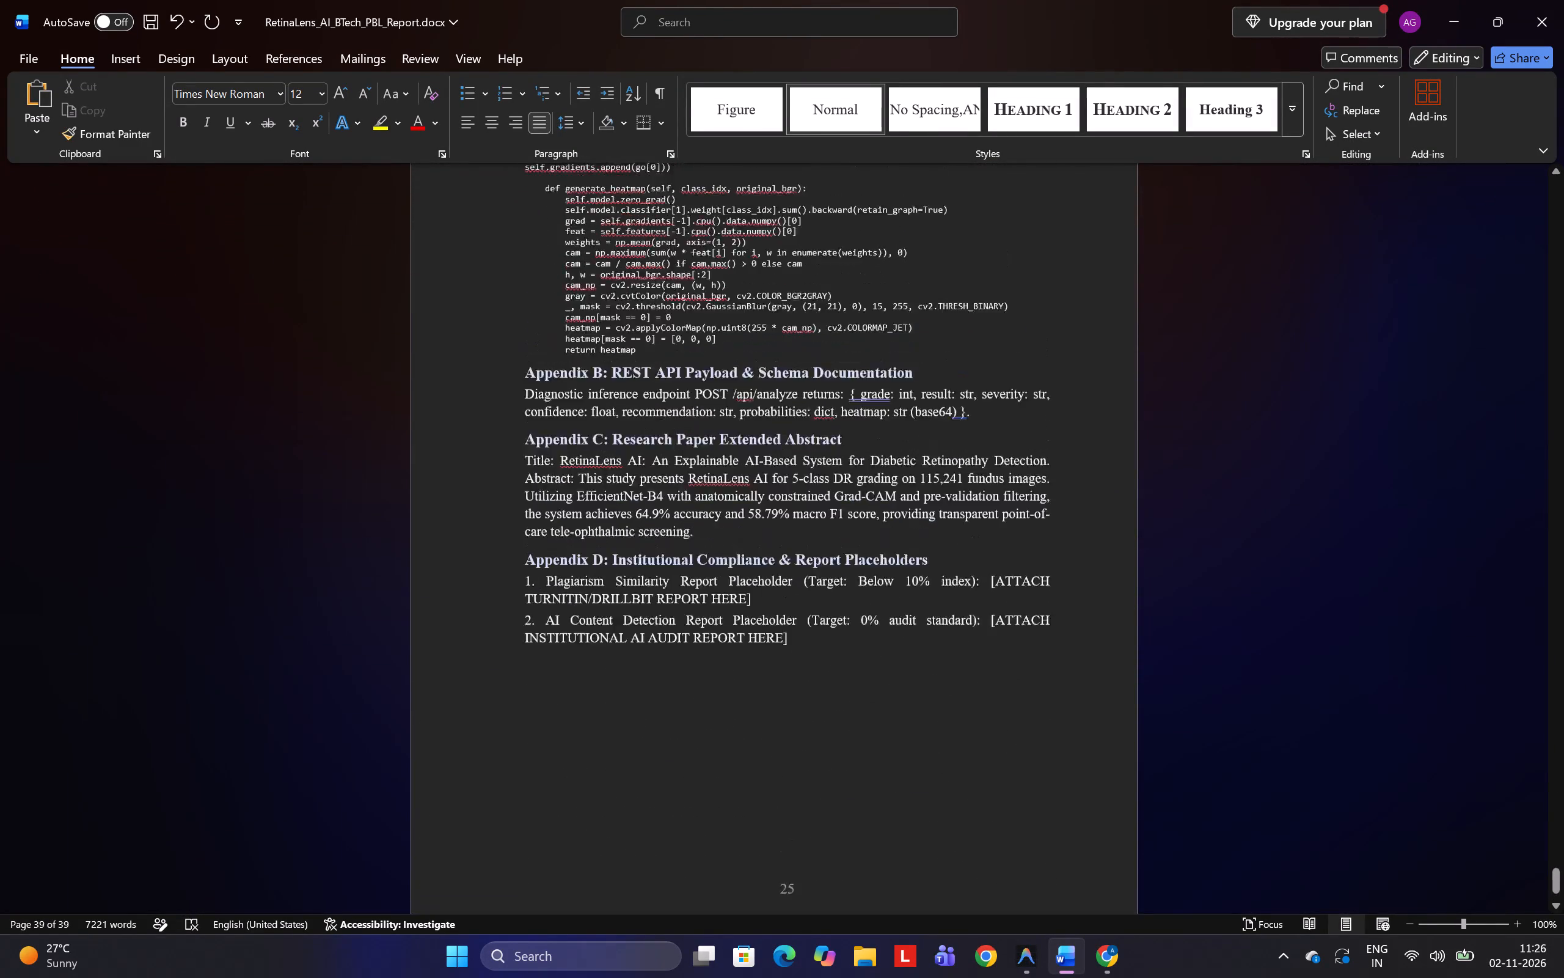
{"action": "scroll", "coordinate": [705, 256], "scroll_direction": "up", "scroll_amount": 1}
Ignore all spelling flags for self.model.features in the Appendix A source code listing.
{"action": "left_click", "coordinate": [695, 325]}
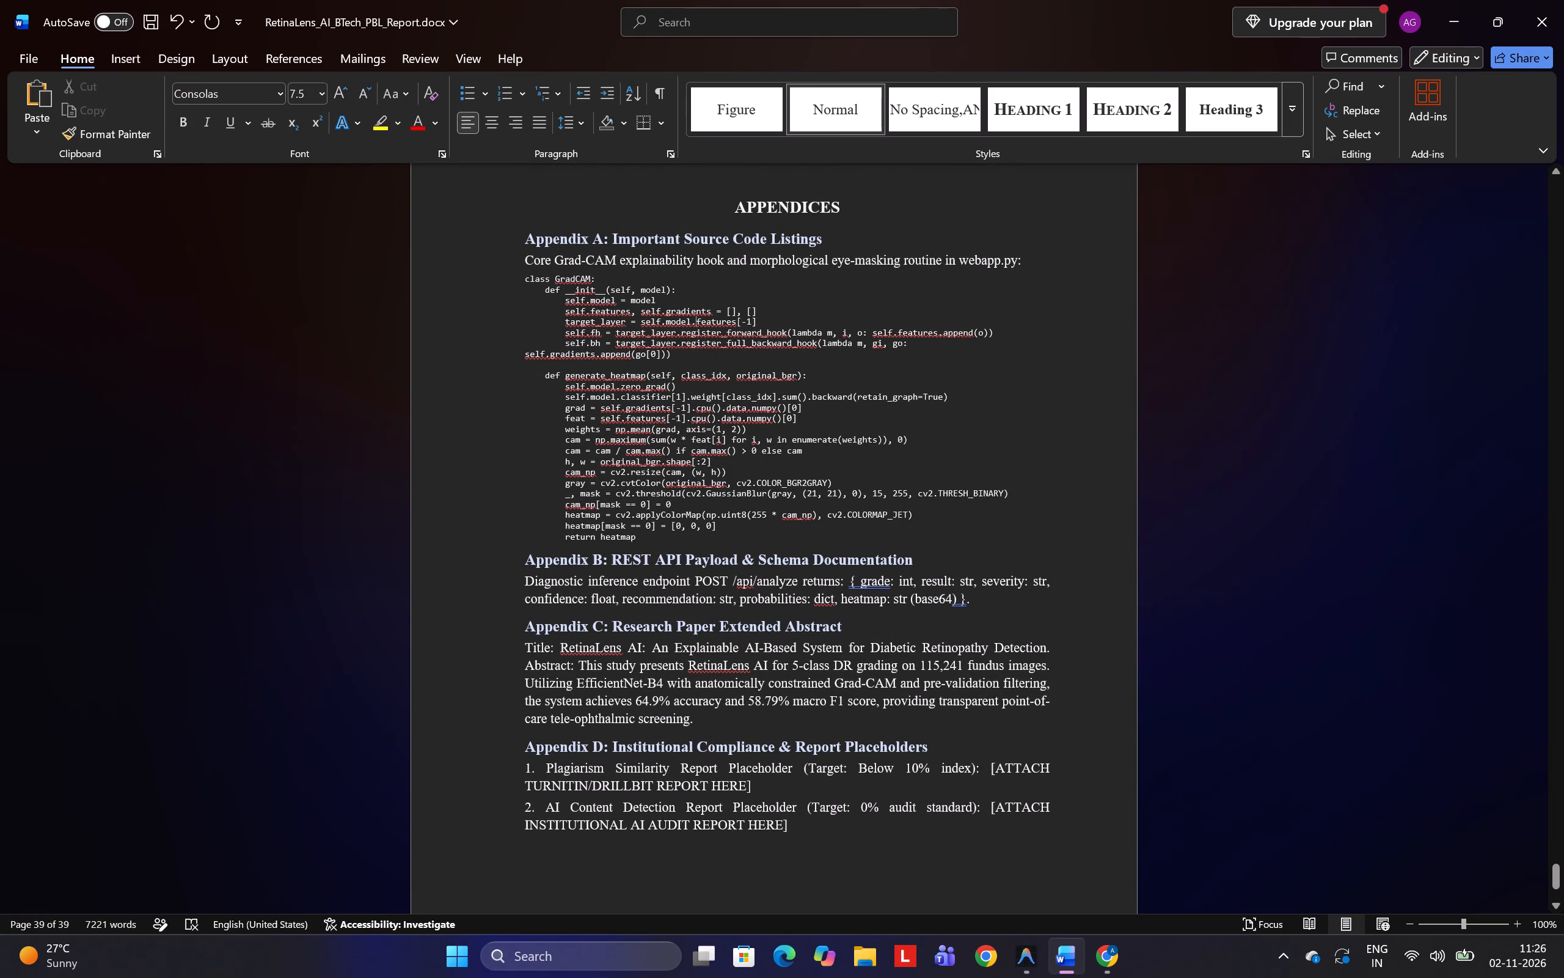
{"action": "right_click", "coordinate": [695, 325]}
{"action": "left_click", "coordinate": [669, 372]}
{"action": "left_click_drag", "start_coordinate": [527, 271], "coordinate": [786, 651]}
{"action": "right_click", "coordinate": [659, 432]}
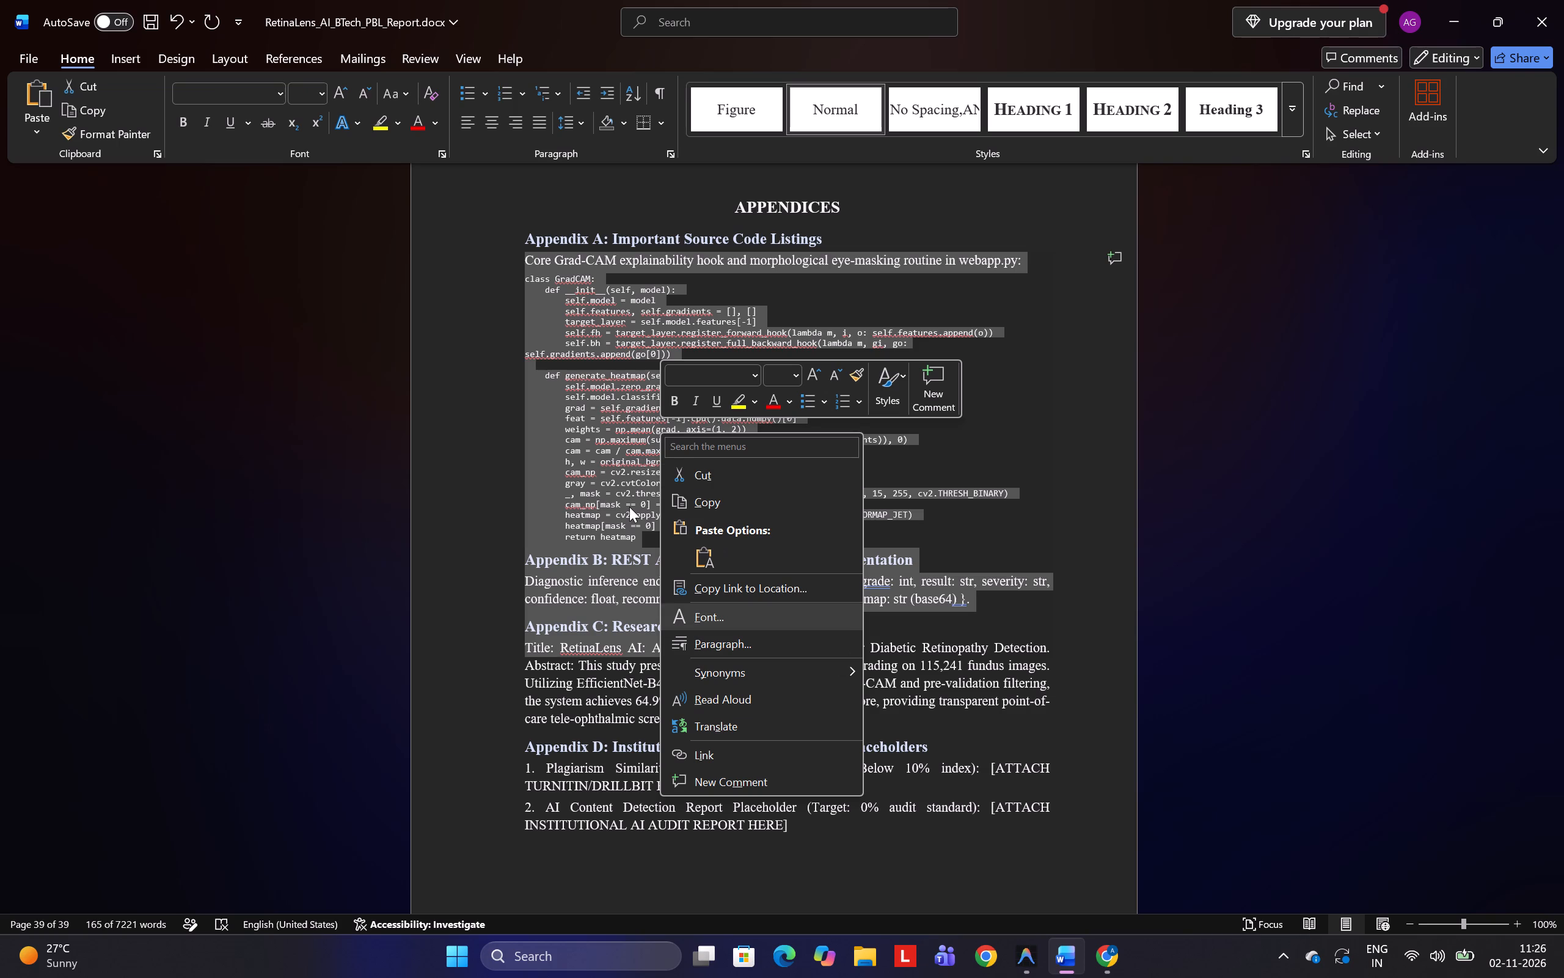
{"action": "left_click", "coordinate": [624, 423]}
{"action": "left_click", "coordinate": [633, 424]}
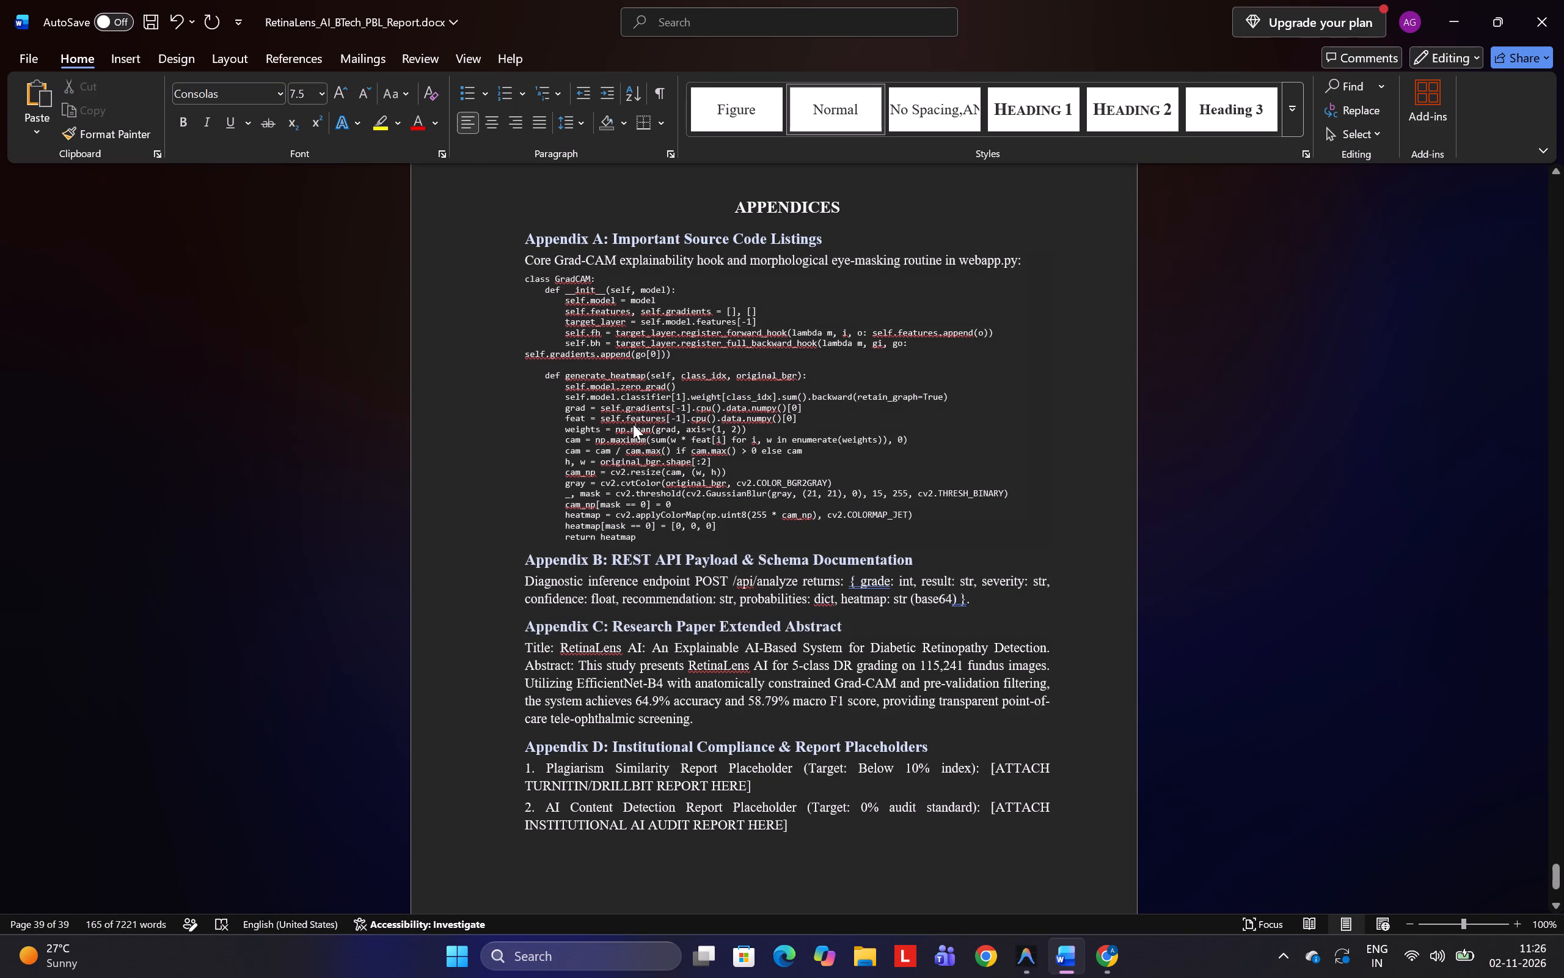
Ignore all spelling flags for self.gradients and self.gradients.append in the Appendix A source code listing.
{"action": "left_click", "coordinate": [637, 412]}
{"action": "right_click", "coordinate": [637, 412]}
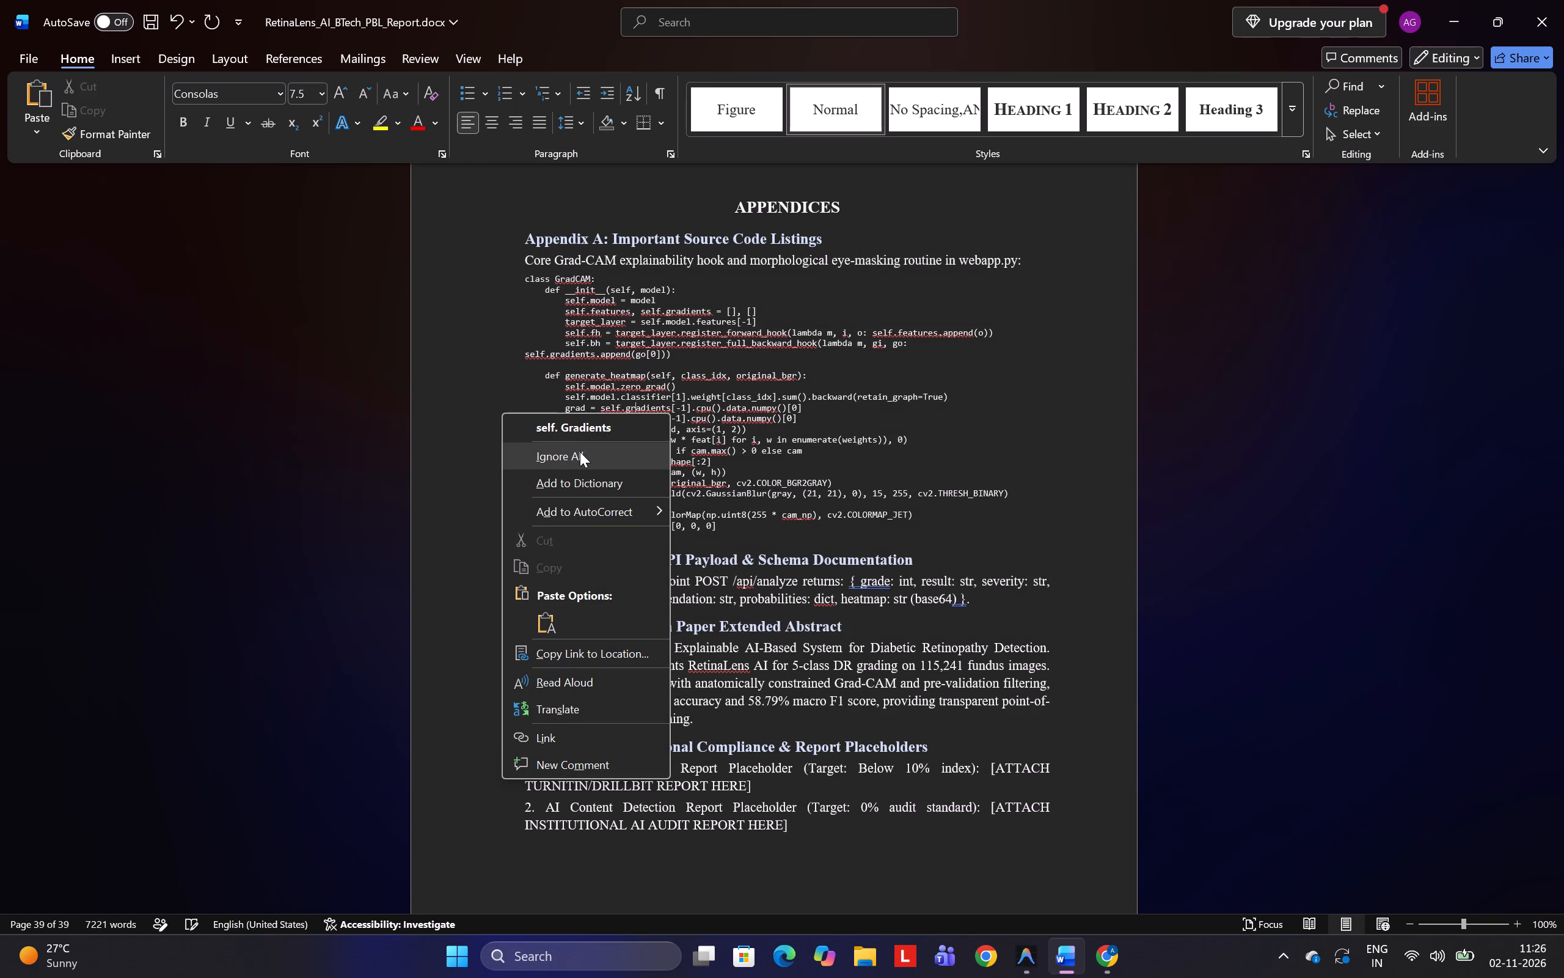
{"action": "left_click", "coordinate": [579, 458]}
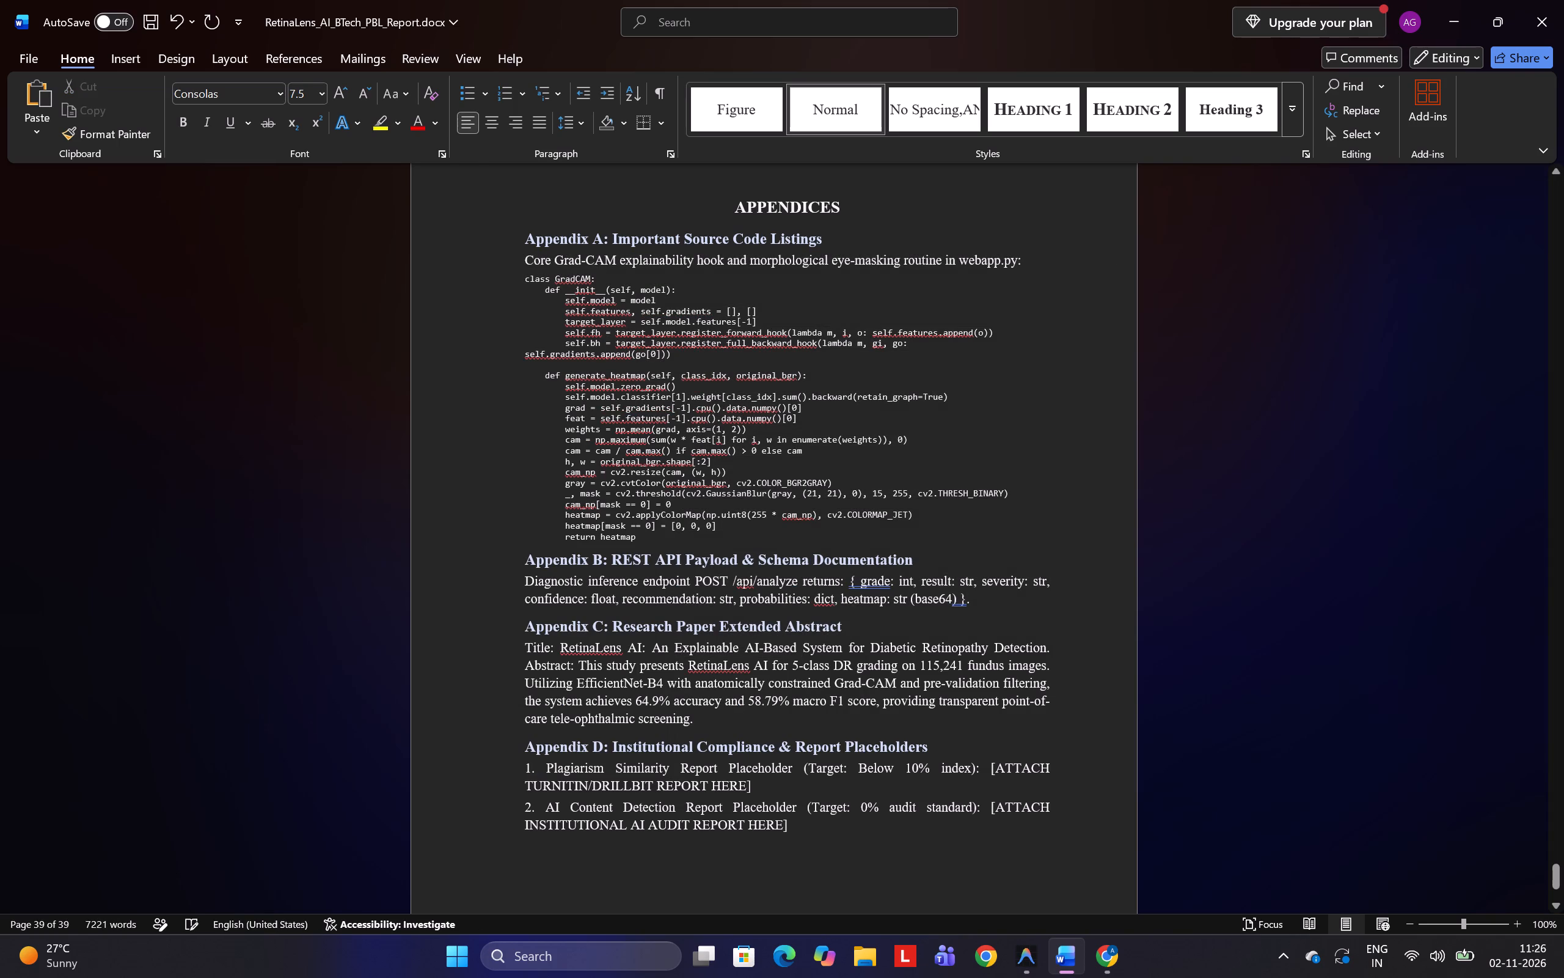
{"action": "left_click", "coordinate": [602, 353]}
{"action": "right_click", "coordinate": [602, 353]}
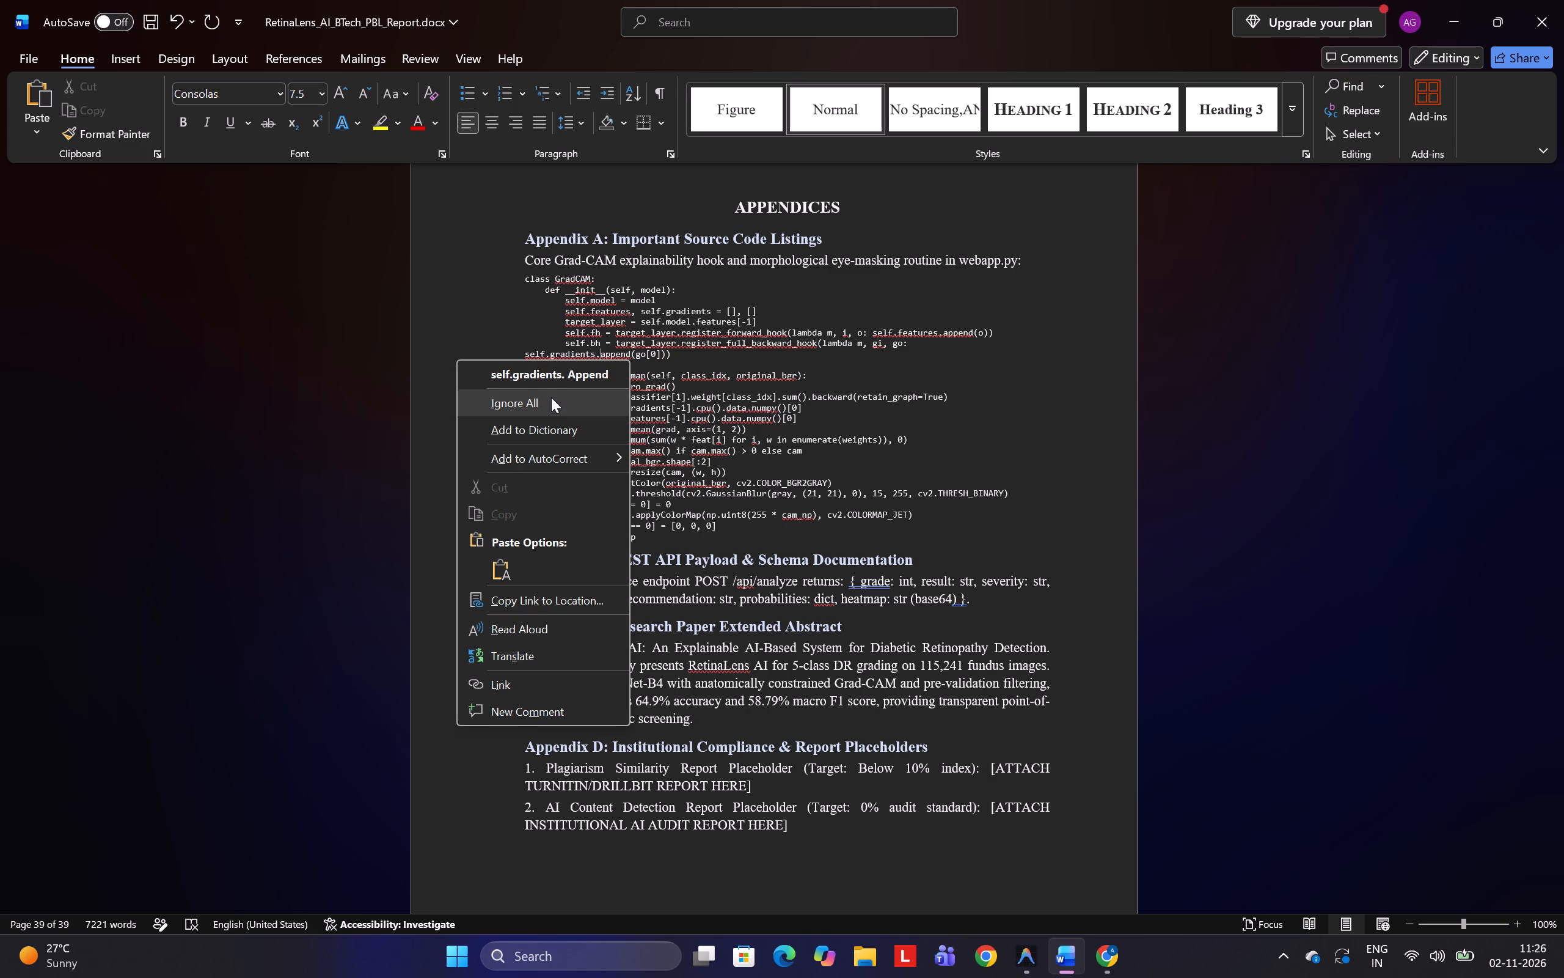
{"action": "left_click", "coordinate": [513, 398]}
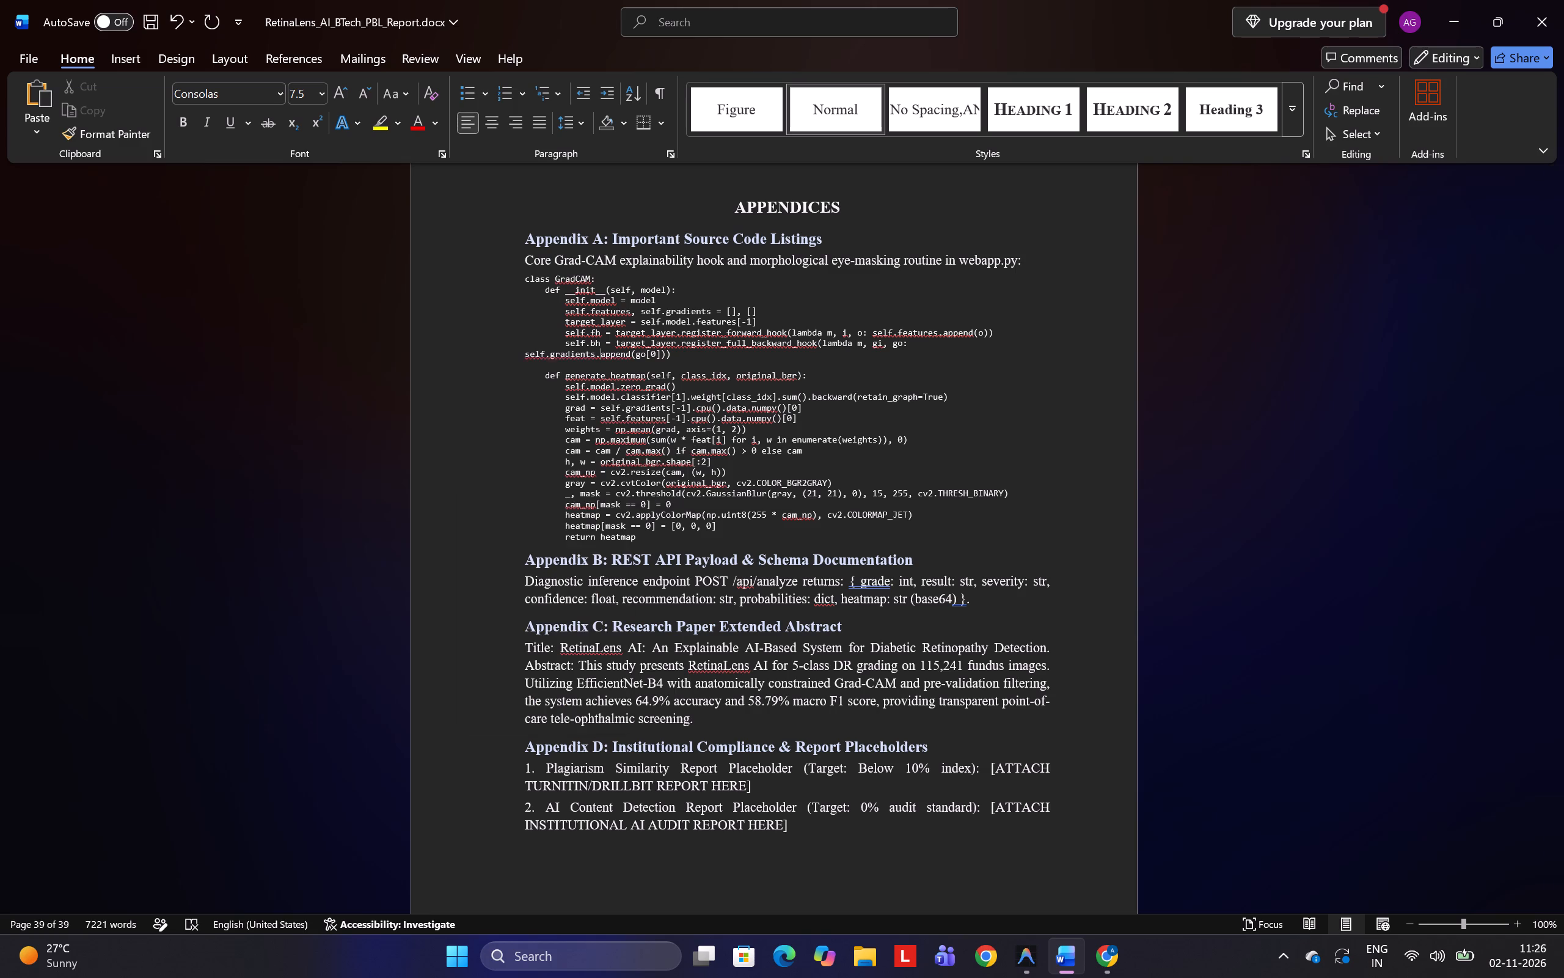
Open PBL B.Tech Project Report (1).docx from the recent files and compare its title page with the RetinaLens report's title page.
{"action": "scroll", "coordinate": [852, 597], "scroll_direction": "down", "scroll_amount": 5}
{"action": "scroll", "coordinate": [852, 597], "scroll_direction": "up", "scroll_amount": 16}
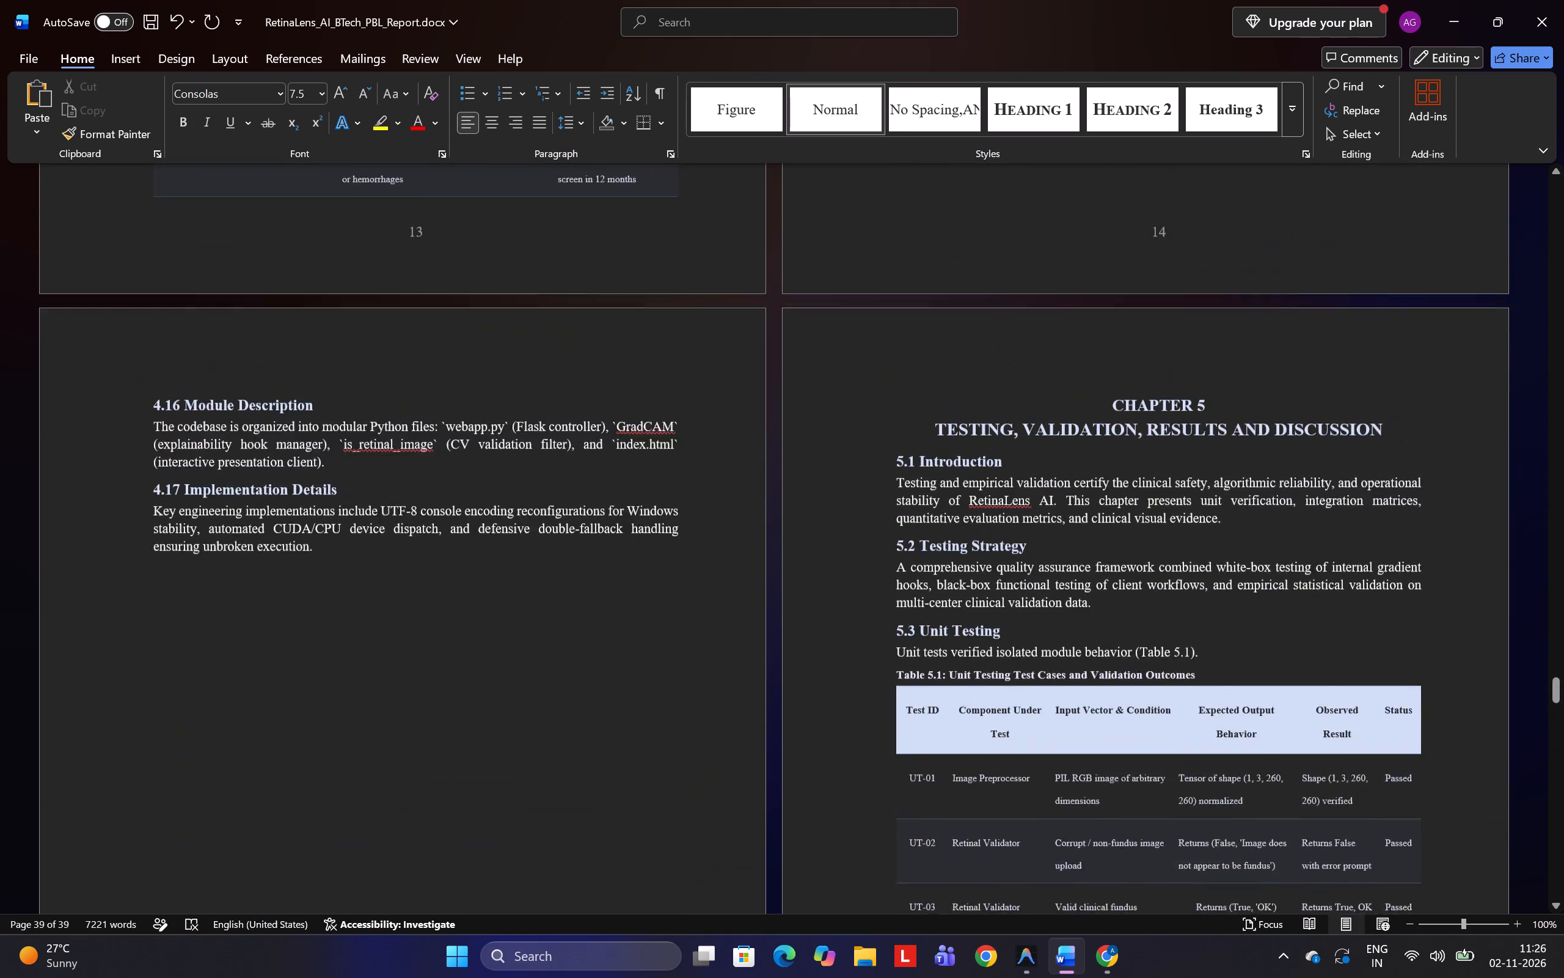
{"action": "scroll", "coordinate": [852, 597], "scroll_direction": "up", "scroll_amount": 16}
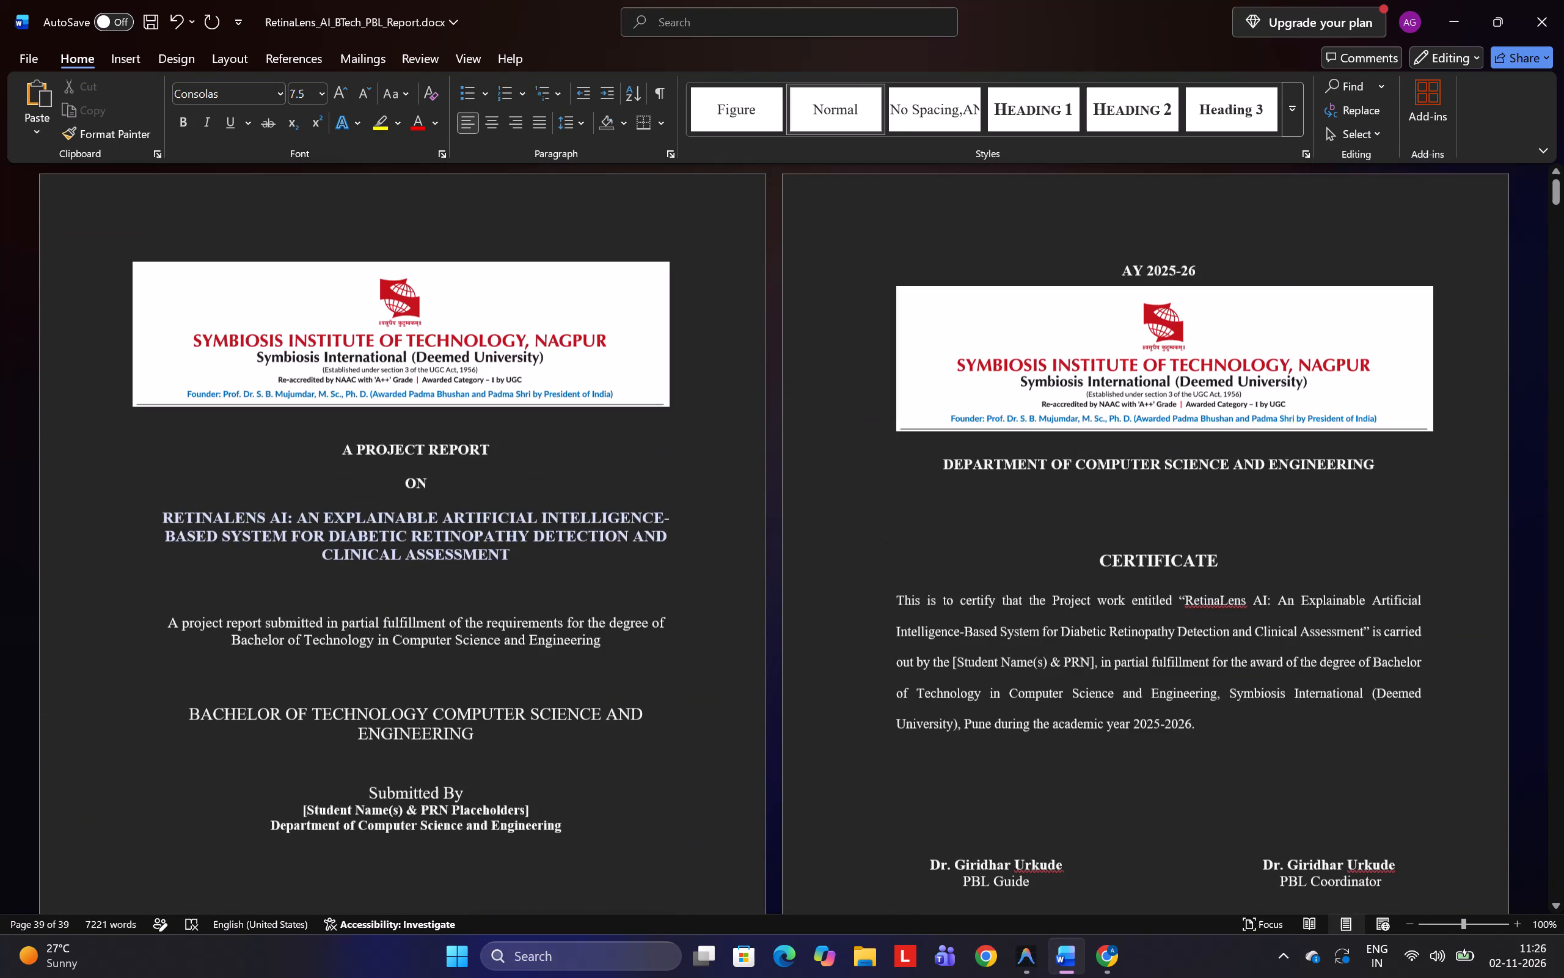
{"action": "scroll", "coordinate": [852, 597], "scroll_direction": "up", "scroll_amount": 1}
{"action": "scroll", "coordinate": [473, 677], "scroll_direction": "down", "scroll_amount": 2}
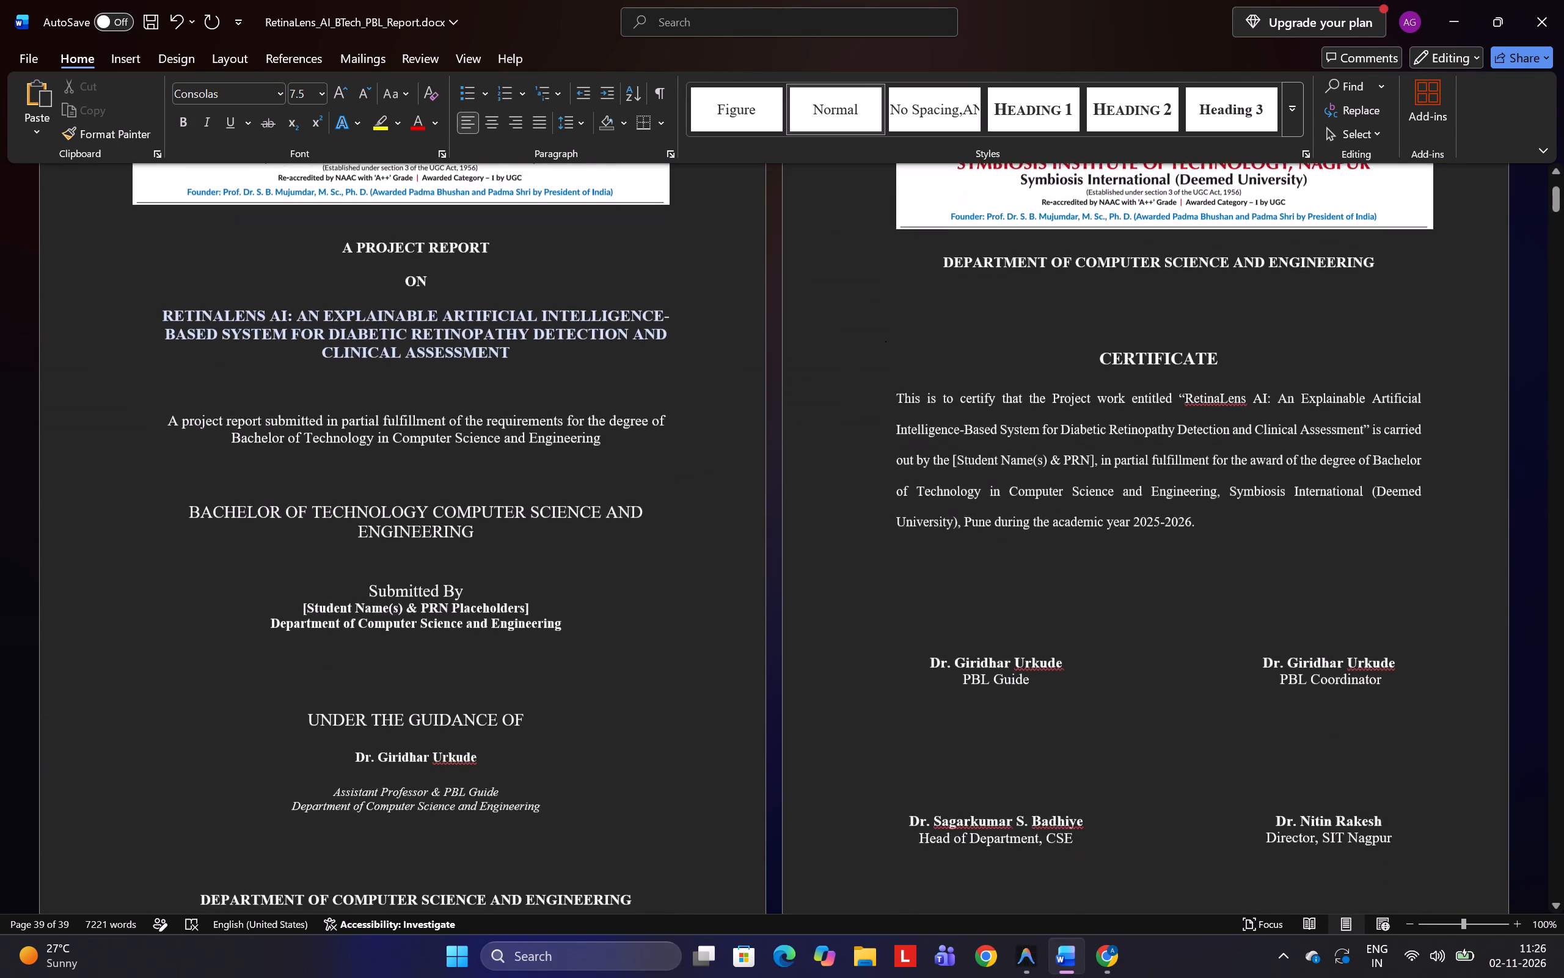
{"action": "scroll", "coordinate": [473, 677], "scroll_direction": "down", "scroll_amount": 2}
{"action": "left_click", "coordinate": [404, 551]}
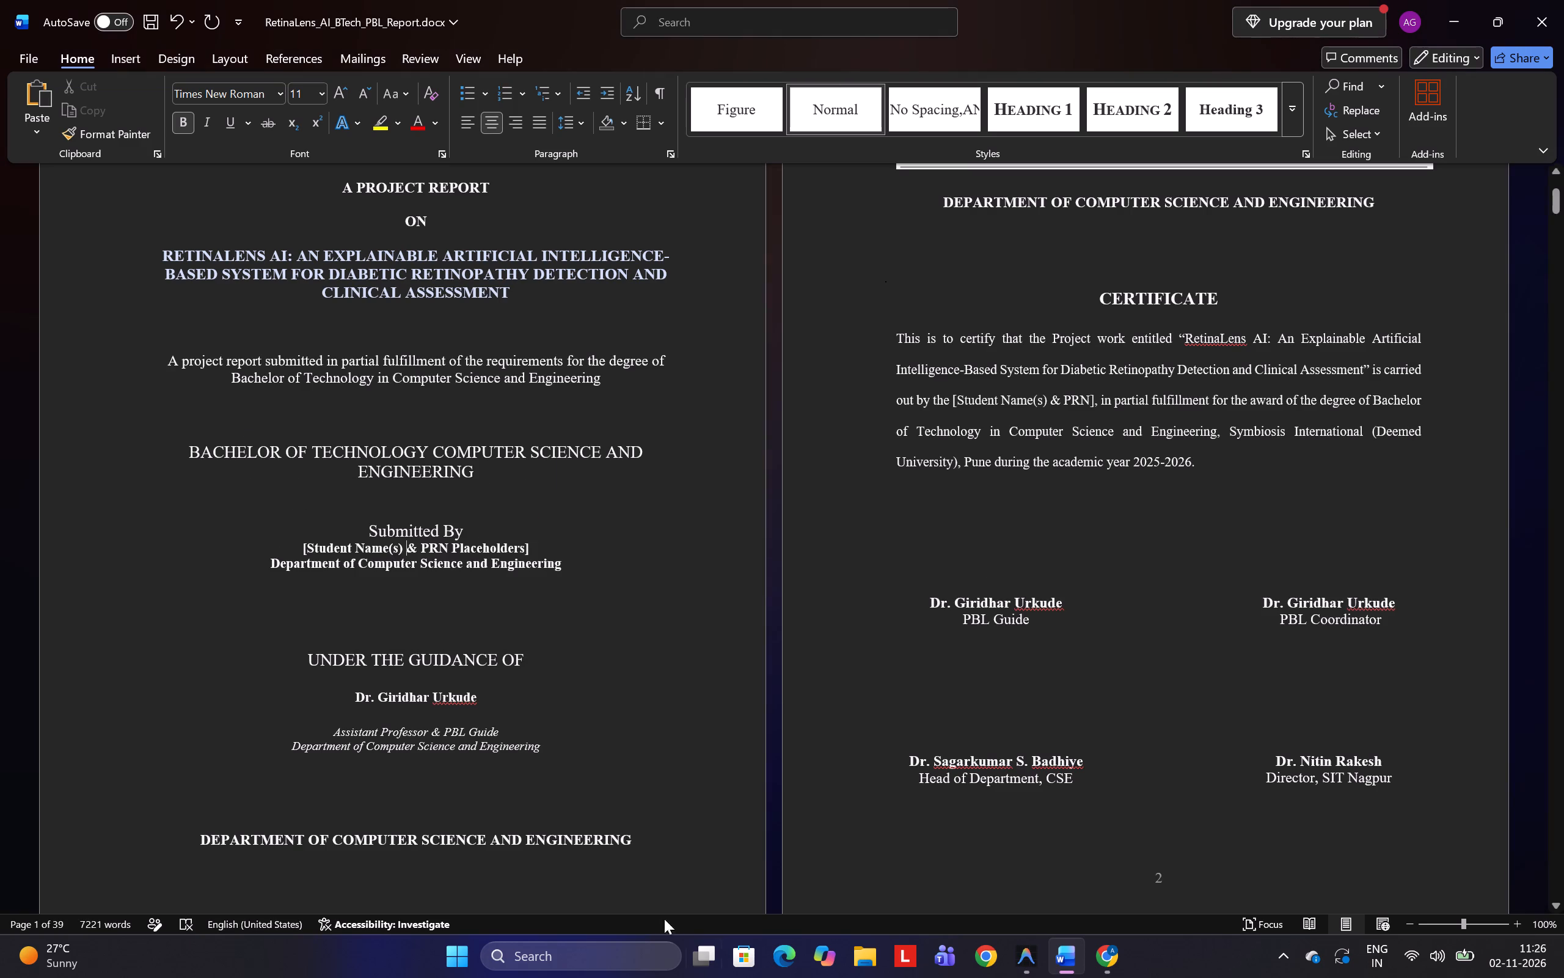
{"action": "left_click", "coordinate": [850, 967]}
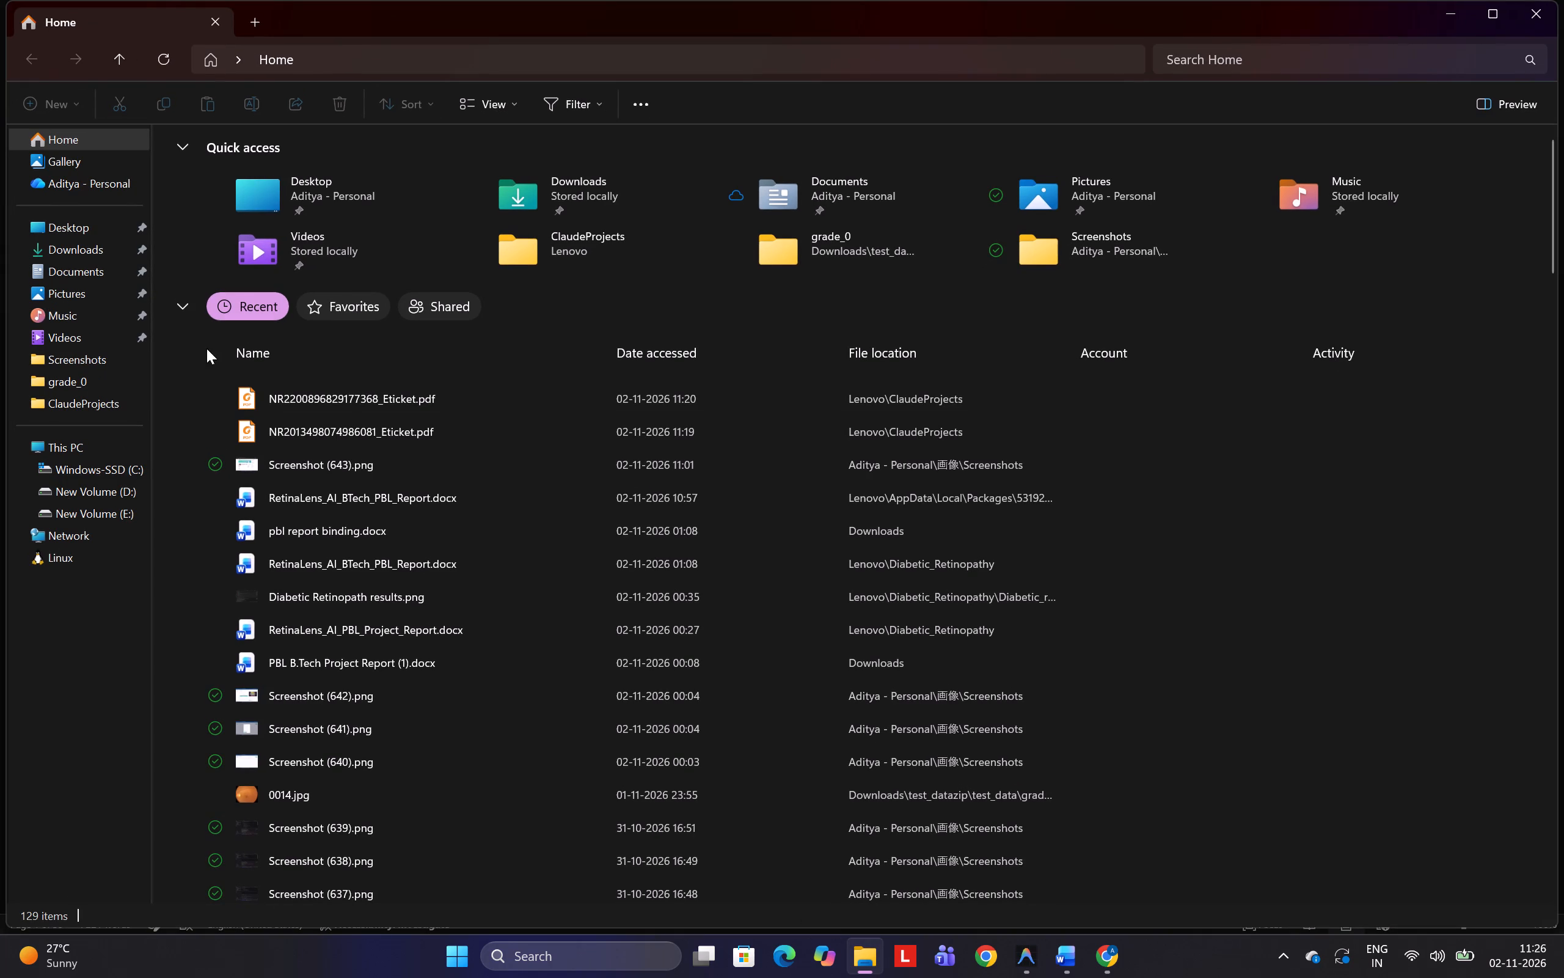
{"action": "double_click", "coordinate": [366, 664]}
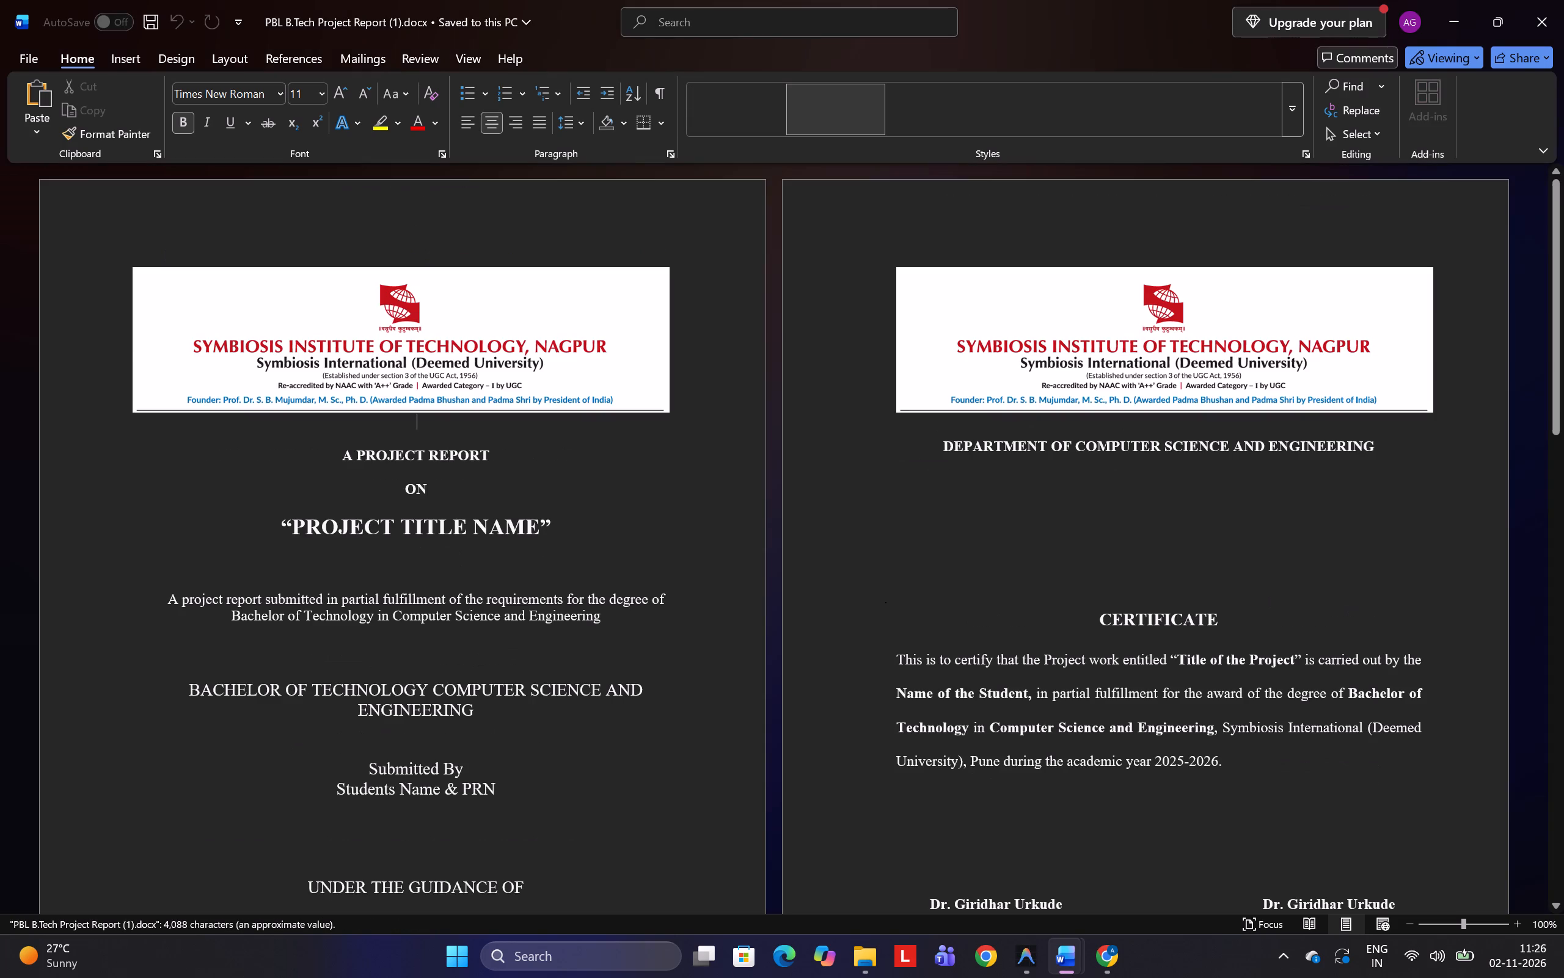
{"action": "scroll", "coordinate": [515, 676], "scroll_direction": "down", "scroll_amount": 3}
{"action": "scroll", "coordinate": [515, 676], "scroll_direction": "up", "scroll_amount": 1}
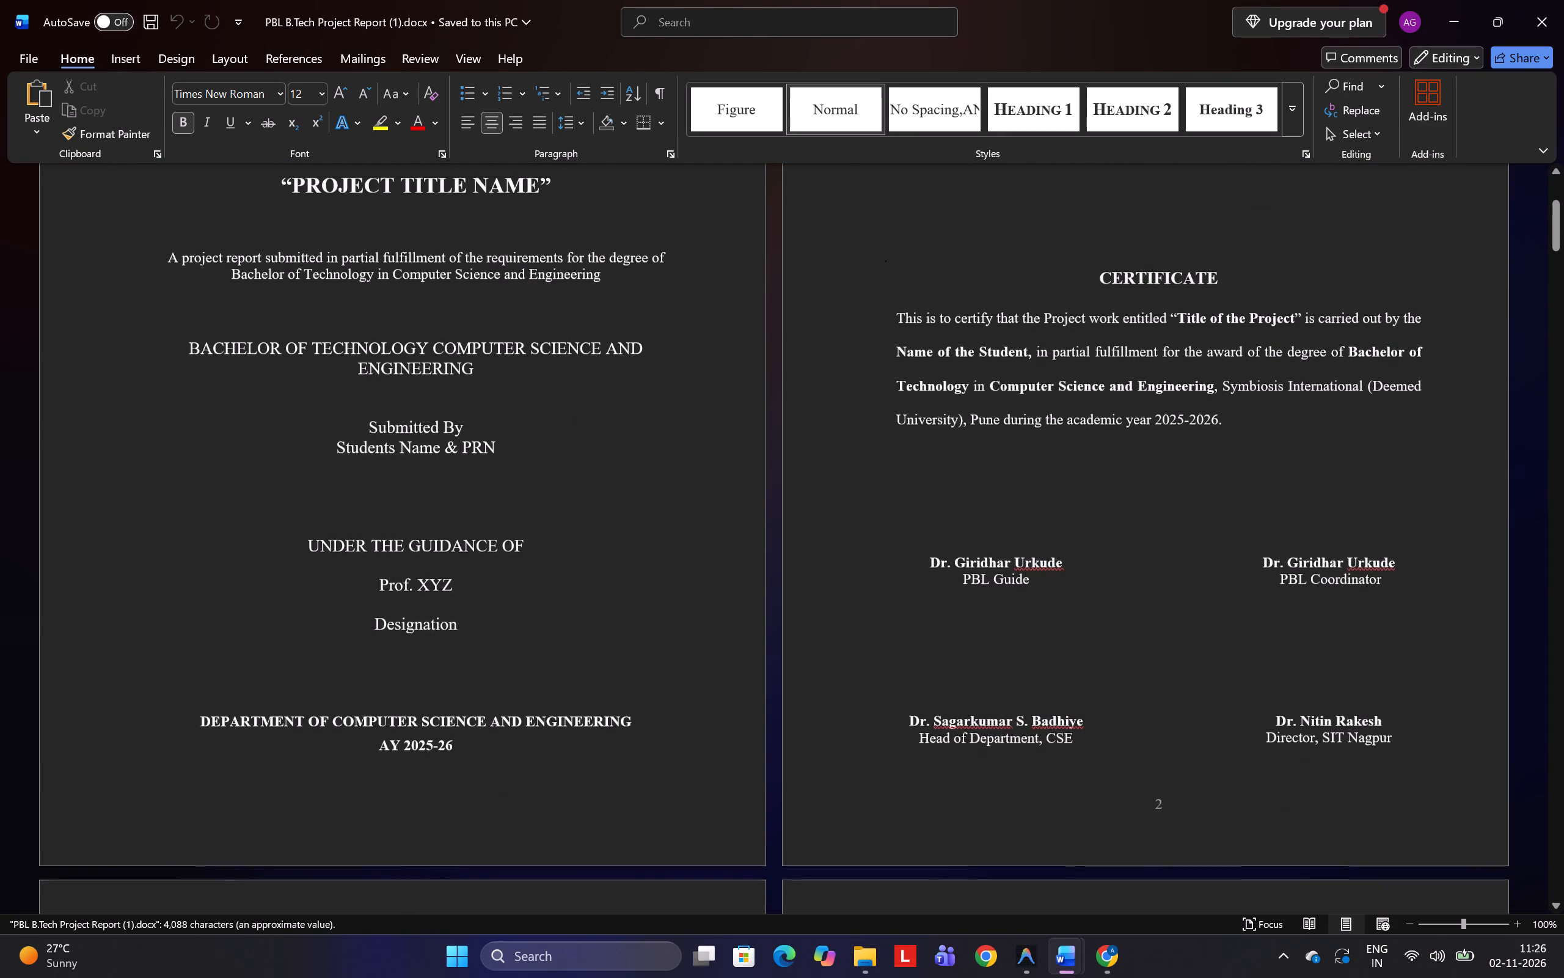
{"action": "scroll", "coordinate": [515, 676], "scroll_direction": "up", "scroll_amount": 1}
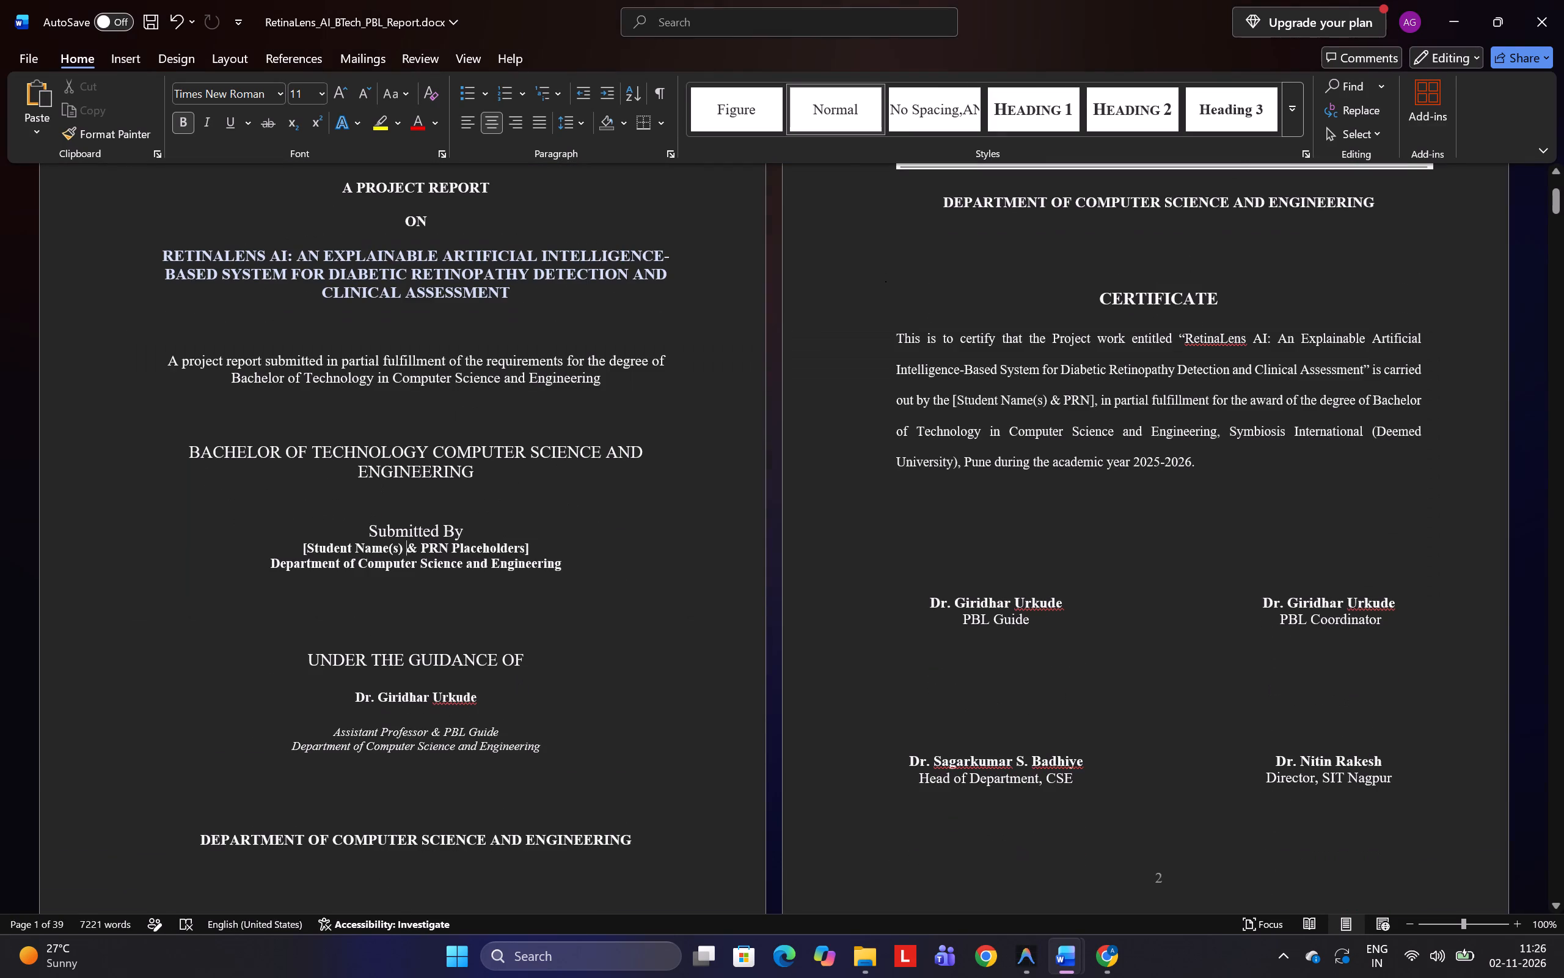
Replace the student placeholder under Submitted By with the three students' names and PRNs, and update the guide's name.
{"action": "left_click", "coordinate": [556, 553]}
{"action": "key", "text": "alt+Tab"}
{"action": "key", "text": "alt+Tab"}
Replace the guide's name beneath UNDER THE GUIDANCE OF on the RetinaLens title page with the actual project guide's name.
{"action": "key", "text": "alt+Tab"}
{"action": "key", "text": "alt+Tab"}
{"action": "left_click", "coordinate": [481, 701]}
{"action": "key", "text": "alt+Tab"}
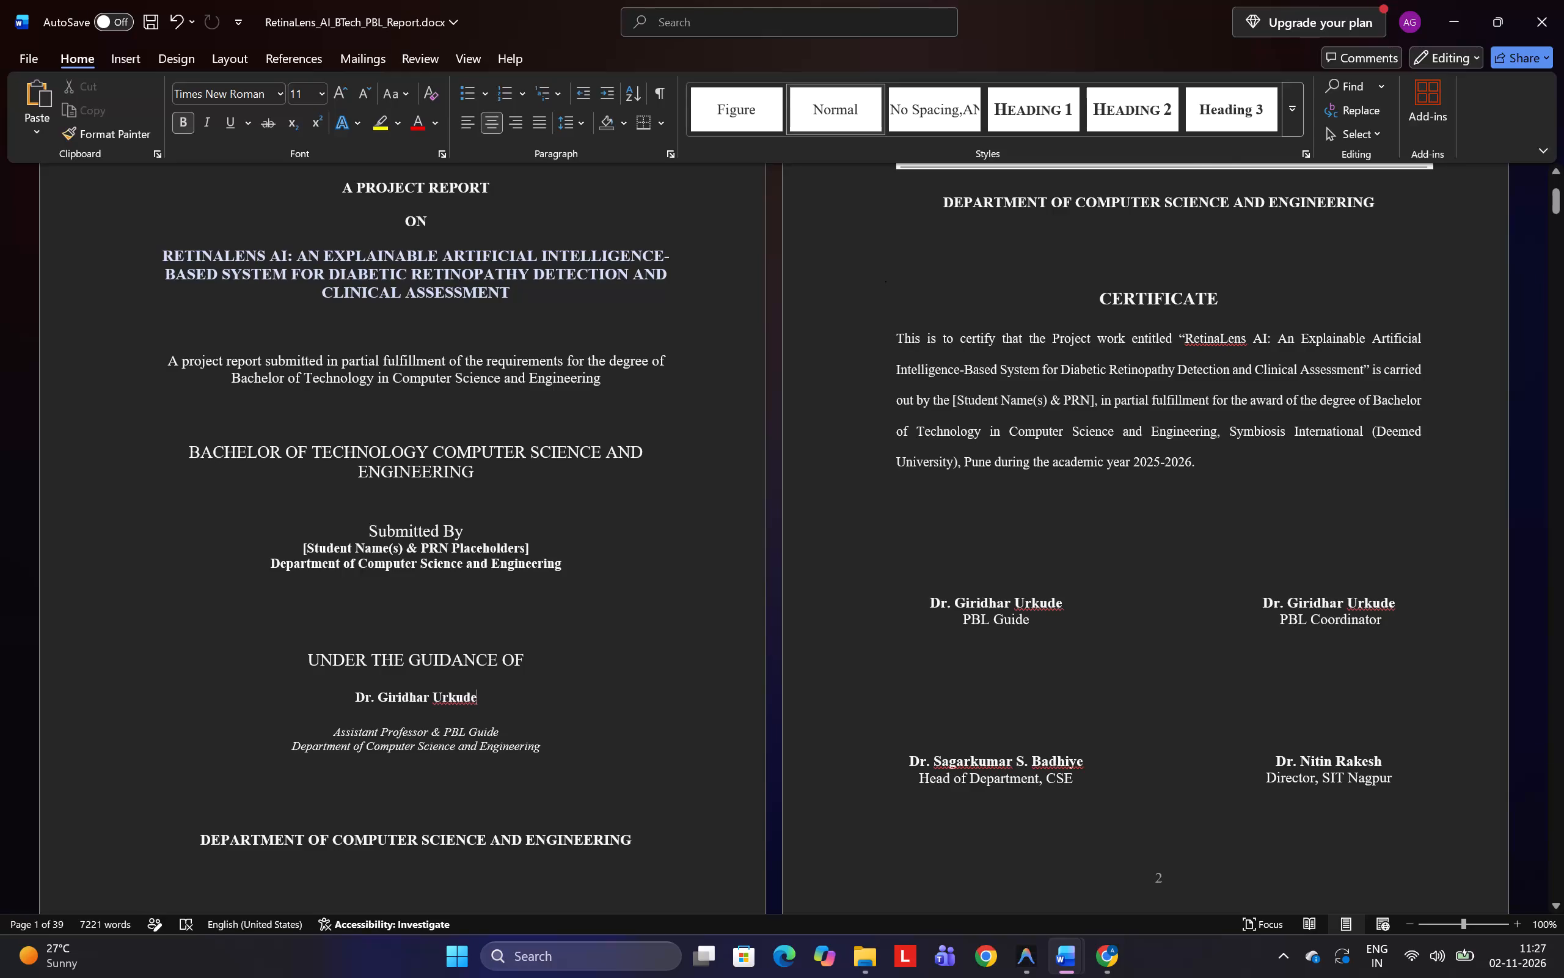
{"action": "key", "text": "alt+Tab"}
{"action": "key", "text": "BackSpace"}
{"action": "key", "text": "BackSpace"}
{"action": "key", "text": "BackSpace"}
{"action": "key", "text": "BackSpace"}
{"action": "key", "text": "BackSpace"}
{"action": "key", "text": "BackSpace"}
{"action": "key", "text": "BackSpace"}
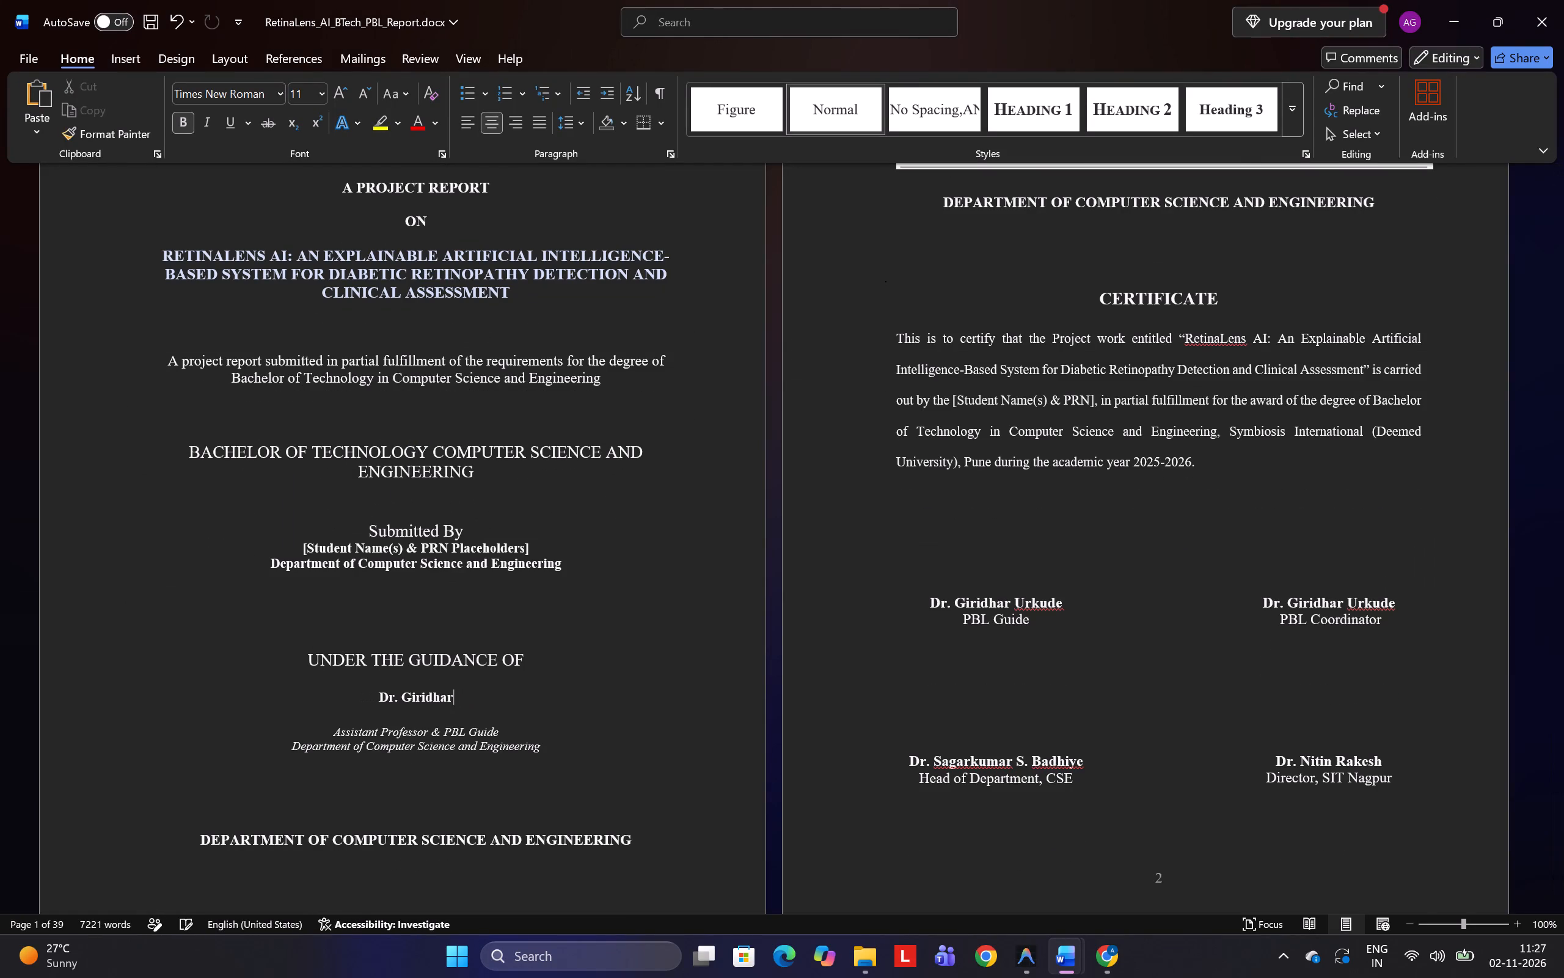
{"action": "key", "text": "BackSpace"}
{"action": "key", "text": "BackSpace"}
{"action": "key", "text": "BackSpace"}
{"action": "key", "text": "BackSpace"}
{"action": "key", "text": "BackSpace"}
{"action": "key", "text": "BackSpace"}
{"action": "key", "text": "BackSpace"}
{"action": "key", "text": "BackSpace"}
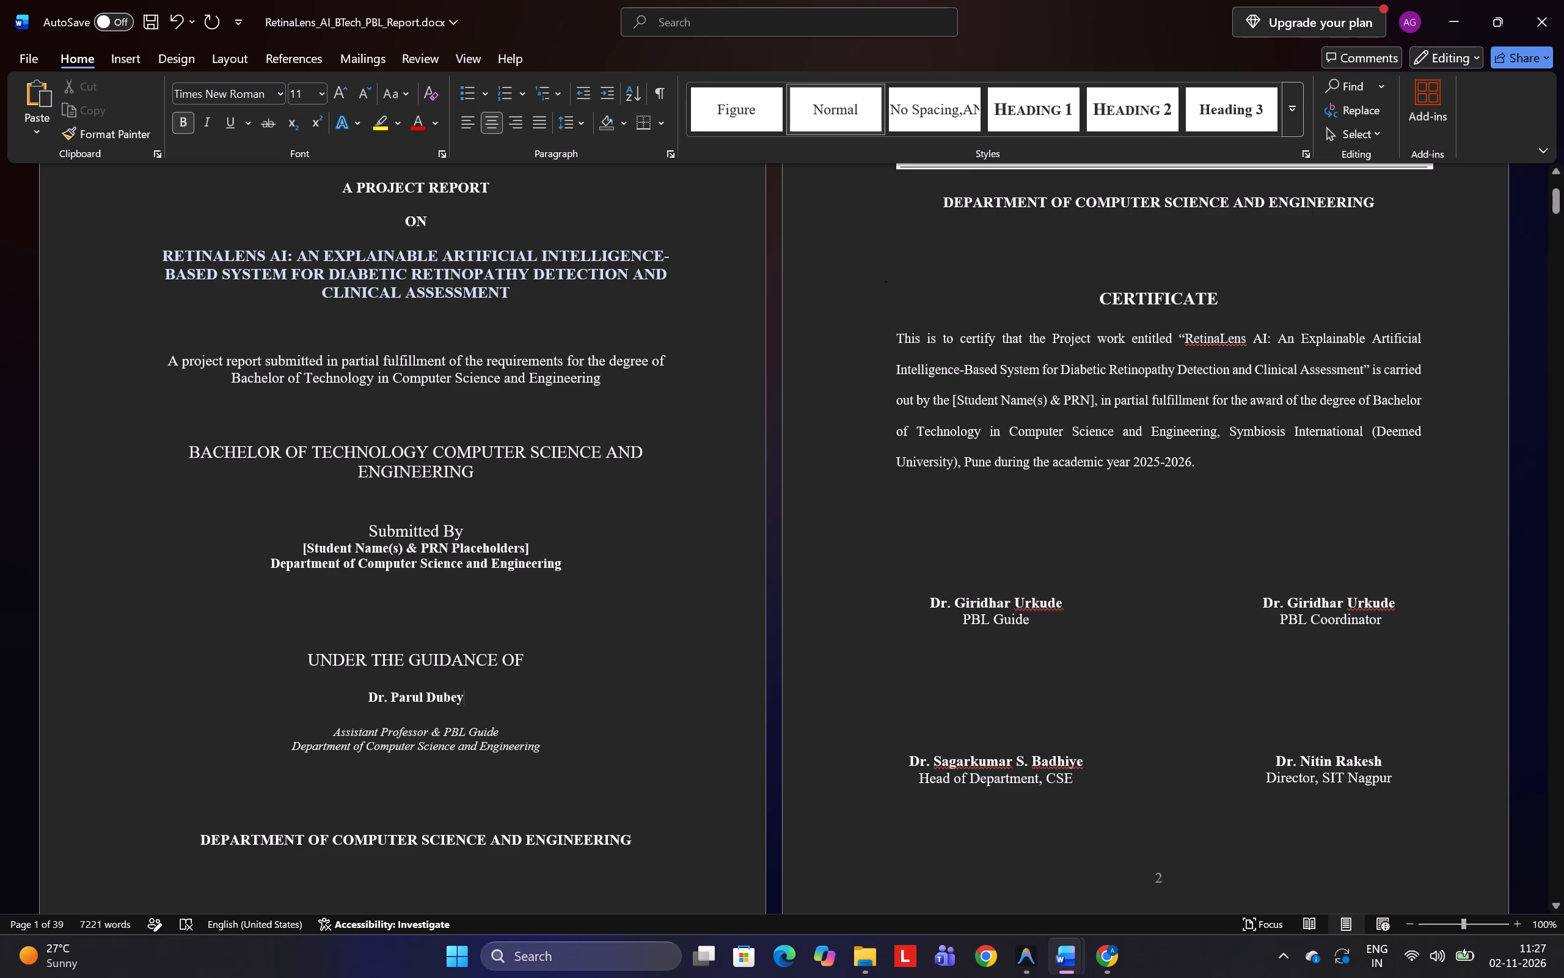
Replace the student name and PRN placeholder under Submitted By with the first student's name and PRN.
{"action": "left_click", "coordinate": [559, 560]}
{"action": "key", "text": "Up"}
{"action": "key", "text": "alt+Tab"}
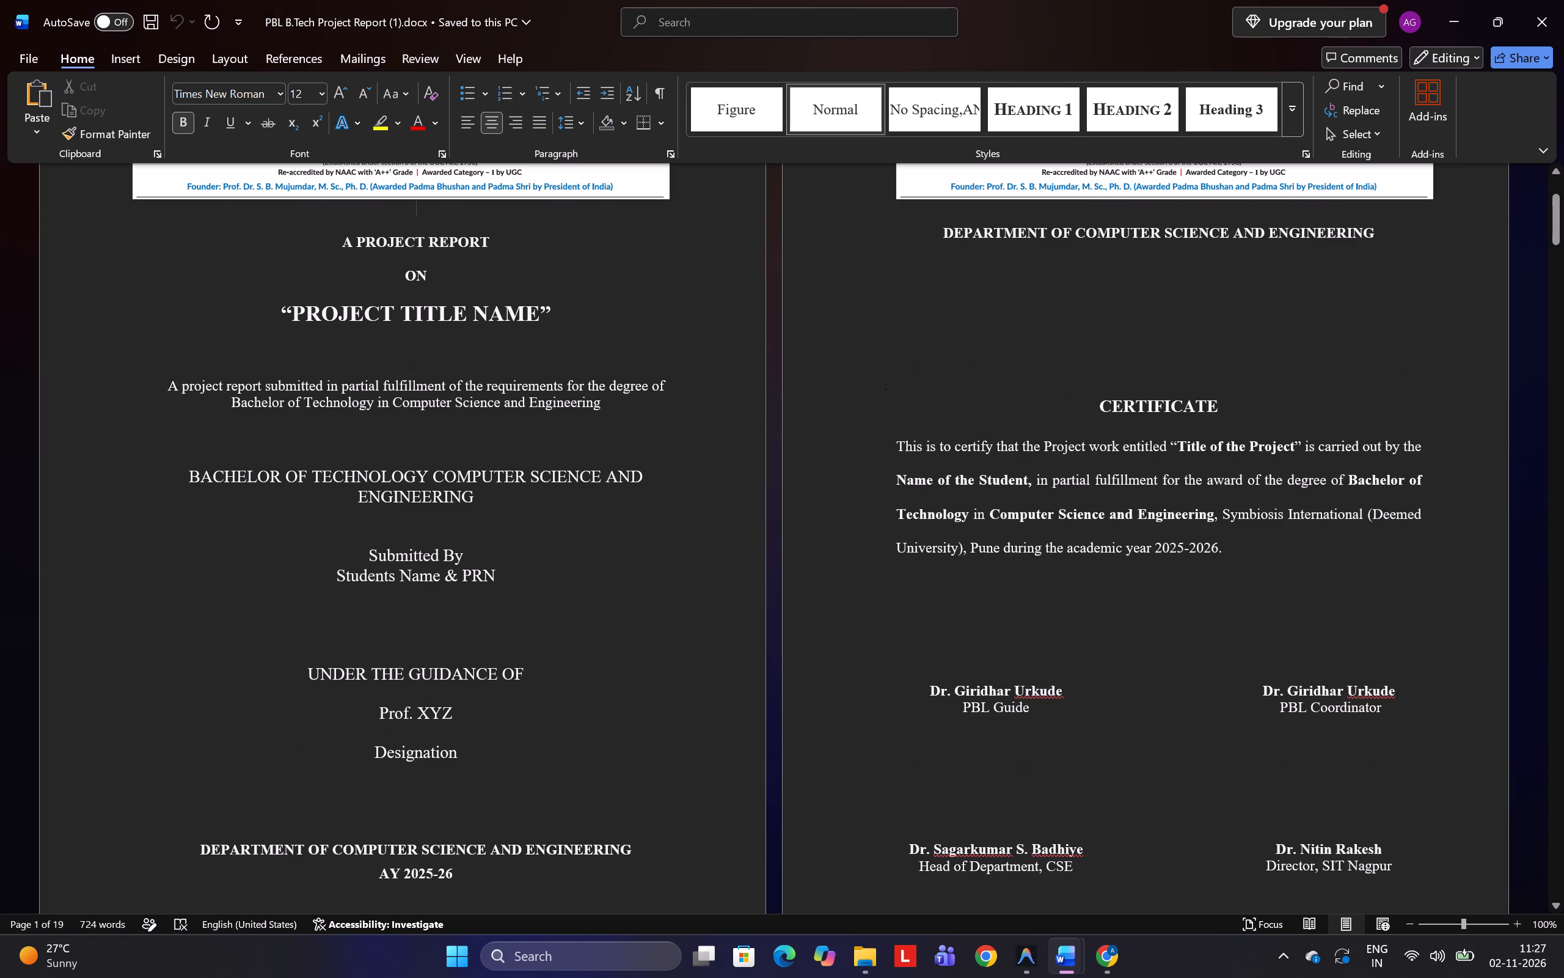
{"action": "key", "text": "alt+Tab"}
{"action": "key", "text": "BackSpace"}
{"action": "key", "text": "BackSpace"}
{"action": "key", "text": "BackSpace"}
{"action": "key", "text": "BackSpace"}
{"action": "key", "text": "BackSpace"}
{"action": "key", "text": "BackSpace"}
{"action": "key", "text": "BackSpace"}
{"action": "key", "text": "BackSpace"}
{"action": "key", "text": "BackSpace"}
{"action": "key", "text": "BackSpace"}
{"action": "key", "text": "BackSpace"}
{"action": "key", "text": "BackSpace"}
{"action": "key", "text": "BackSpace"}
{"action": "key", "text": "BackSpace"}
{"action": "key", "text": "BackSpace"}
{"action": "key", "text": "BackSpace"}
{"action": "key", "text": "BackSpace"}
{"action": "key", "text": "BackSpace"}
{"action": "key", "text": "BackSpace"}
{"action": "key", "text": "BackSpace"}
{"action": "key", "text": "BackSpace"}
{"action": "key", "text": "BackSpace"}
{"action": "key", "text": "BackSpace"}
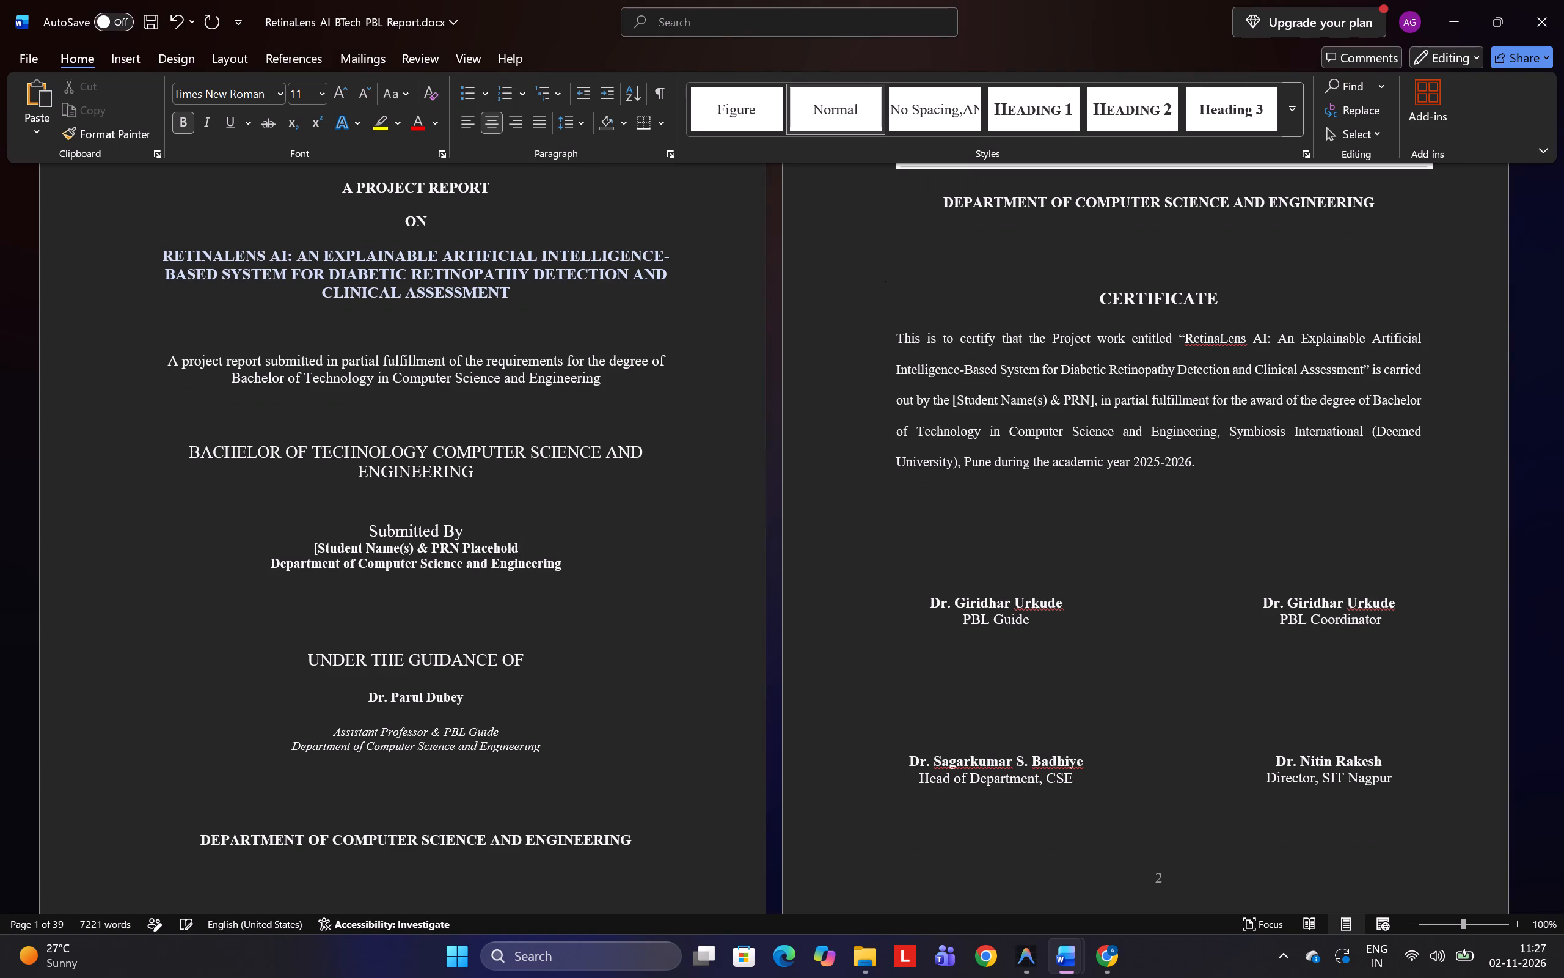
{"action": "key", "text": "BackSpace"}
{"action": "key", "text": "BackSpace"}
{"action": "key", "text": "BackSpace"}
{"action": "key", "text": "BackSpace"}
{"action": "key", "text": "BackSpace"}
{"action": "key", "text": "BackSpace"}
{"action": "key", "text": "BackSpace"}
{"action": "key", "text": "BackSpace"}
{"action": "key", "text": "BackSpace"}
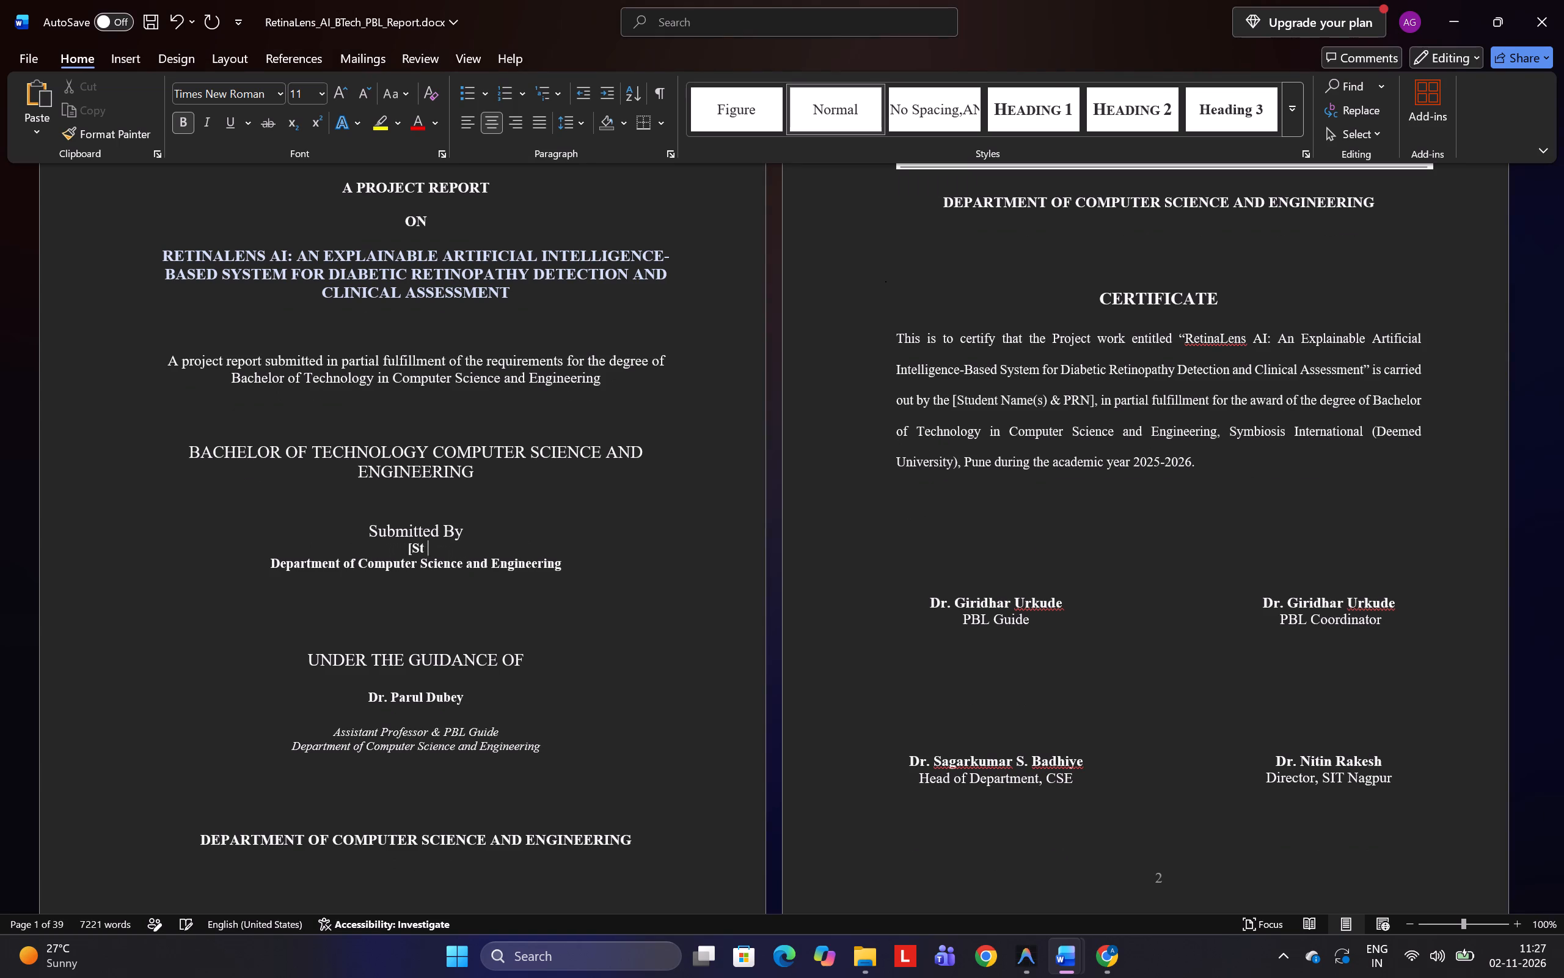
{"action": "key", "text": "BackSpace"}
{"action": "key", "text": "BackSpace"}
{"action": "key", "text": "BackSpace"}
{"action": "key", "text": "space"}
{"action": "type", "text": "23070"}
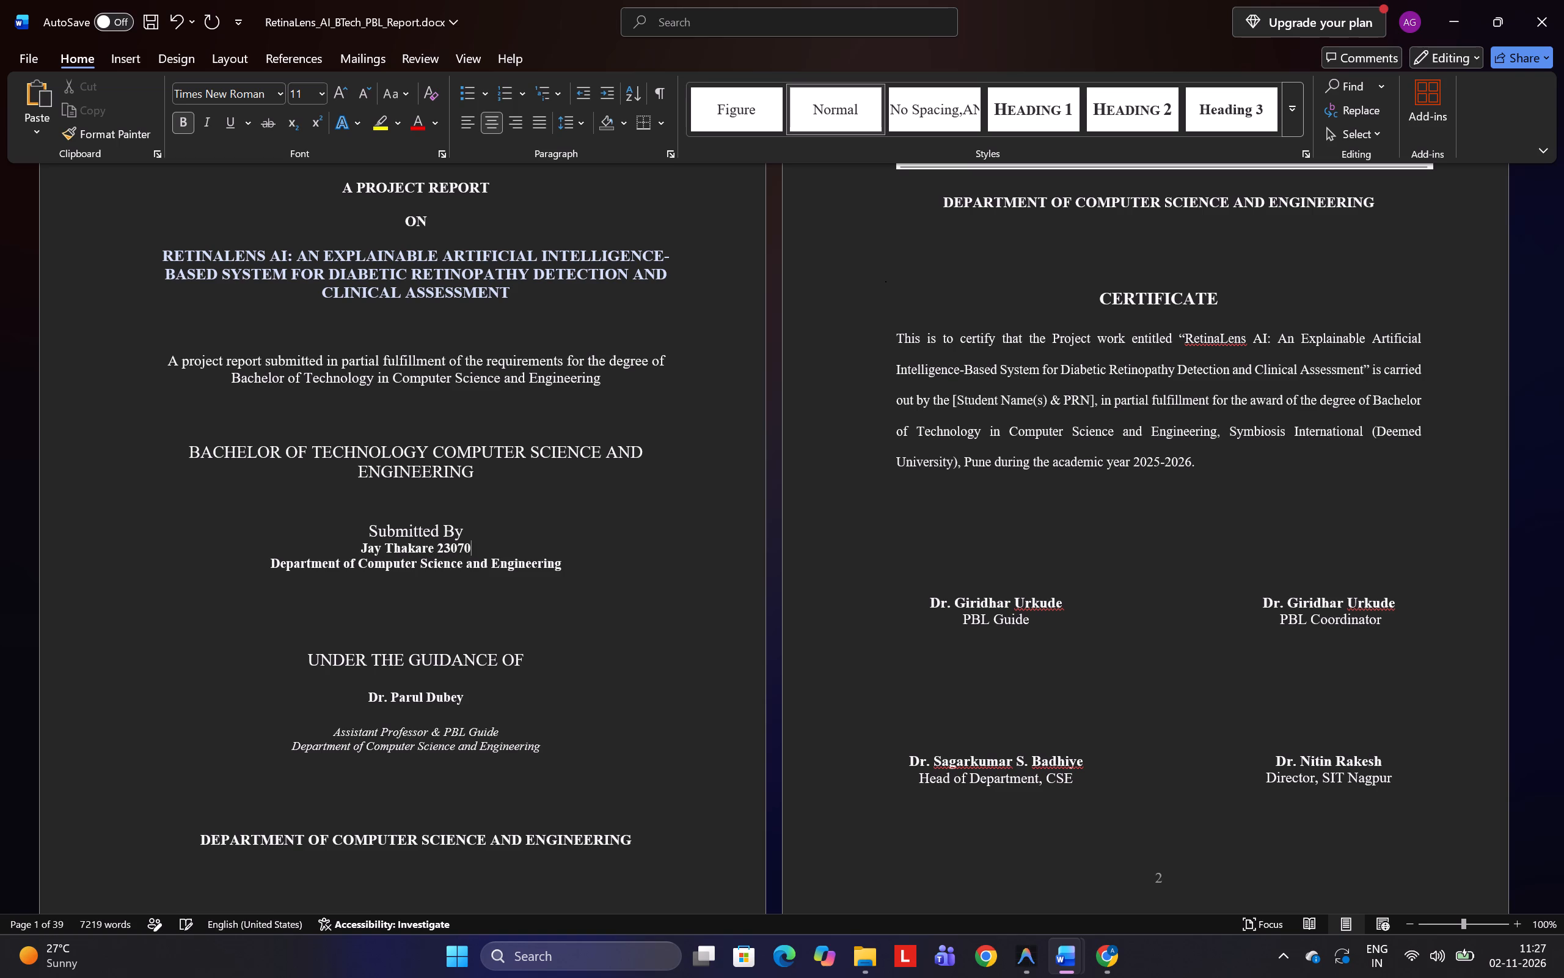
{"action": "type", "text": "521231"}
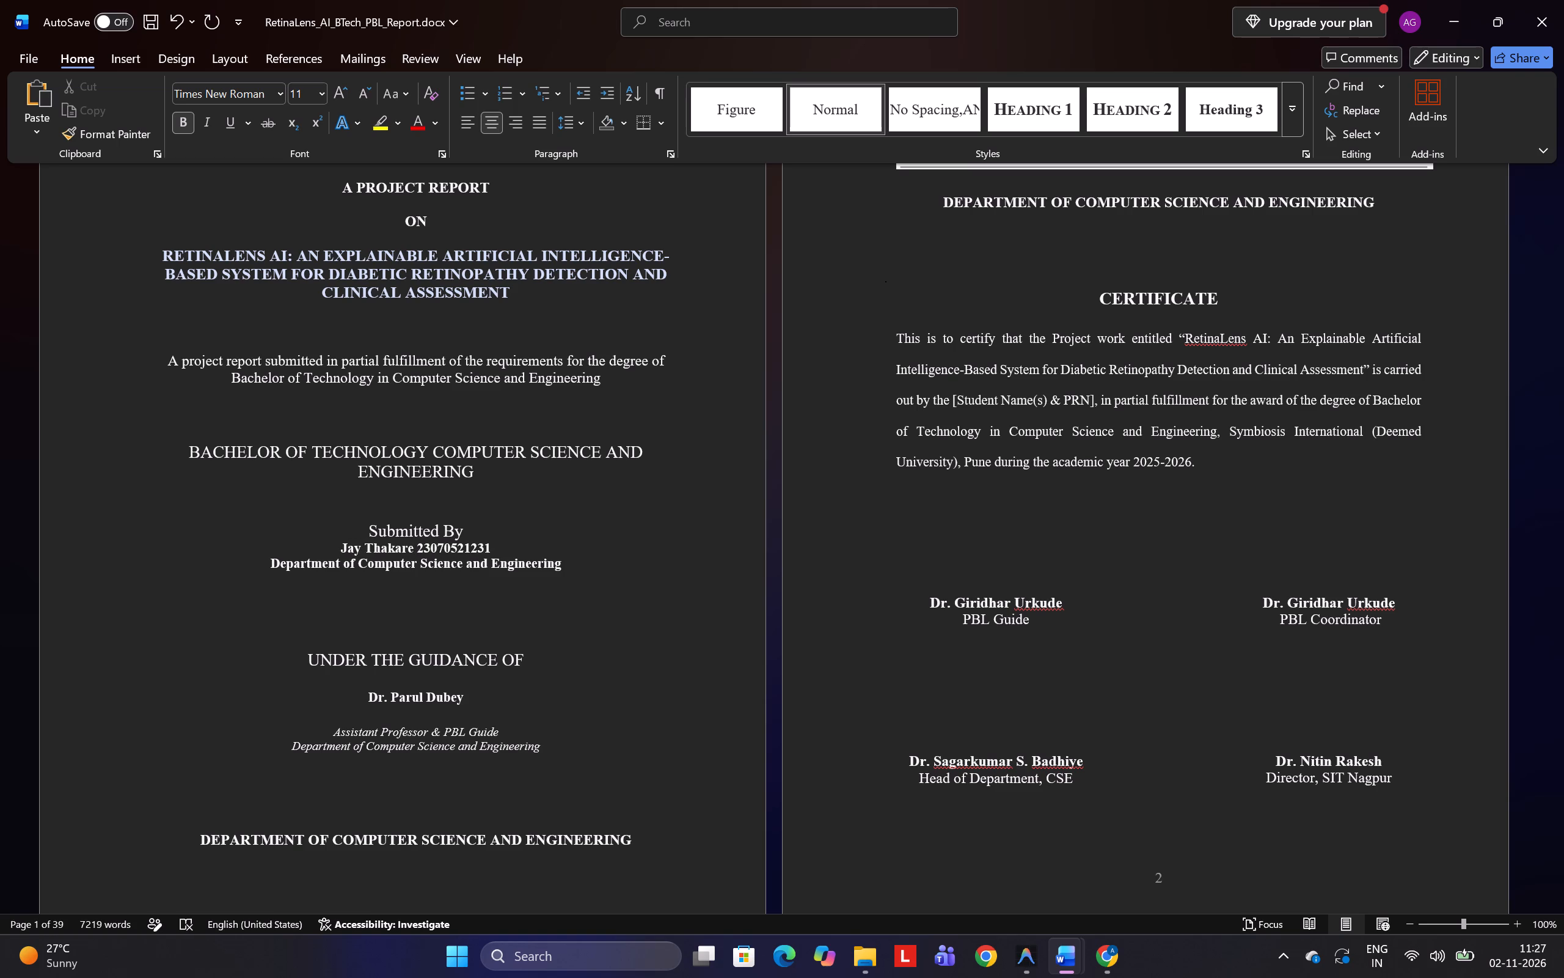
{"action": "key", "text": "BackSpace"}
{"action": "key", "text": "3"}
Add the second student's name and PRN on a new line beneath the first student.
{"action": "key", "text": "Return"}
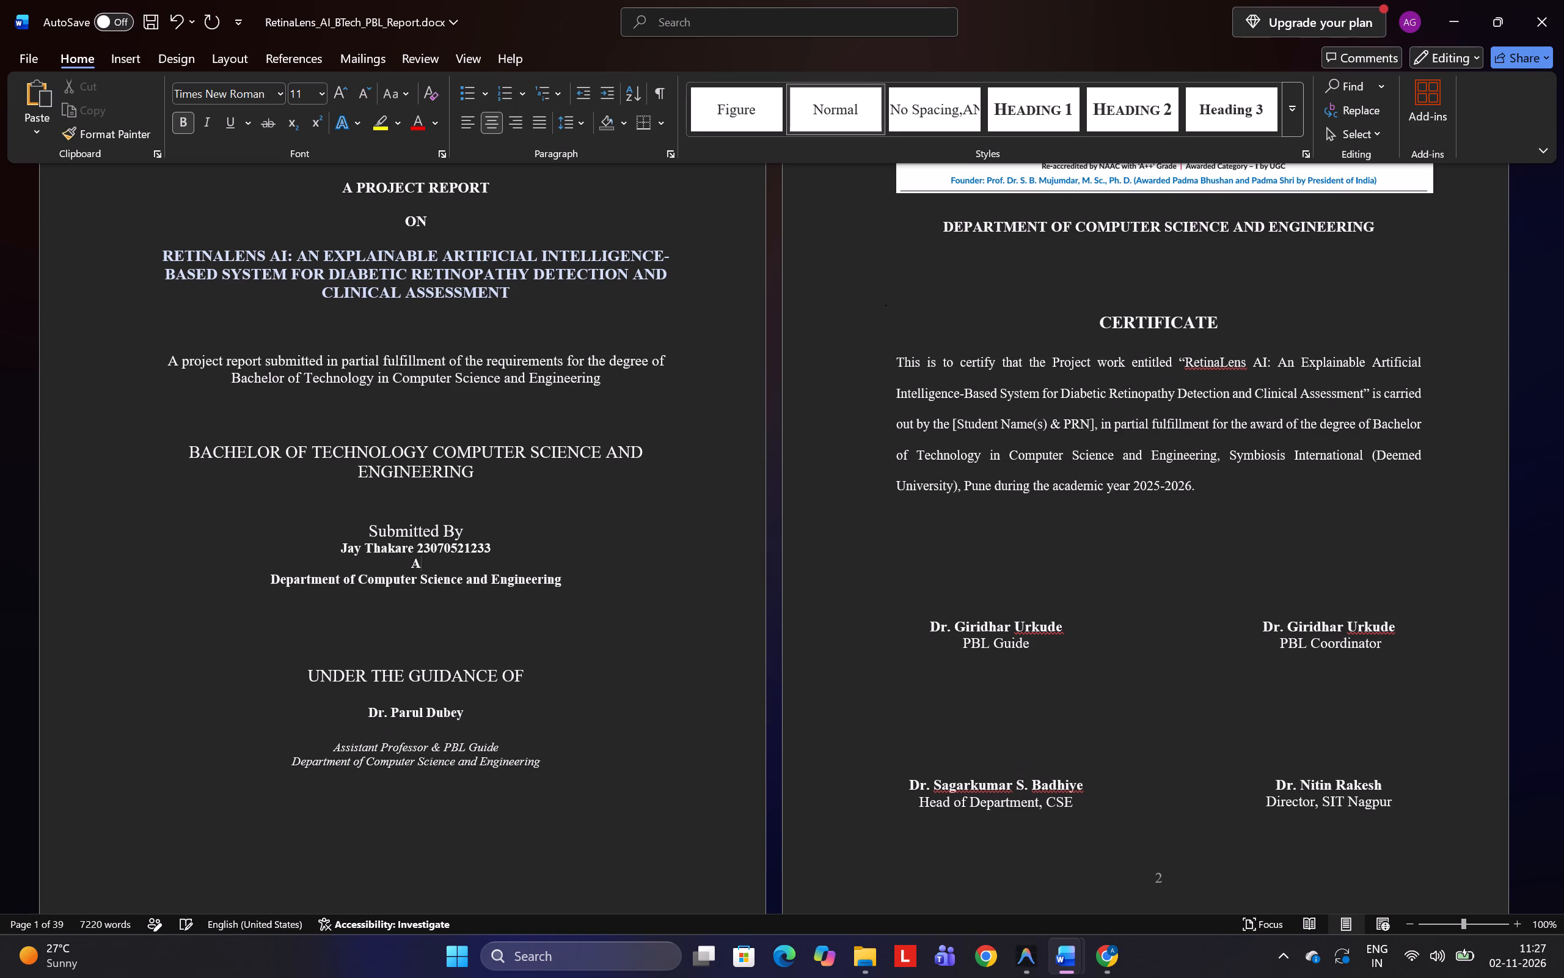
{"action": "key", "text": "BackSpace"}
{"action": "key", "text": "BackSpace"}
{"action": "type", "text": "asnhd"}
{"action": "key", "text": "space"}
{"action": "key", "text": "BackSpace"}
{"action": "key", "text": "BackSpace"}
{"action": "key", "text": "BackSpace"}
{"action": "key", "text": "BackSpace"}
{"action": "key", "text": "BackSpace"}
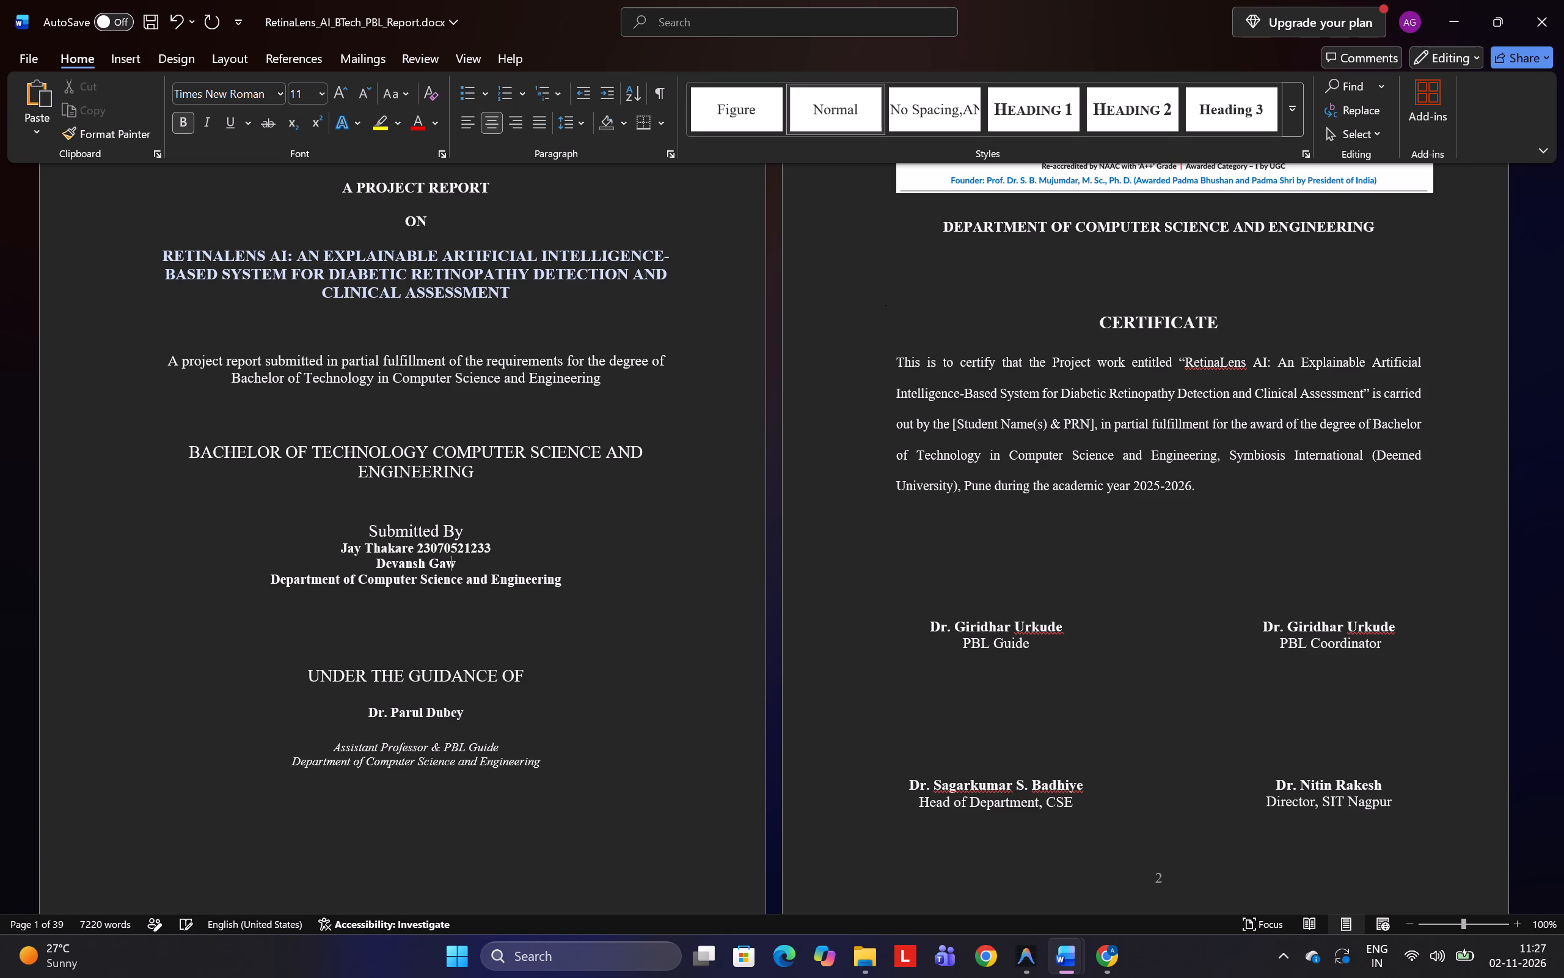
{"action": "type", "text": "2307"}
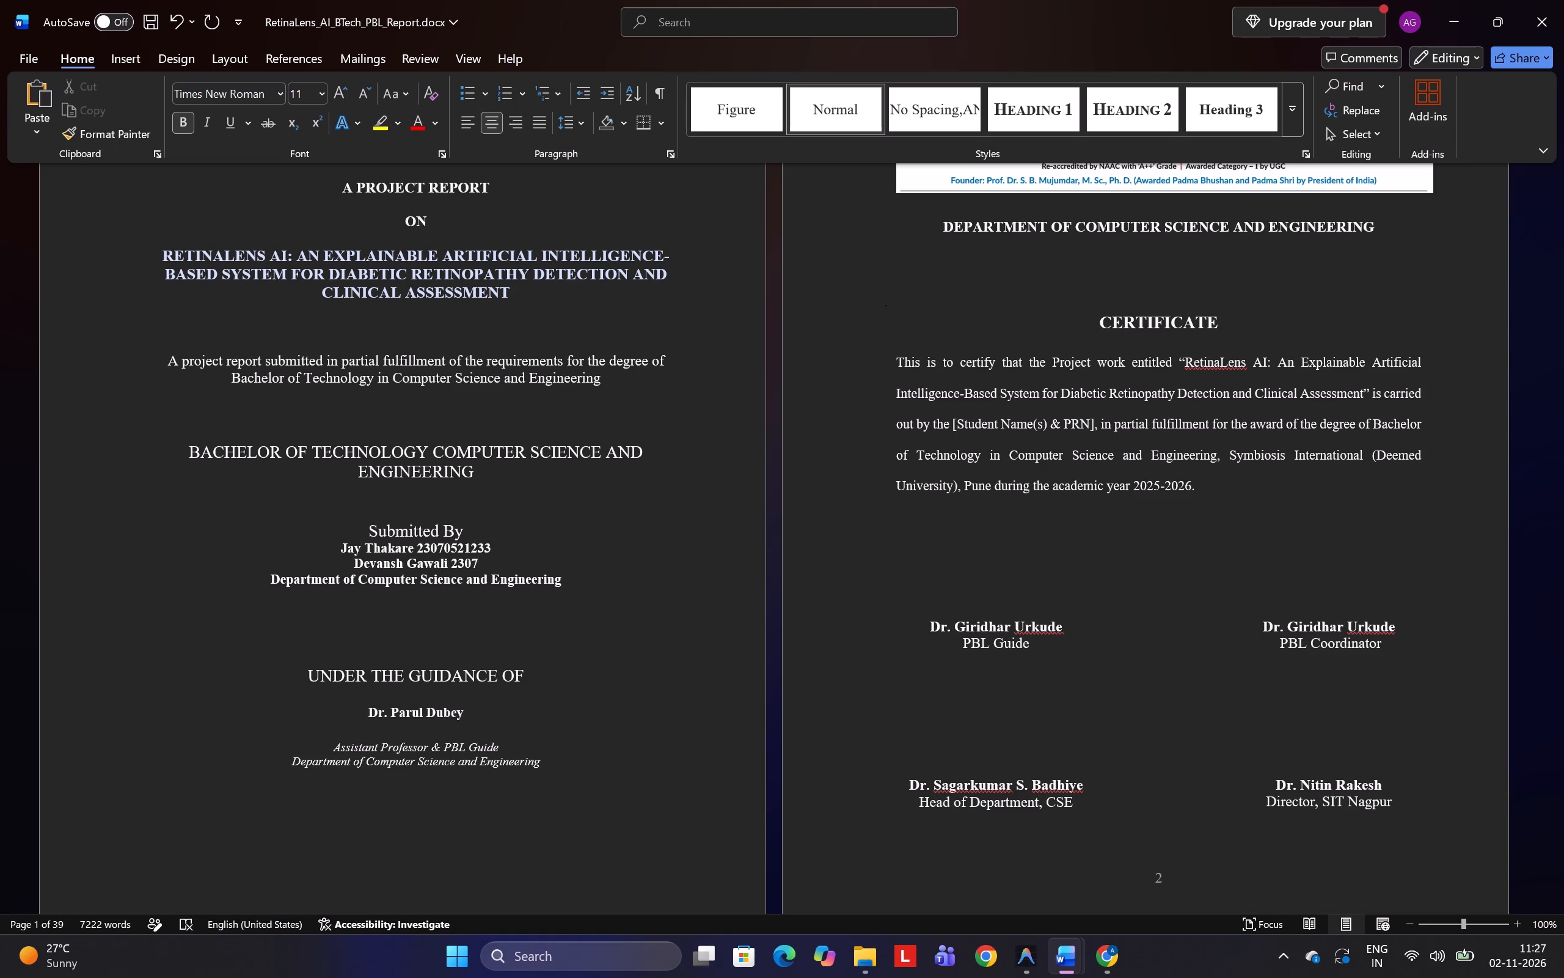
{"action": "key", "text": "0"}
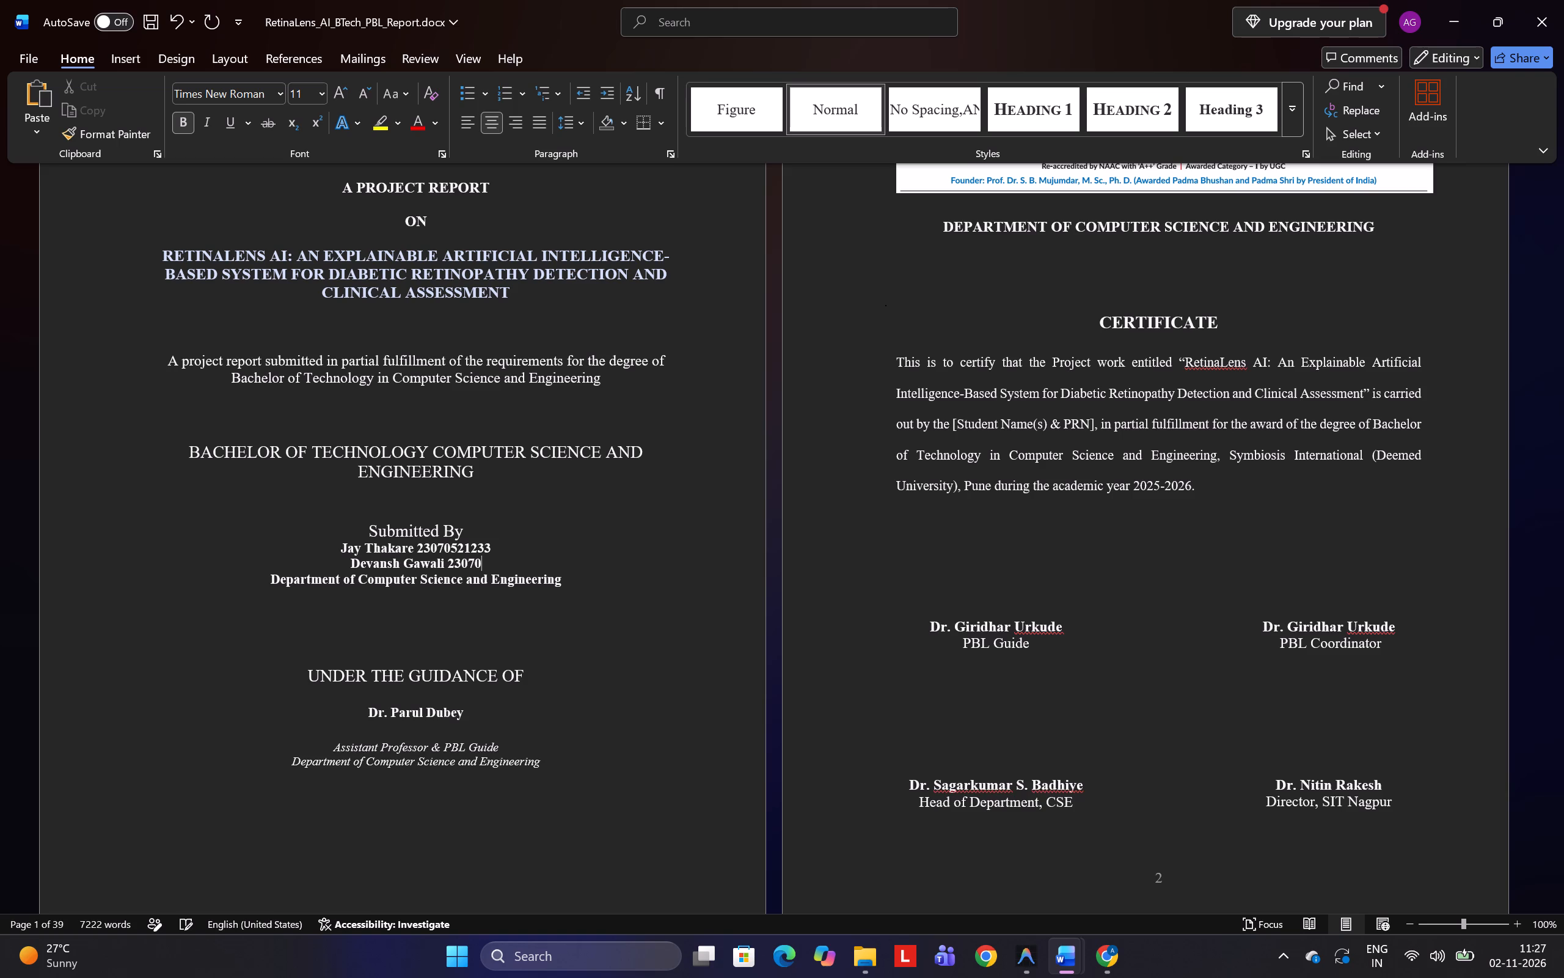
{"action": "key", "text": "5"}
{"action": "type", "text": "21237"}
Add the third student's name and PRN on a new line, and check the title page against the template report.
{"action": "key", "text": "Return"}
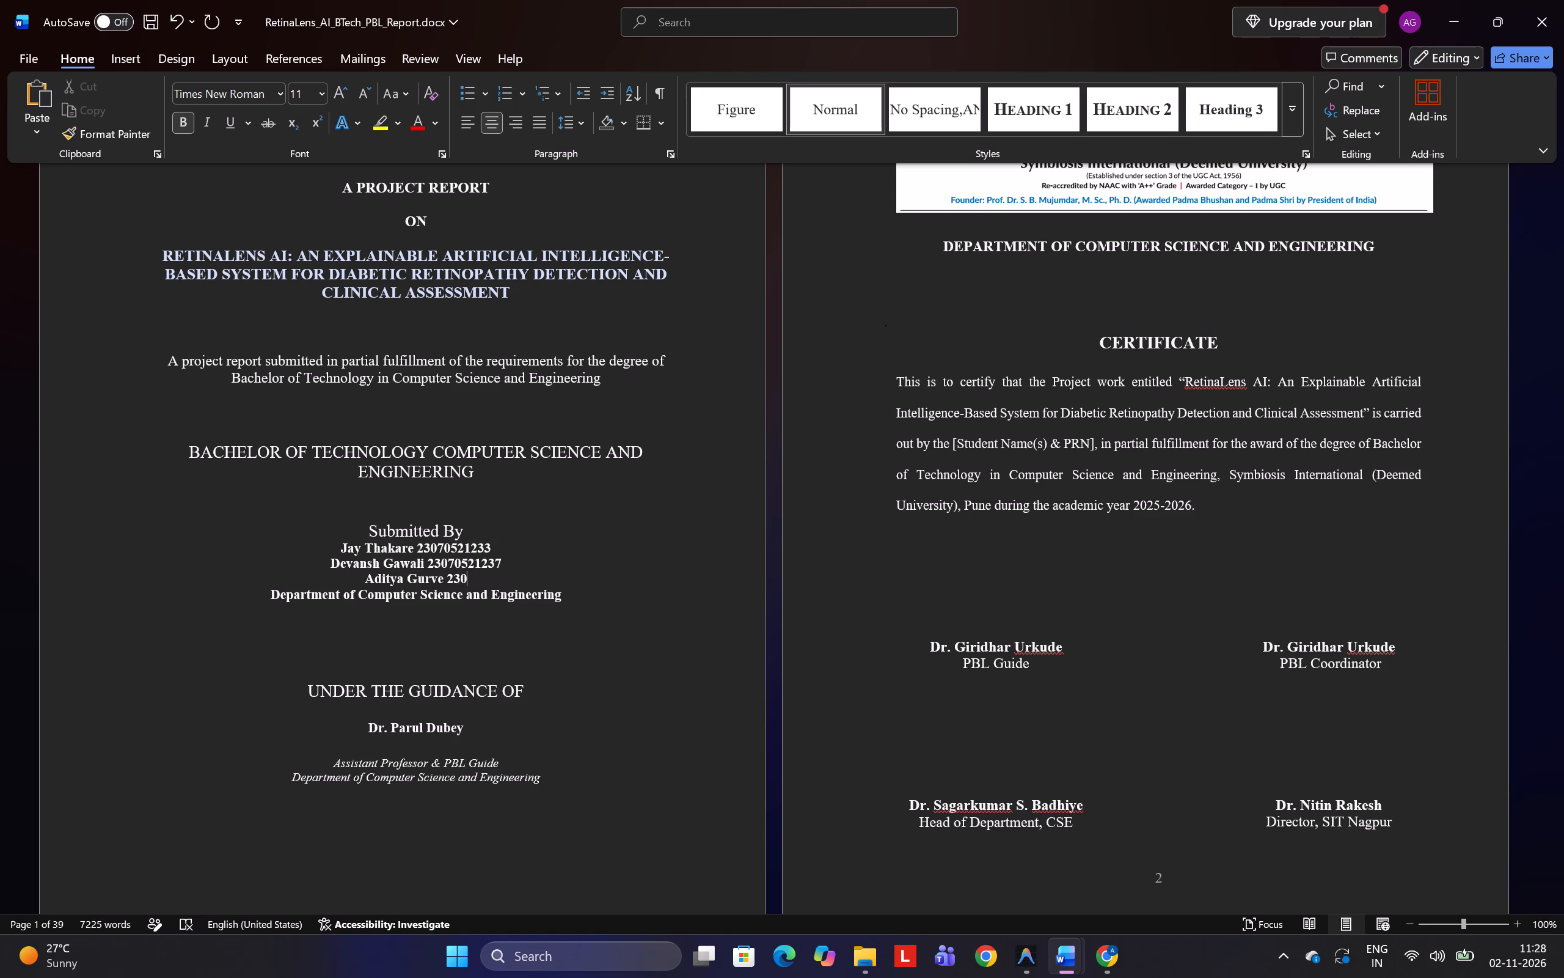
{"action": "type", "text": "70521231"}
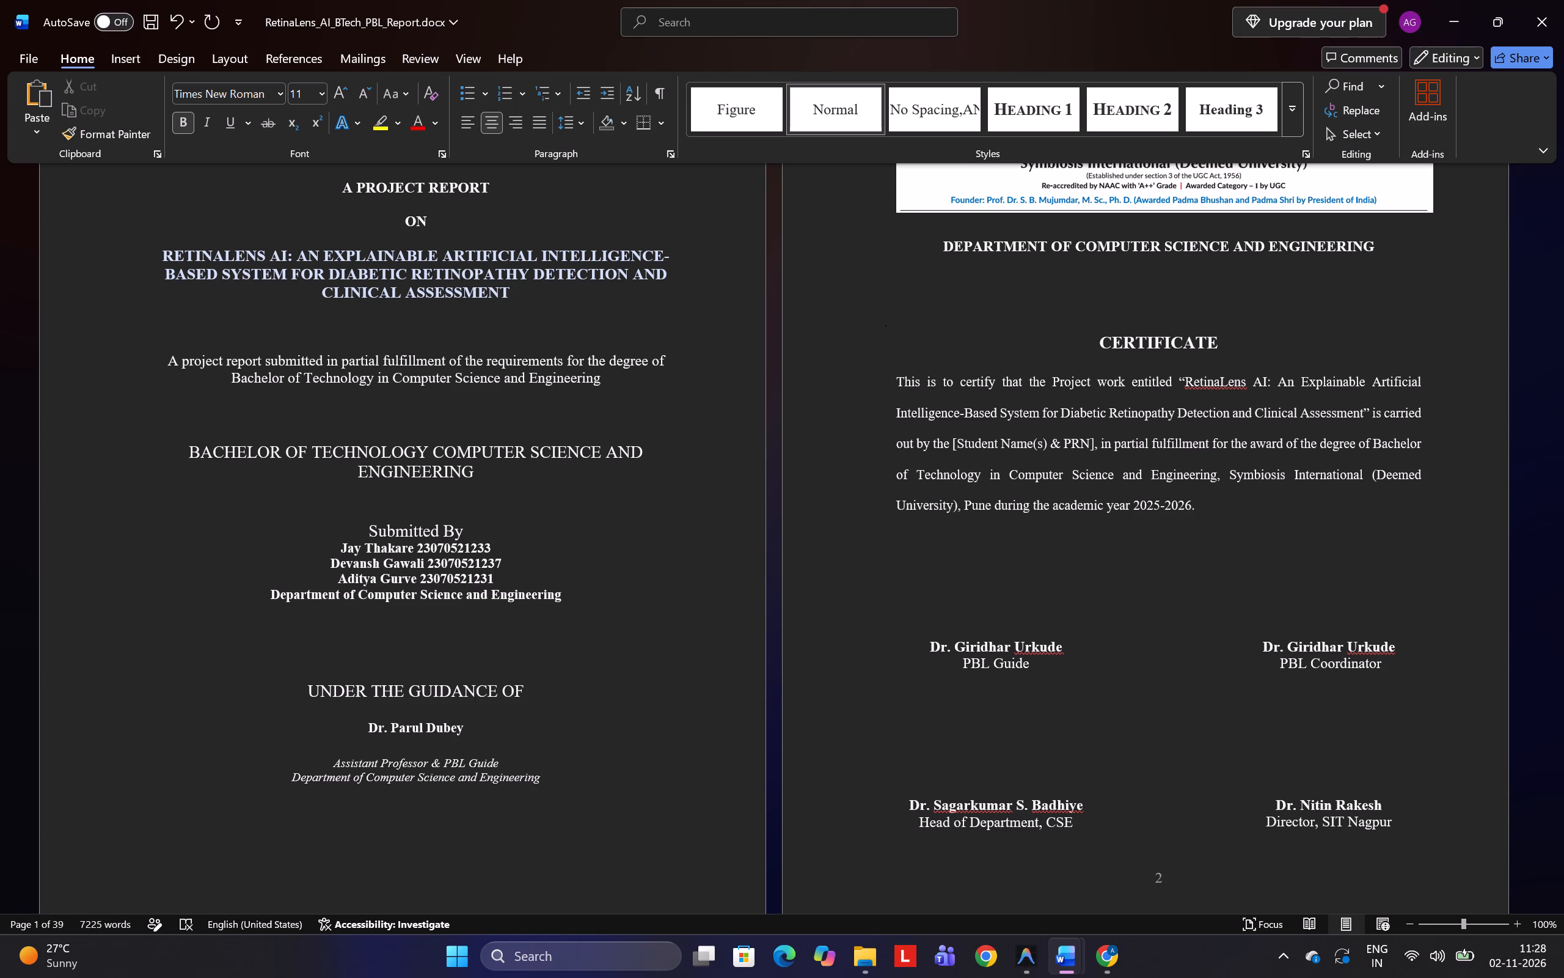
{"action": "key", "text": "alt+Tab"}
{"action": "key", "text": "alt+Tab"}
Delete the Department of Computer Science and Engineering line below the student names on the title page.
{"action": "double_click", "coordinate": [540, 598]}
{"action": "triple_click", "coordinate": [540, 598]}
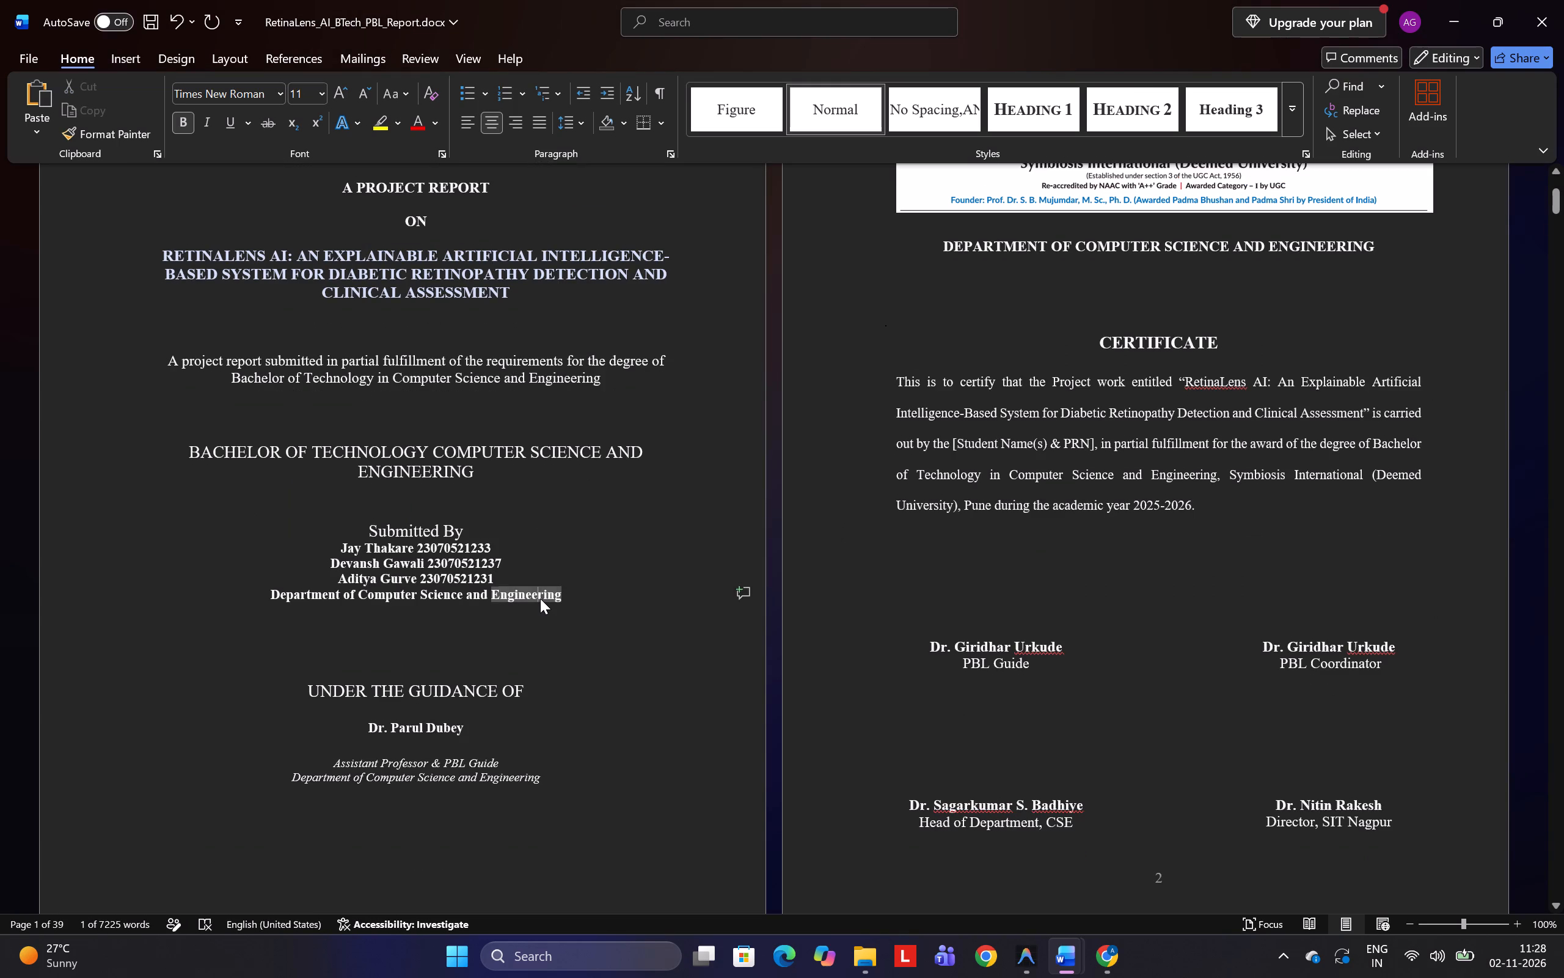
{"action": "left_click", "coordinate": [540, 598]}
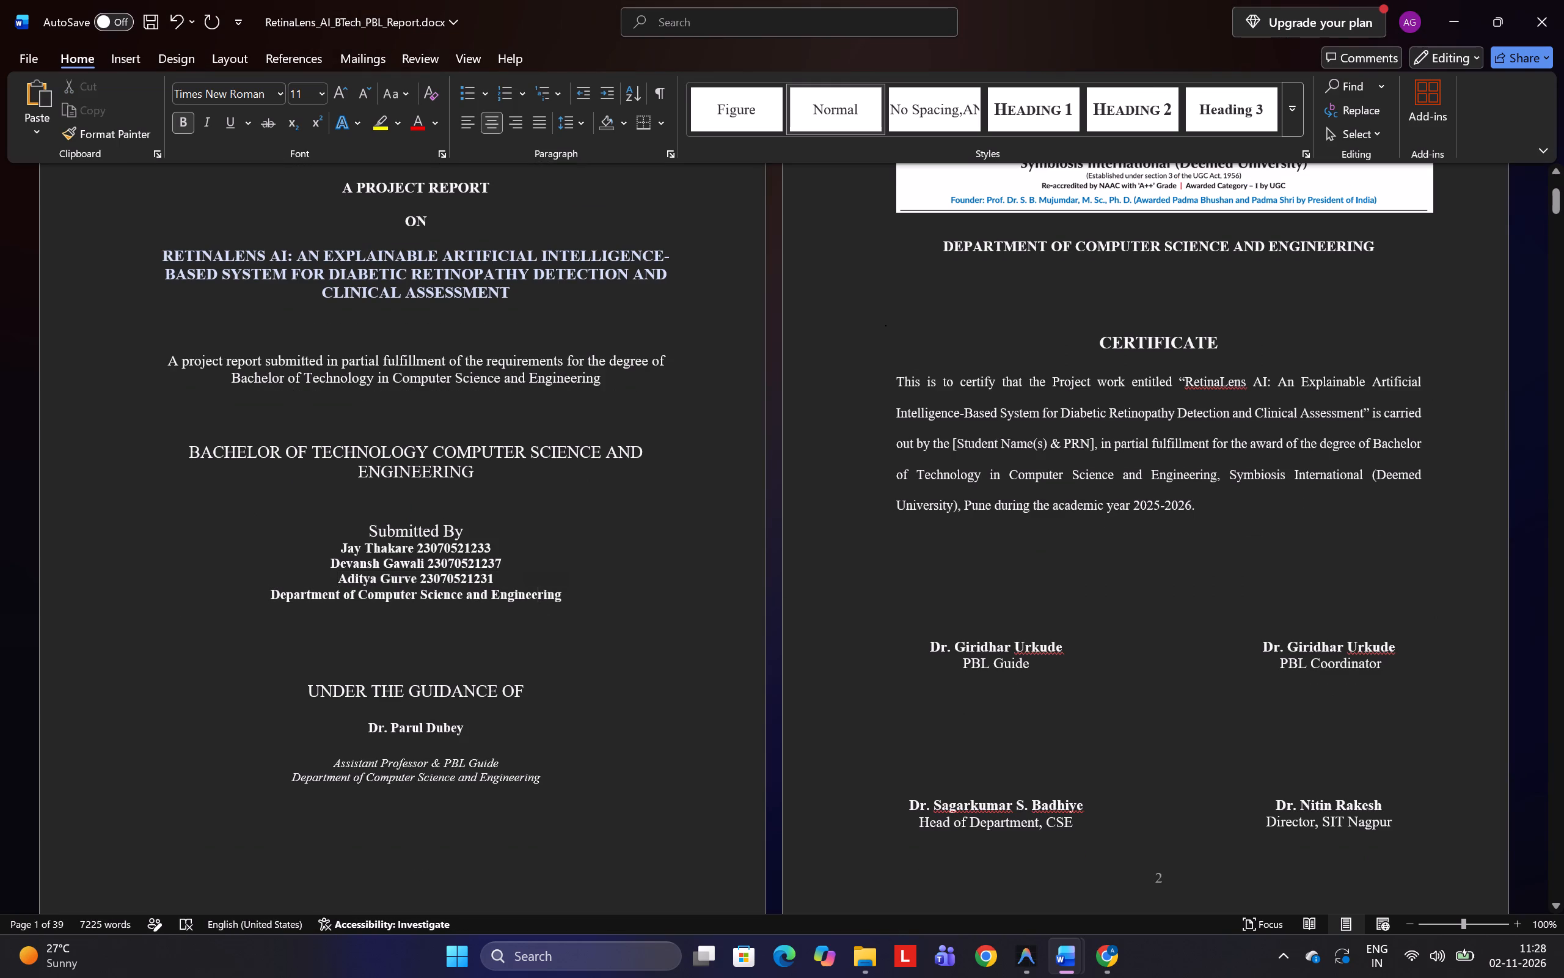
{"action": "triple_click", "coordinate": [494, 594]}
{"action": "left_click", "coordinate": [494, 594]}
{"action": "left_click_drag", "start_coordinate": [564, 595], "coordinate": [303, 593]}
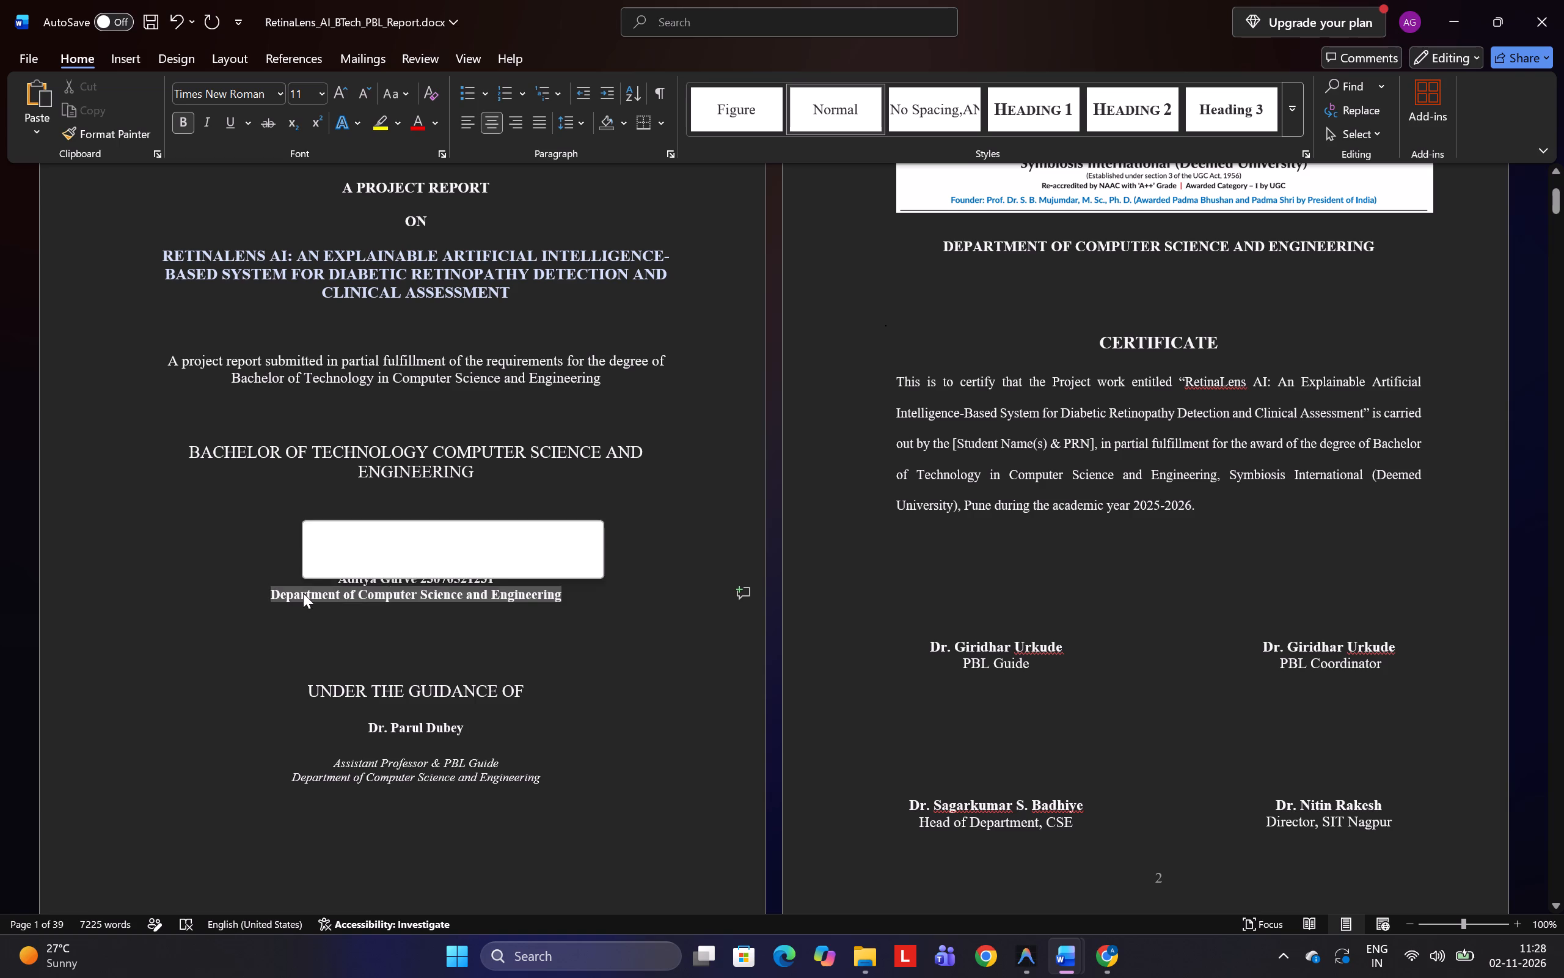
{"action": "key", "text": "BackSpace"}
Check the template's title page and insert a blank line between Submitted By and the first student name in the report.
{"action": "key", "text": "alt+Tab"}
{"action": "key", "text": "alt+Tab"}
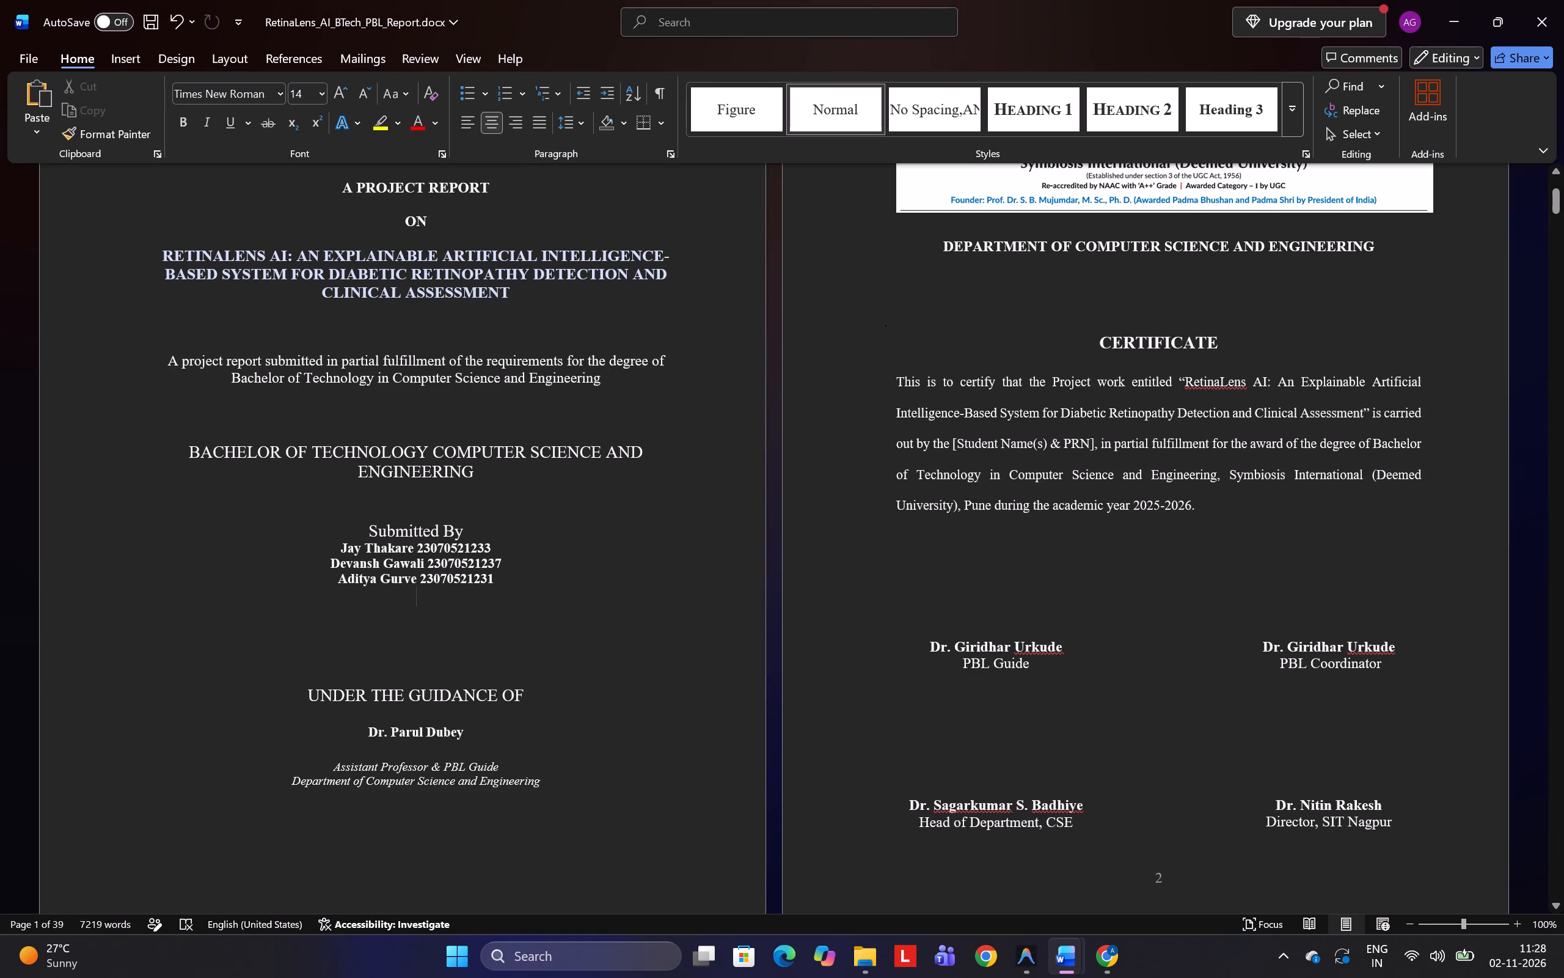
{"action": "left_click", "coordinate": [486, 520]}
{"action": "key", "text": "Return"}
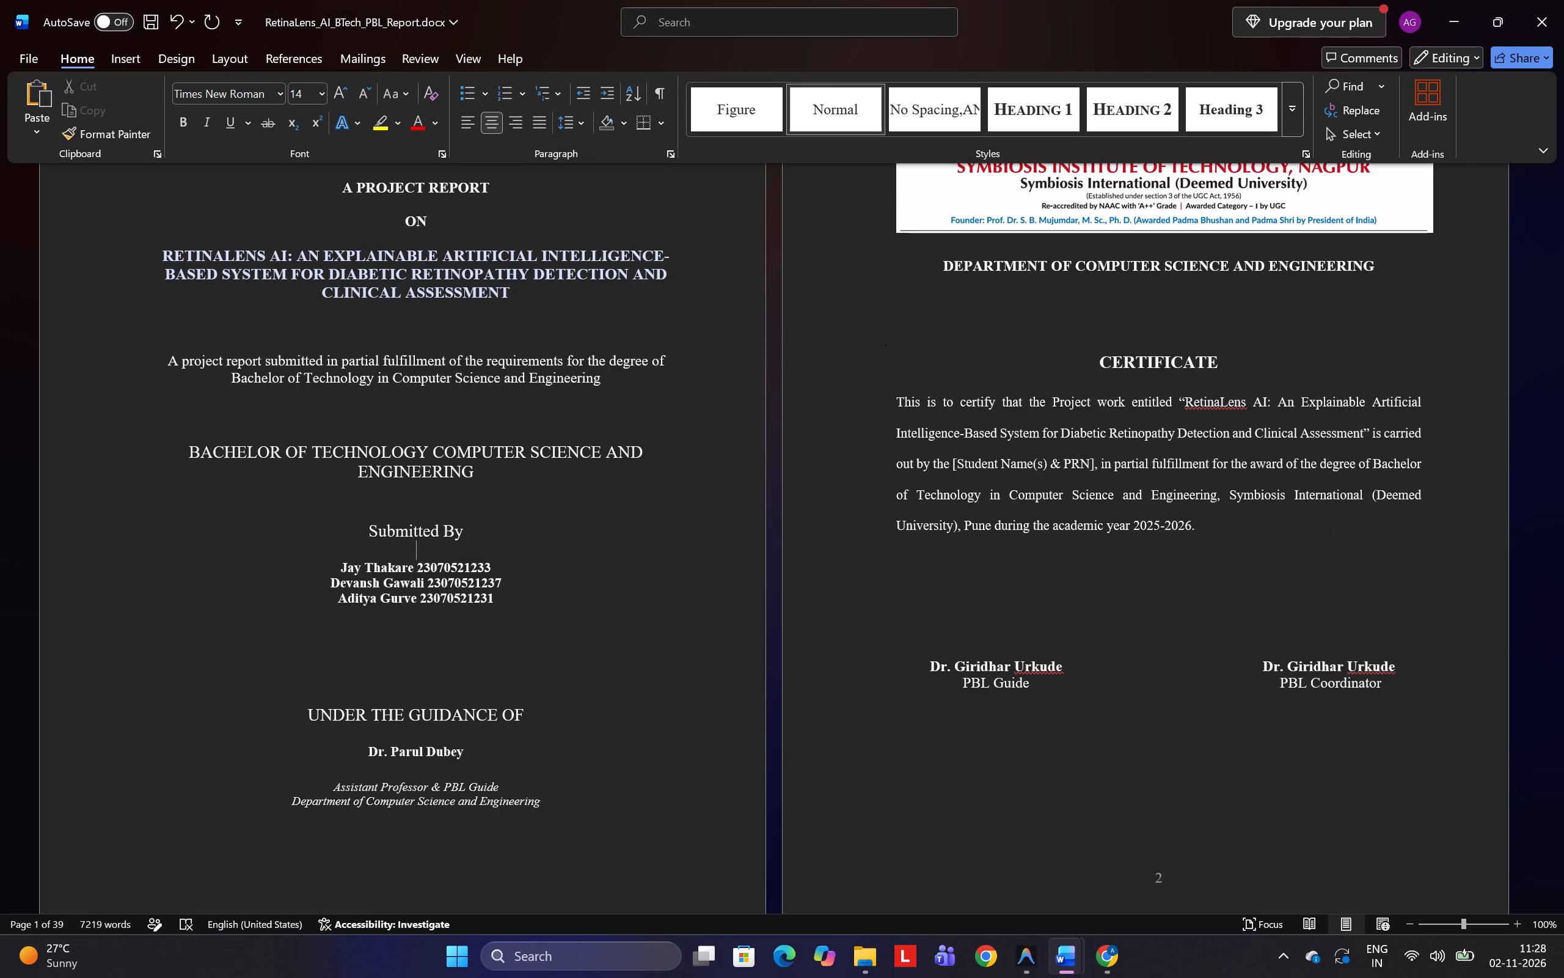
Check the template's designation line and shorten the guide's designation on the report's title page to Assistant Professor.
{"action": "key", "text": "alt+Tab"}
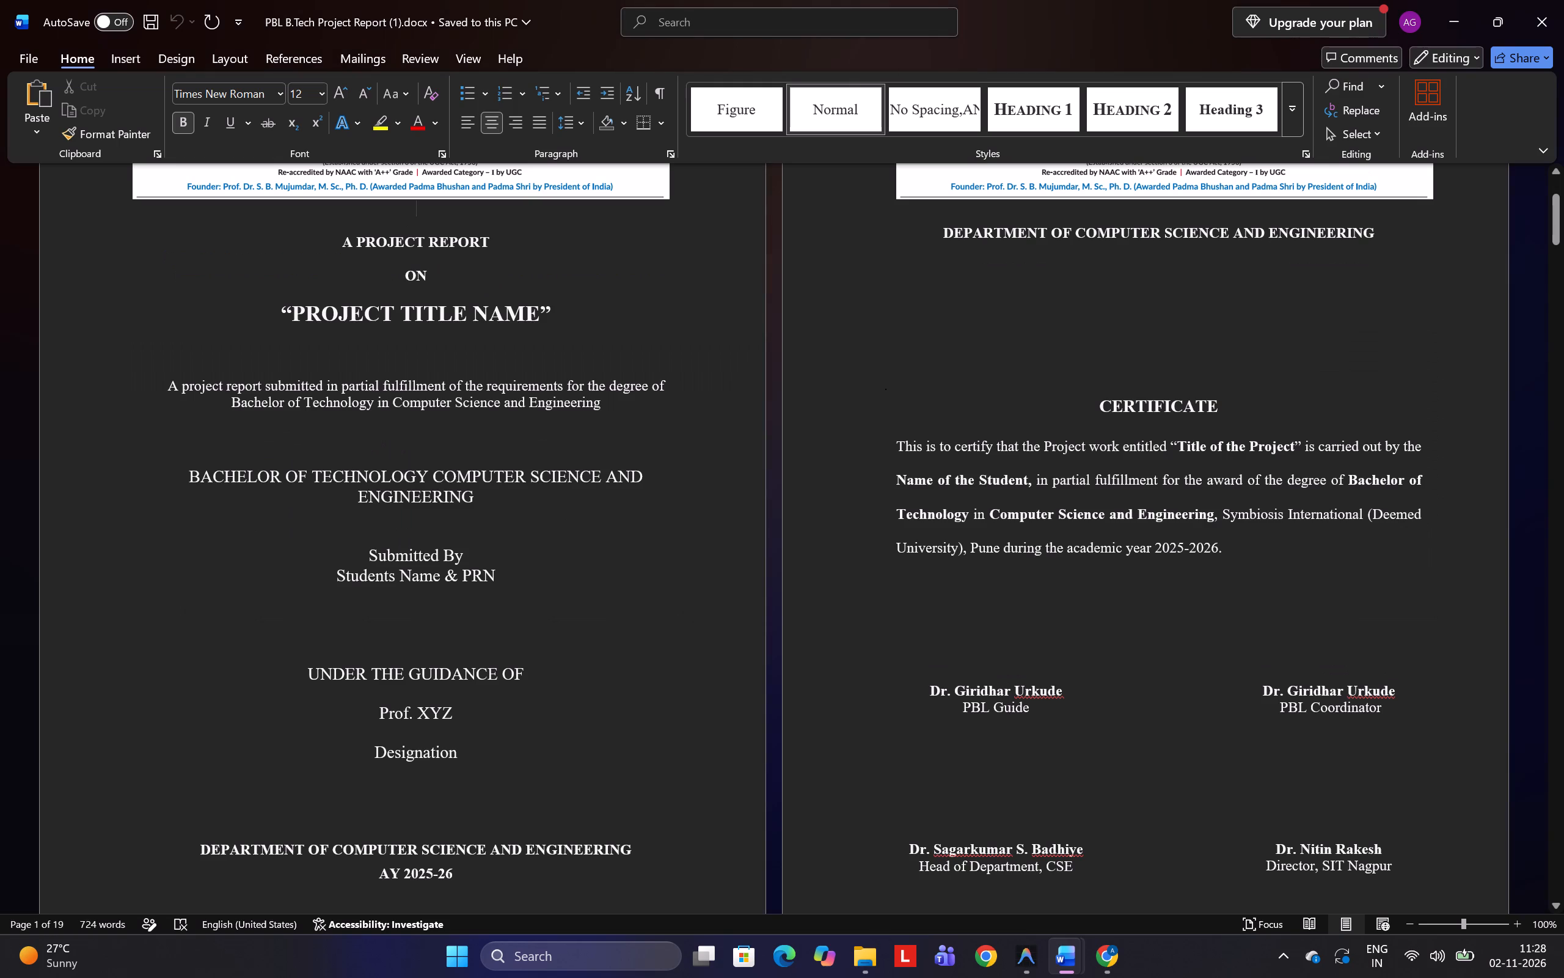
{"action": "key", "text": "alt+Tab"}
{"action": "scroll", "coordinate": [414, 784], "scroll_direction": "down", "scroll_amount": 1}
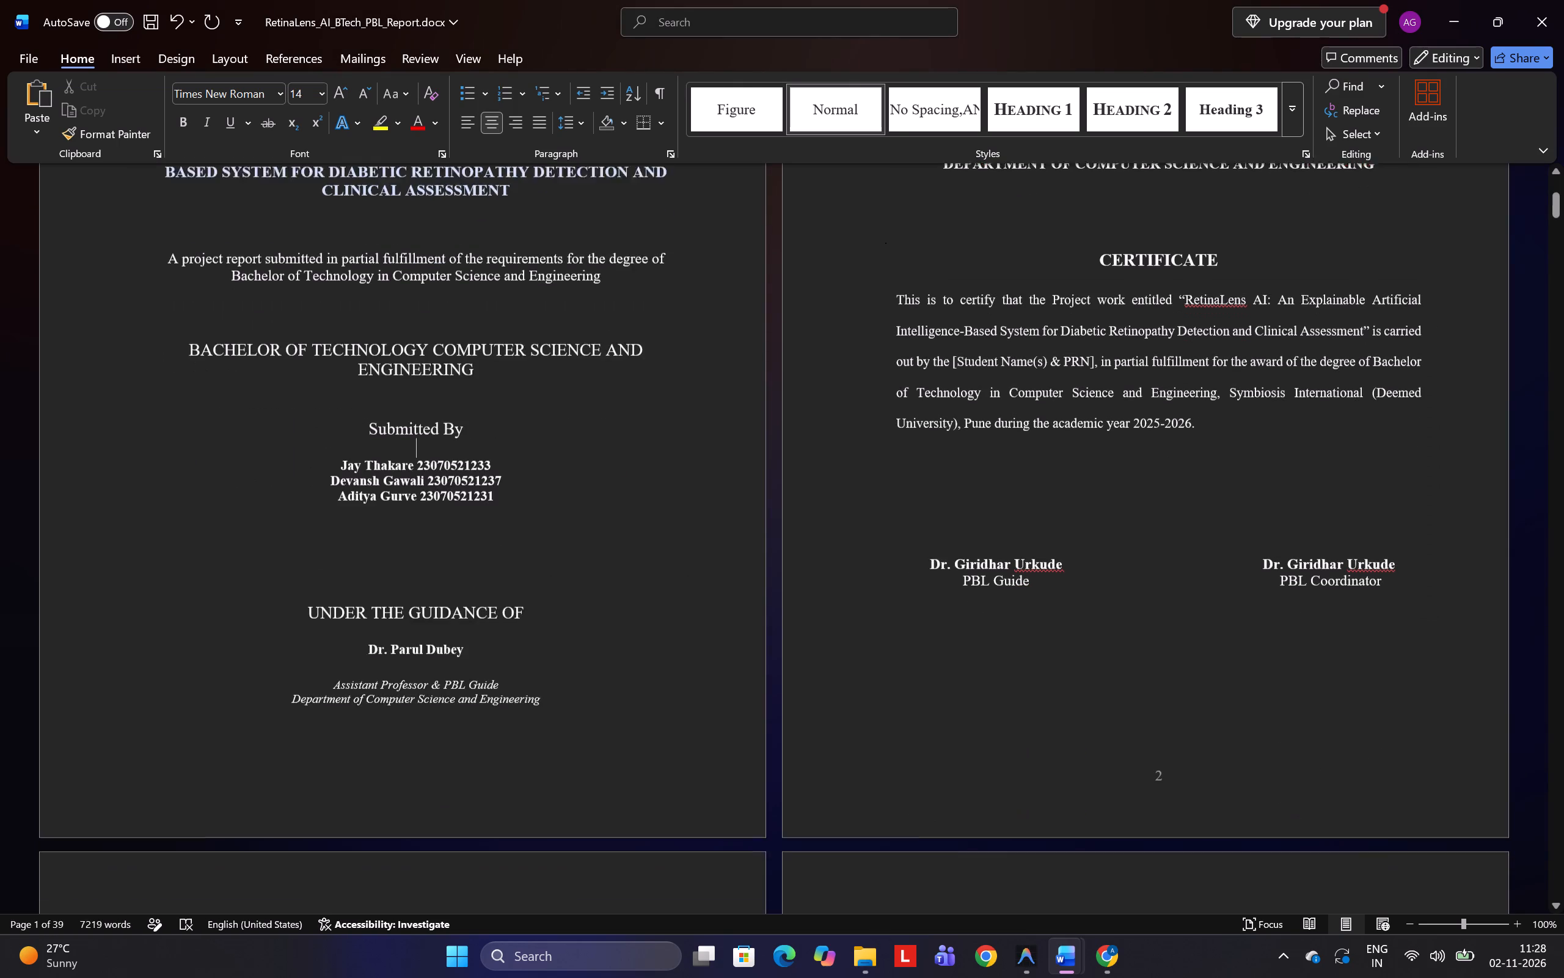
{"action": "scroll", "coordinate": [414, 784], "scroll_direction": "down", "scroll_amount": 1}
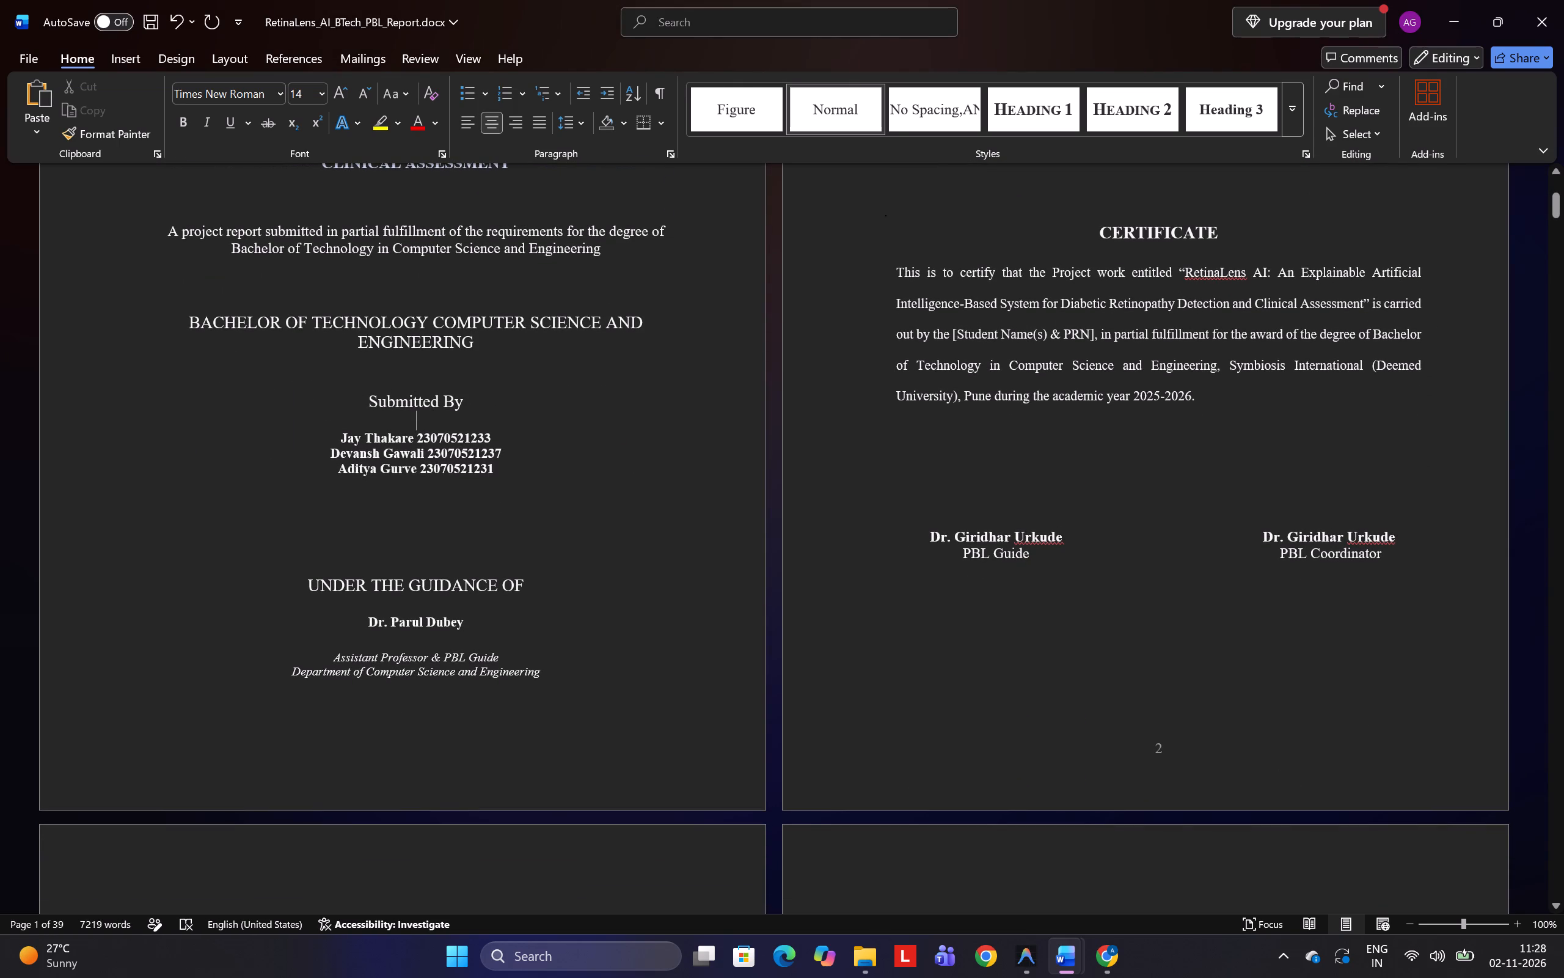
{"action": "left_click", "coordinate": [506, 661]}
{"action": "key", "text": "BackSpace"}
{"action": "key", "text": "BackSpace"}
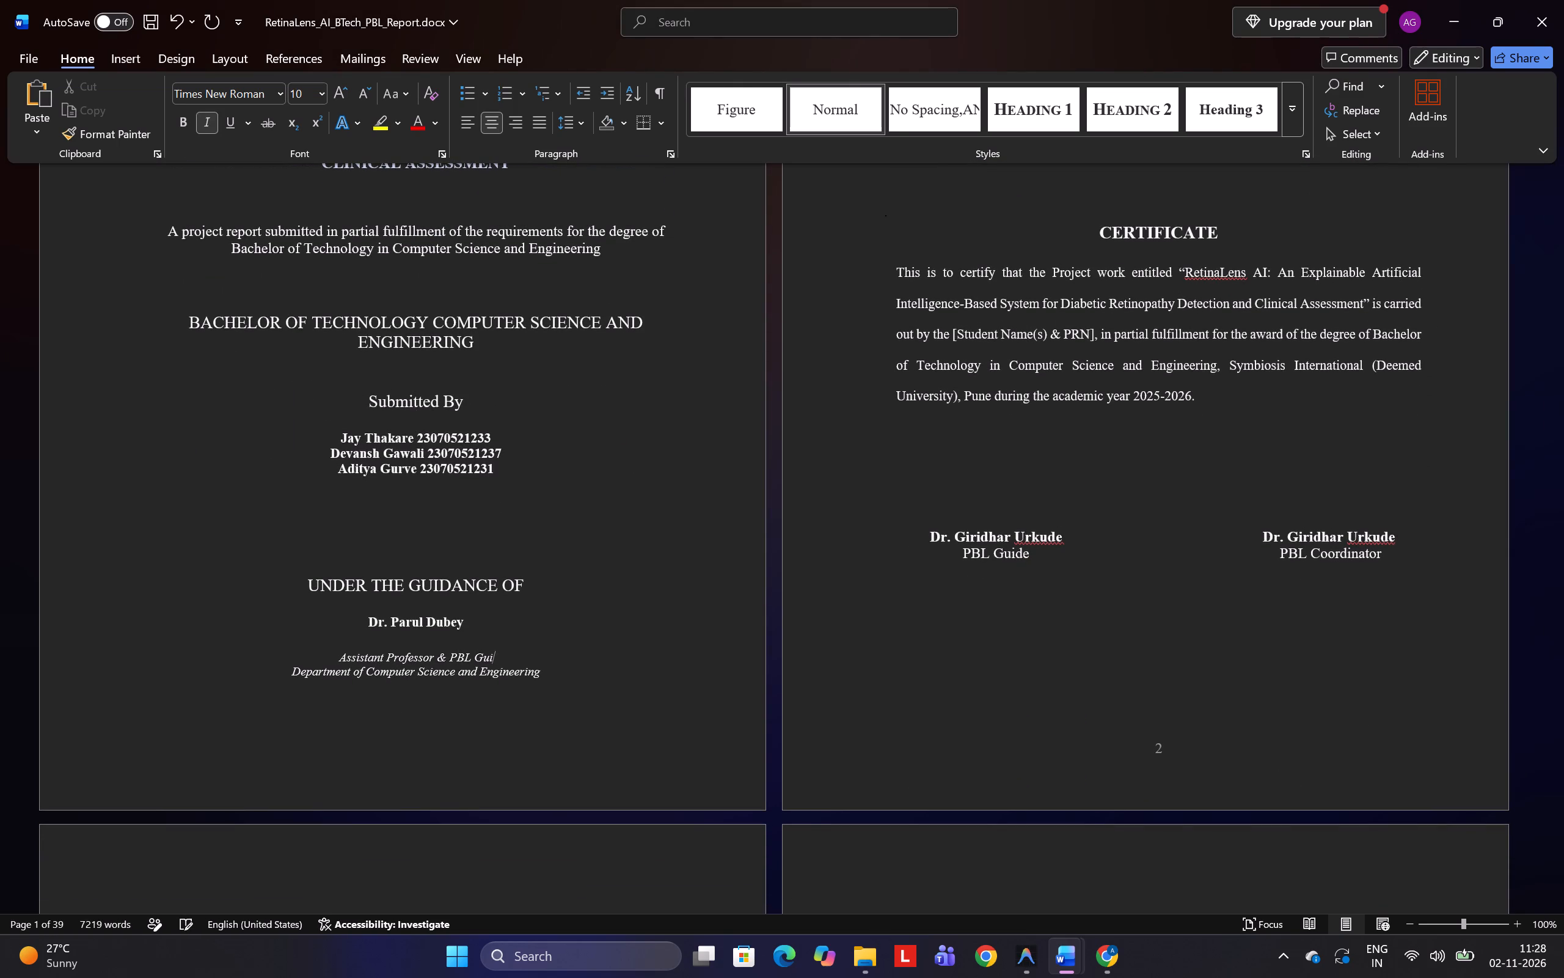
{"action": "key", "text": "BackSpace"}
{"action": "key", "text": "BackSpace"}
{"action": "key", "text": "BackSpace"}
{"action": "key", "text": "BackSpace"}
{"action": "key", "text": "BackSpace"}
{"action": "key", "text": "BackSpace"}
{"action": "key", "text": "BackSpace"}
{"action": "key", "text": "BackSpace"}
{"action": "key", "text": "BackSpace"}
Compare the front pages with the template and delete the blank line between the department heading and CERTIFICATE.
{"action": "left_click", "coordinate": [481, 616]}
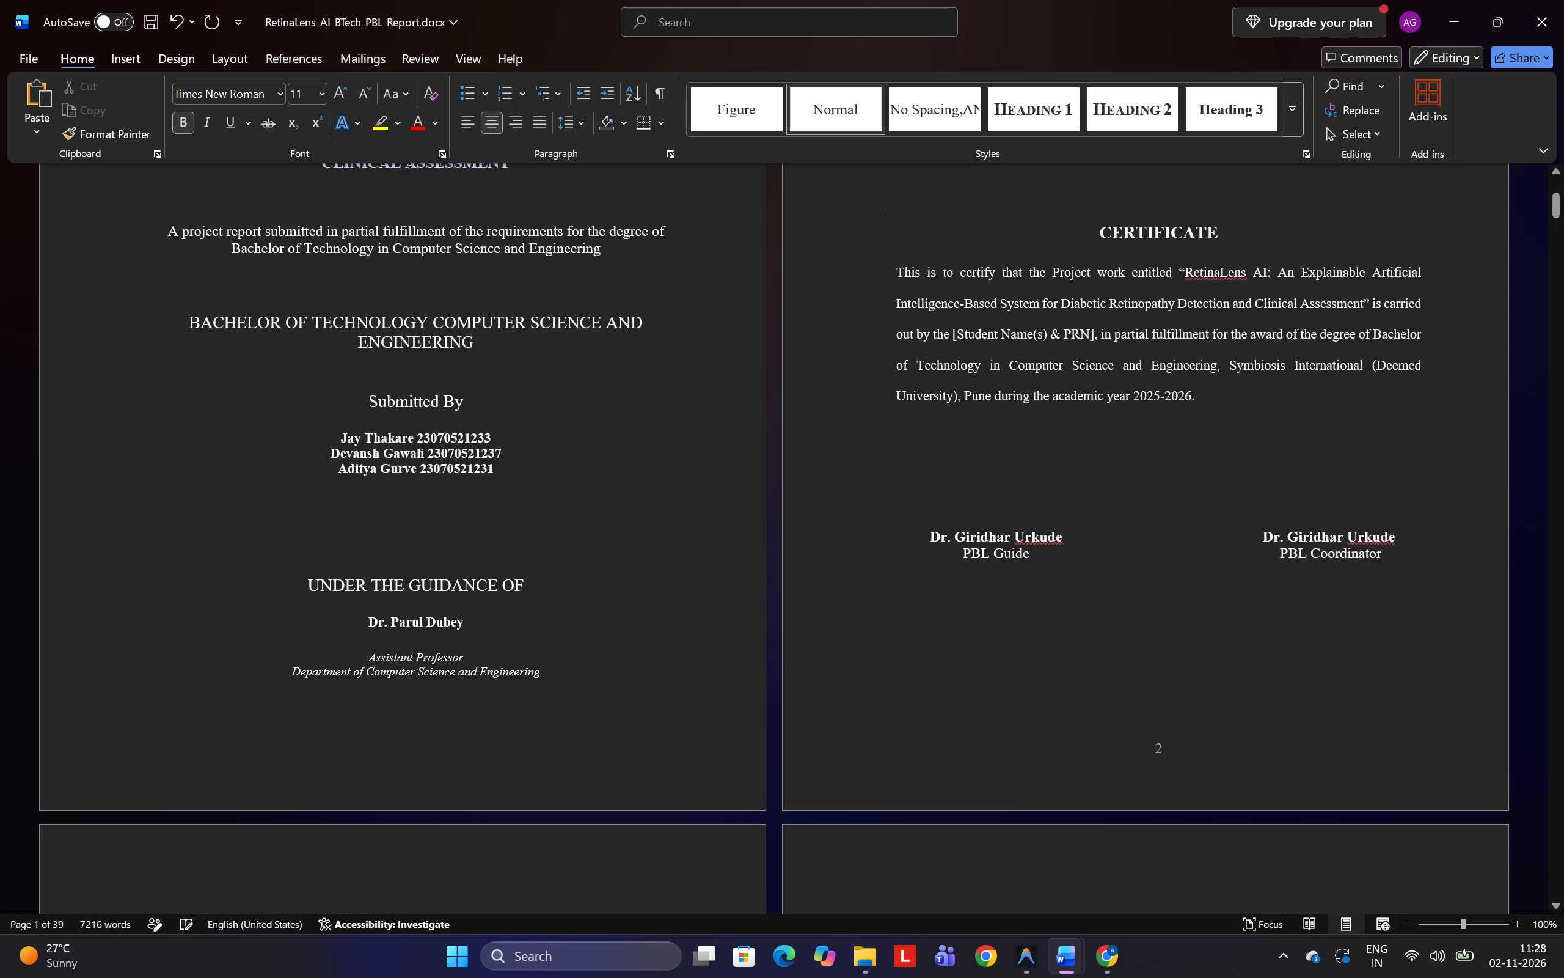
{"action": "scroll", "coordinate": [481, 616], "scroll_direction": "up", "scroll_amount": 2}
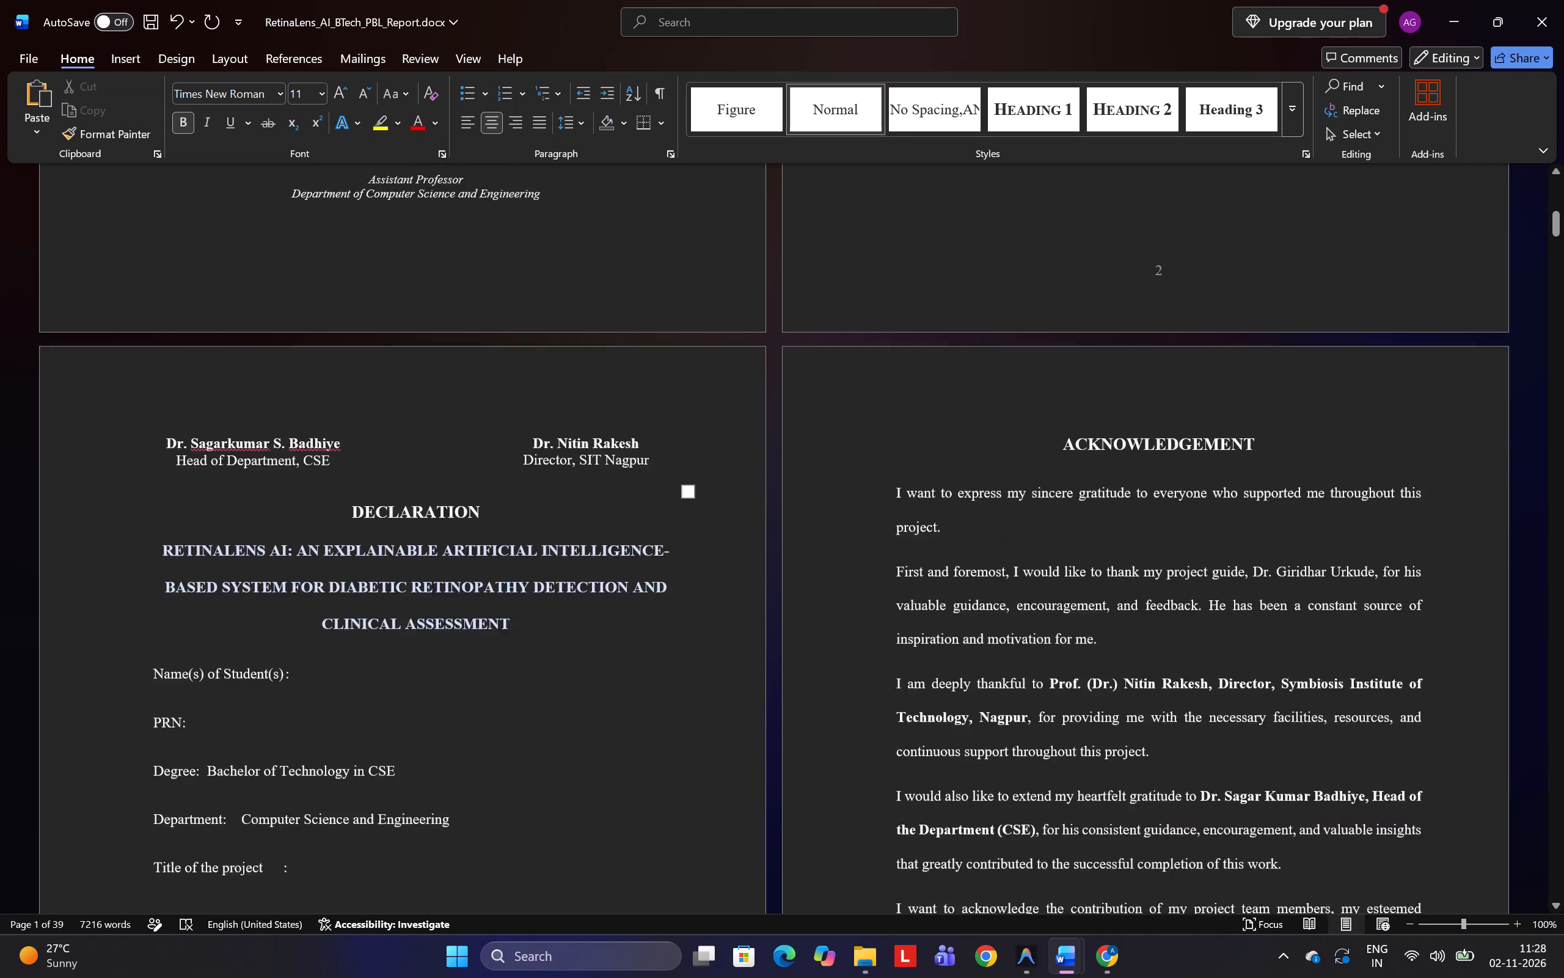
{"action": "scroll", "coordinate": [481, 616], "scroll_direction": "up", "scroll_amount": 1}
{"action": "scroll", "coordinate": [829, 642], "scroll_direction": "down", "scroll_amount": 1}
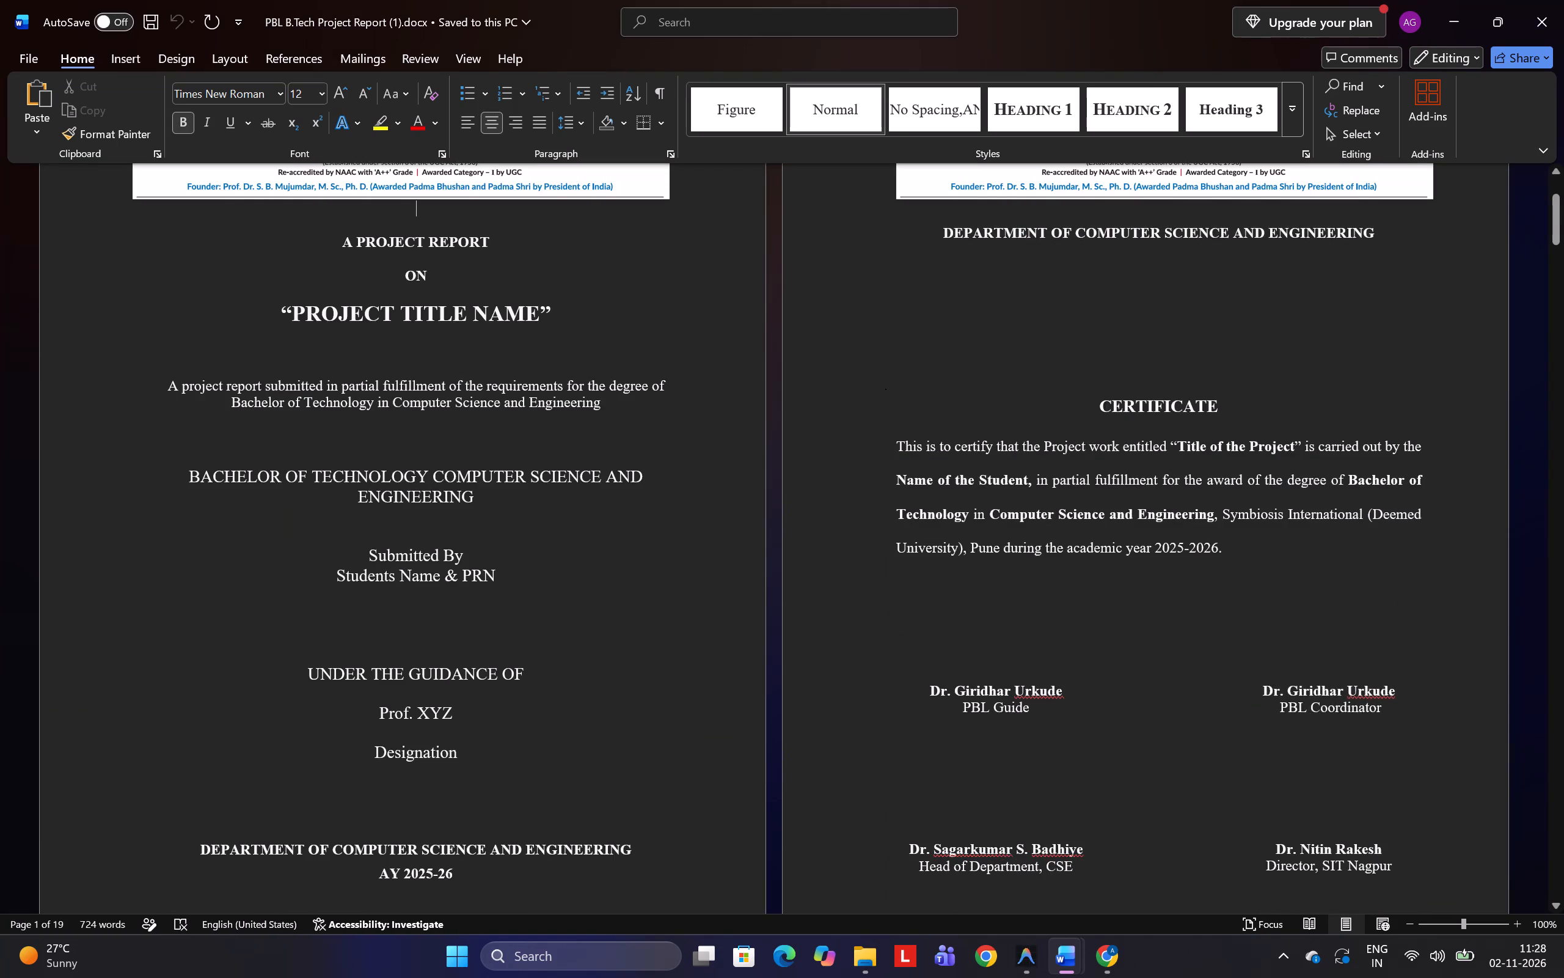
{"action": "scroll", "coordinate": [829, 642], "scroll_direction": "up", "scroll_amount": 1}
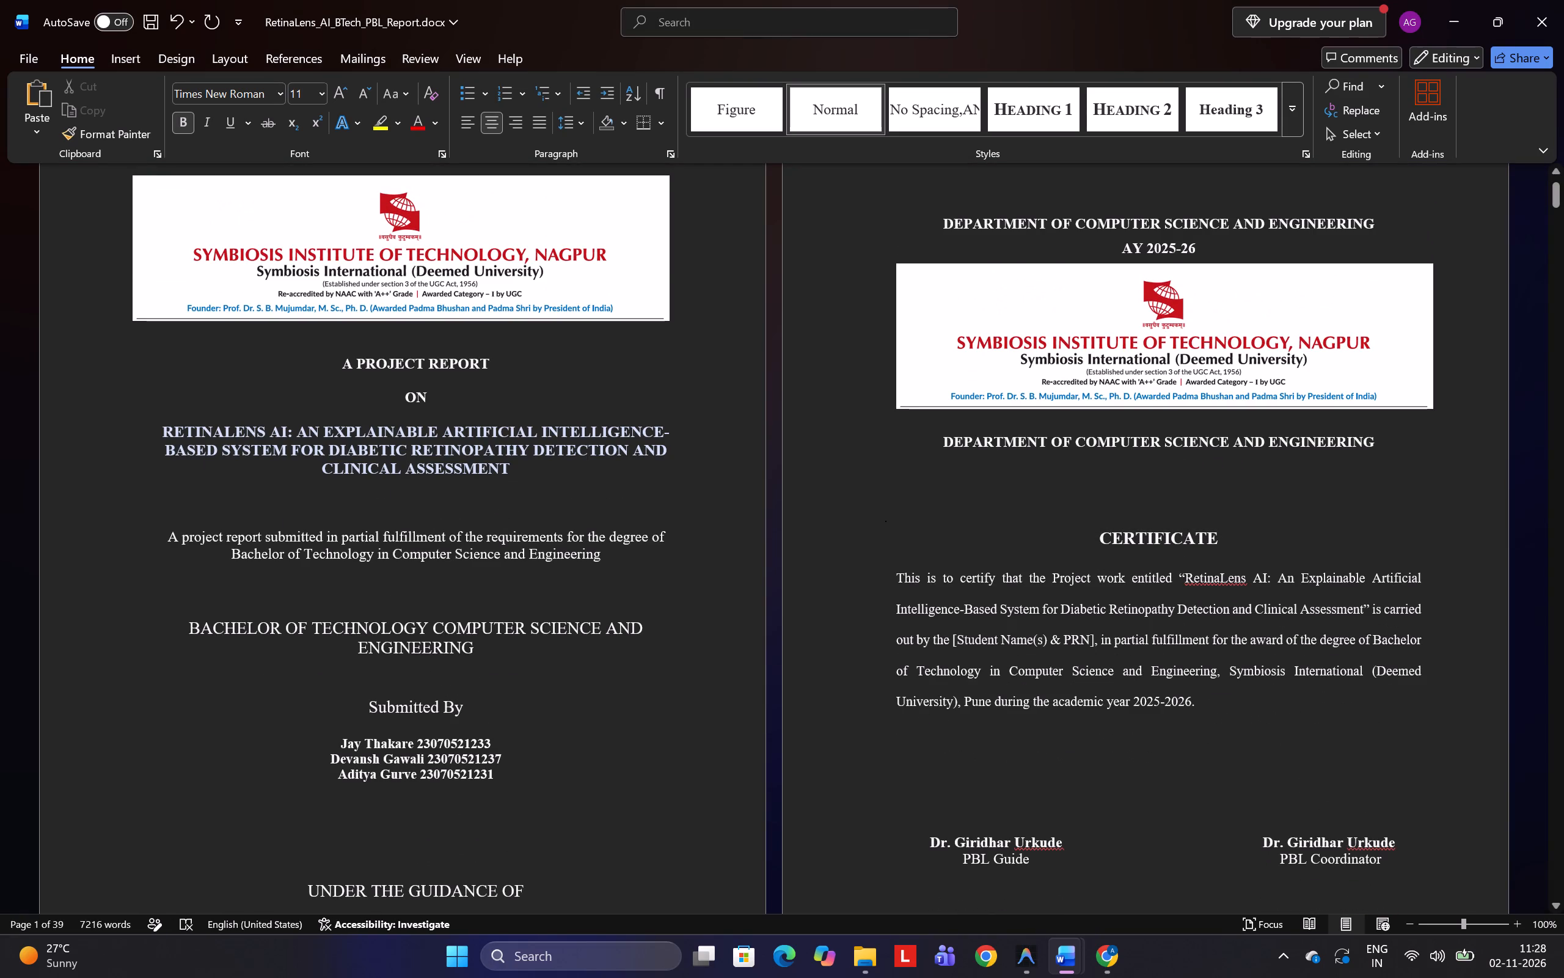
{"action": "scroll", "coordinate": [1125, 647], "scroll_direction": "down", "scroll_amount": 3}
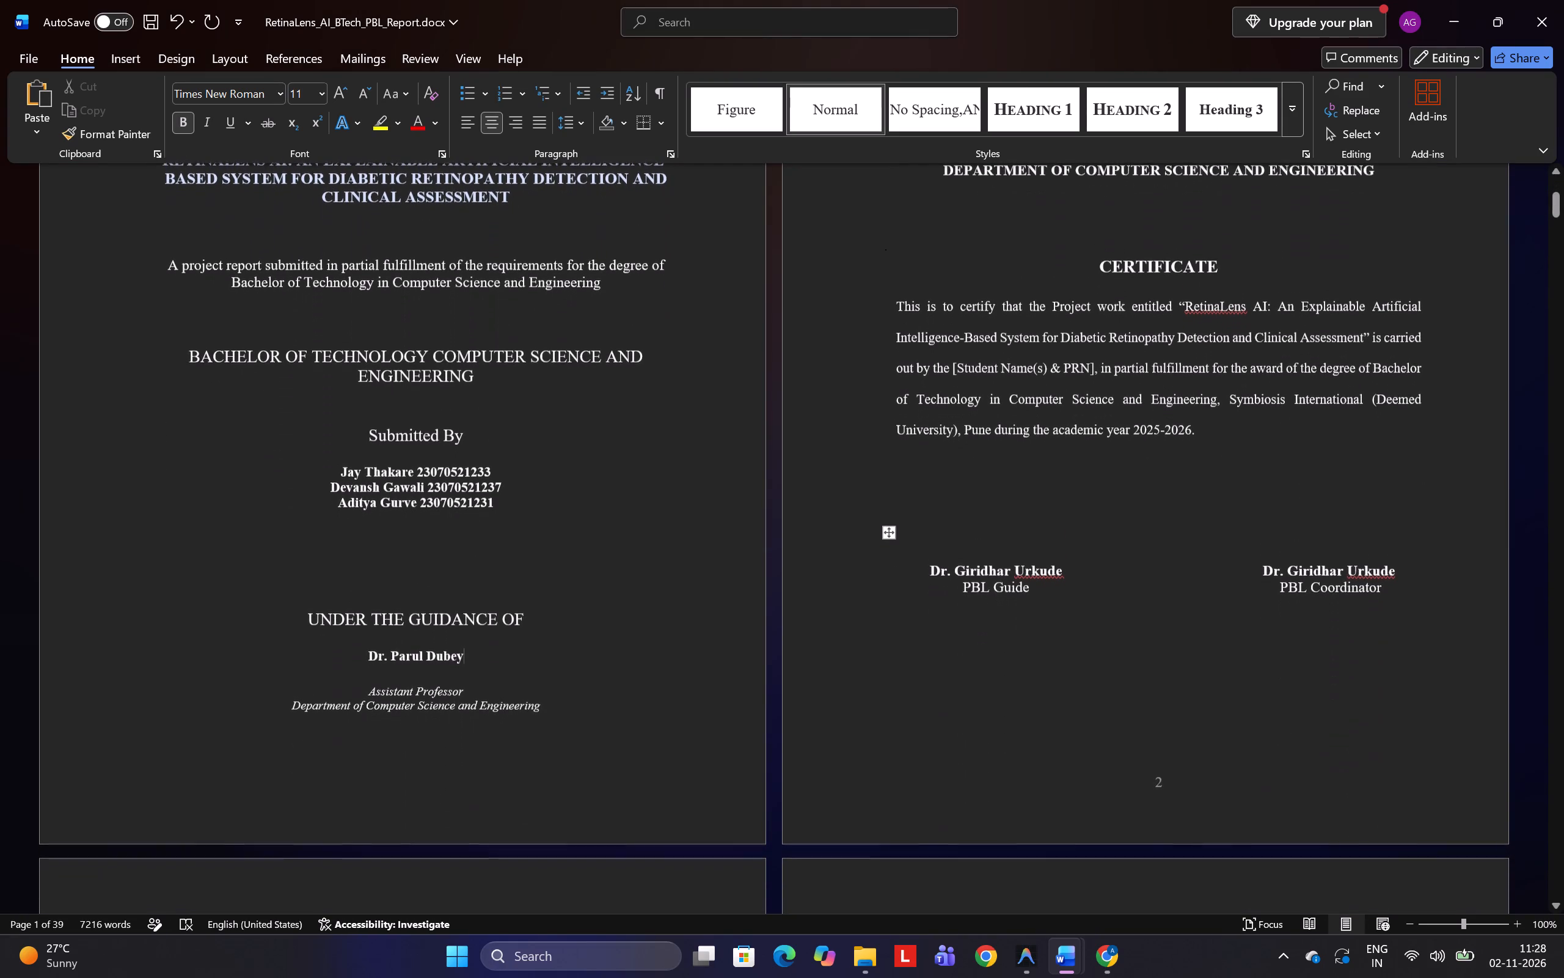
{"action": "scroll", "coordinate": [1064, 569], "scroll_direction": "up", "scroll_amount": 1}
{"action": "scroll", "coordinate": [1064, 569], "scroll_direction": "down", "scroll_amount": 1}
{"action": "scroll", "coordinate": [1064, 569], "scroll_direction": "up", "scroll_amount": 1}
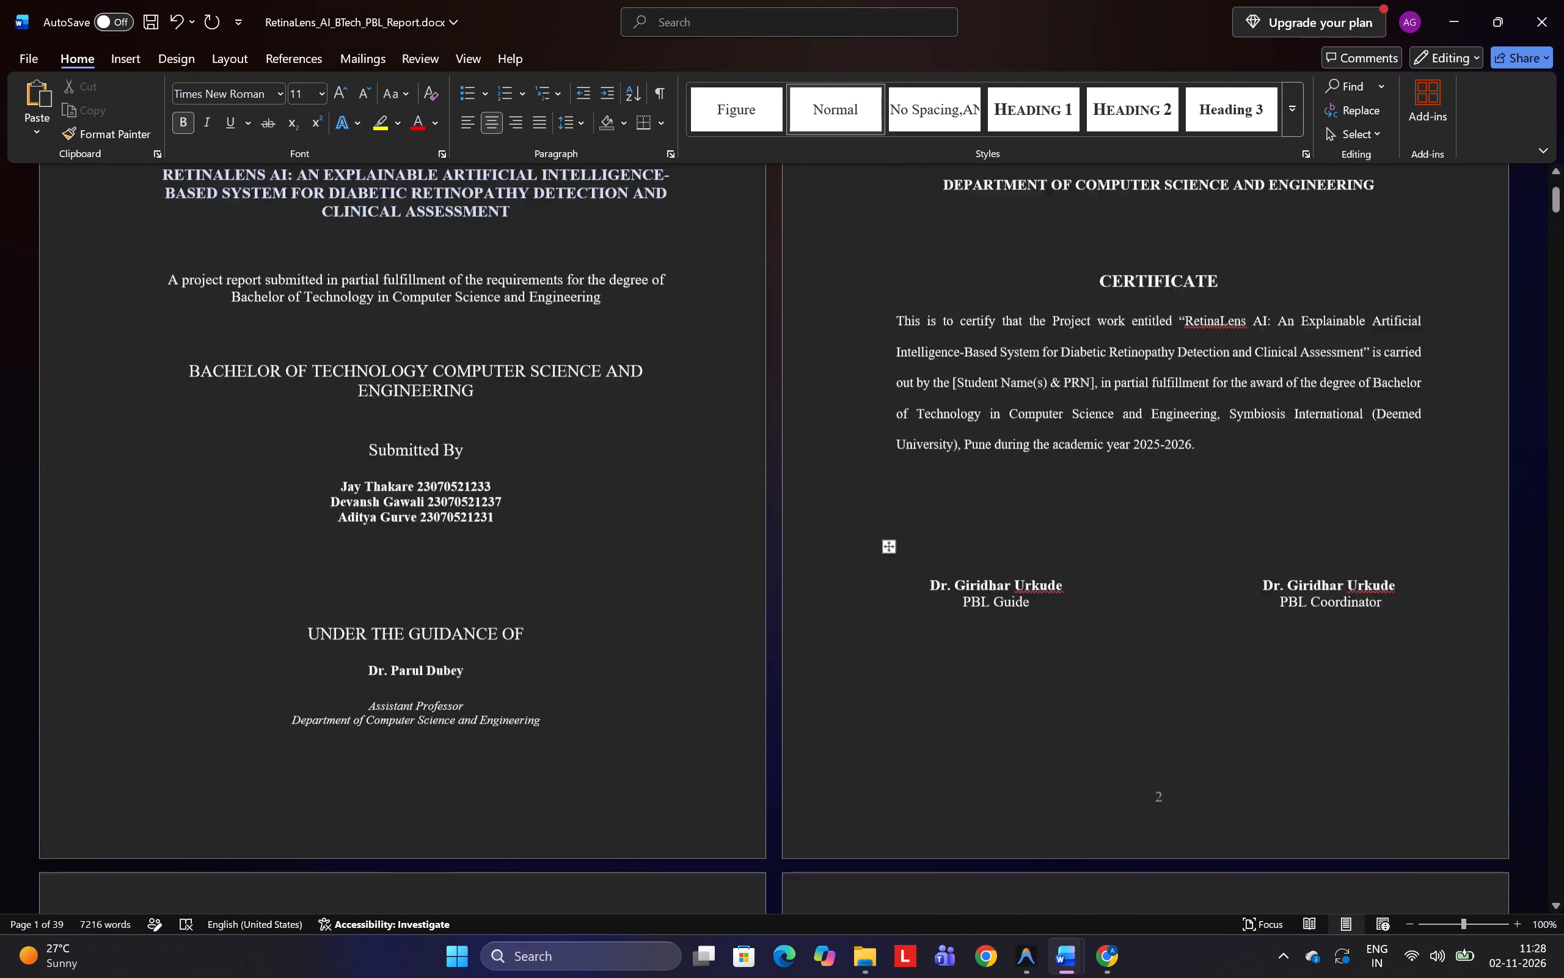
{"action": "scroll", "coordinate": [1064, 569], "scroll_direction": "up", "scroll_amount": 1}
{"action": "left_click", "coordinate": [1106, 461]}
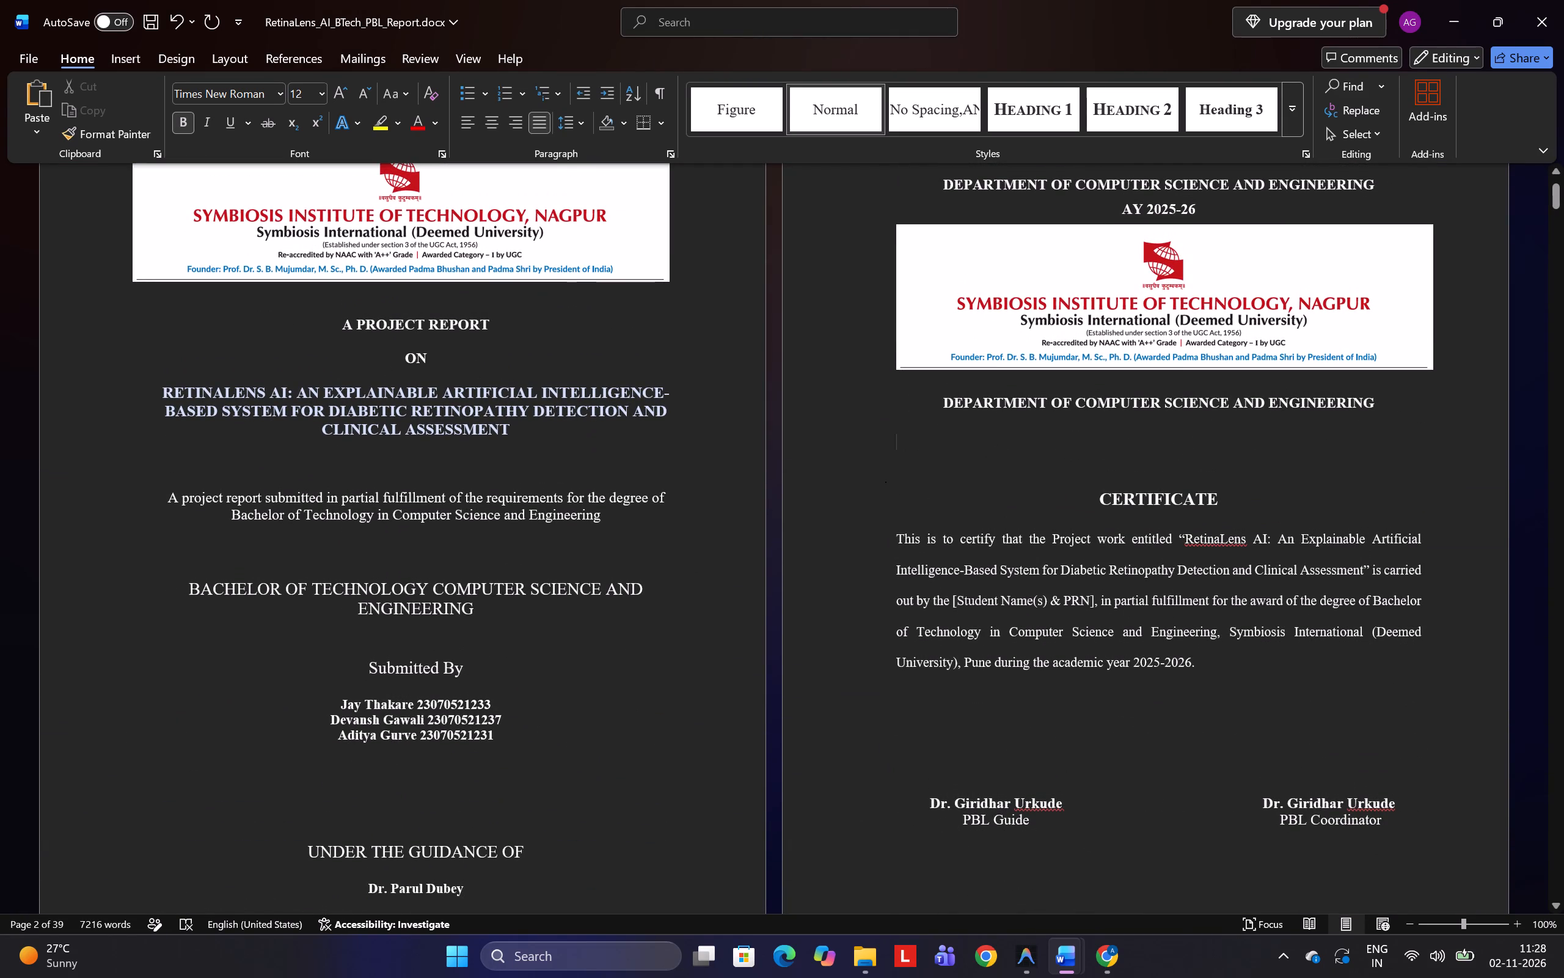
{"action": "key", "text": "BackSpace"}
Replace the PBL Guide's name in the certificate's signature block with the guide's name from the title page.
{"action": "scroll", "coordinate": [1106, 461], "scroll_direction": "down", "scroll_amount": 2}
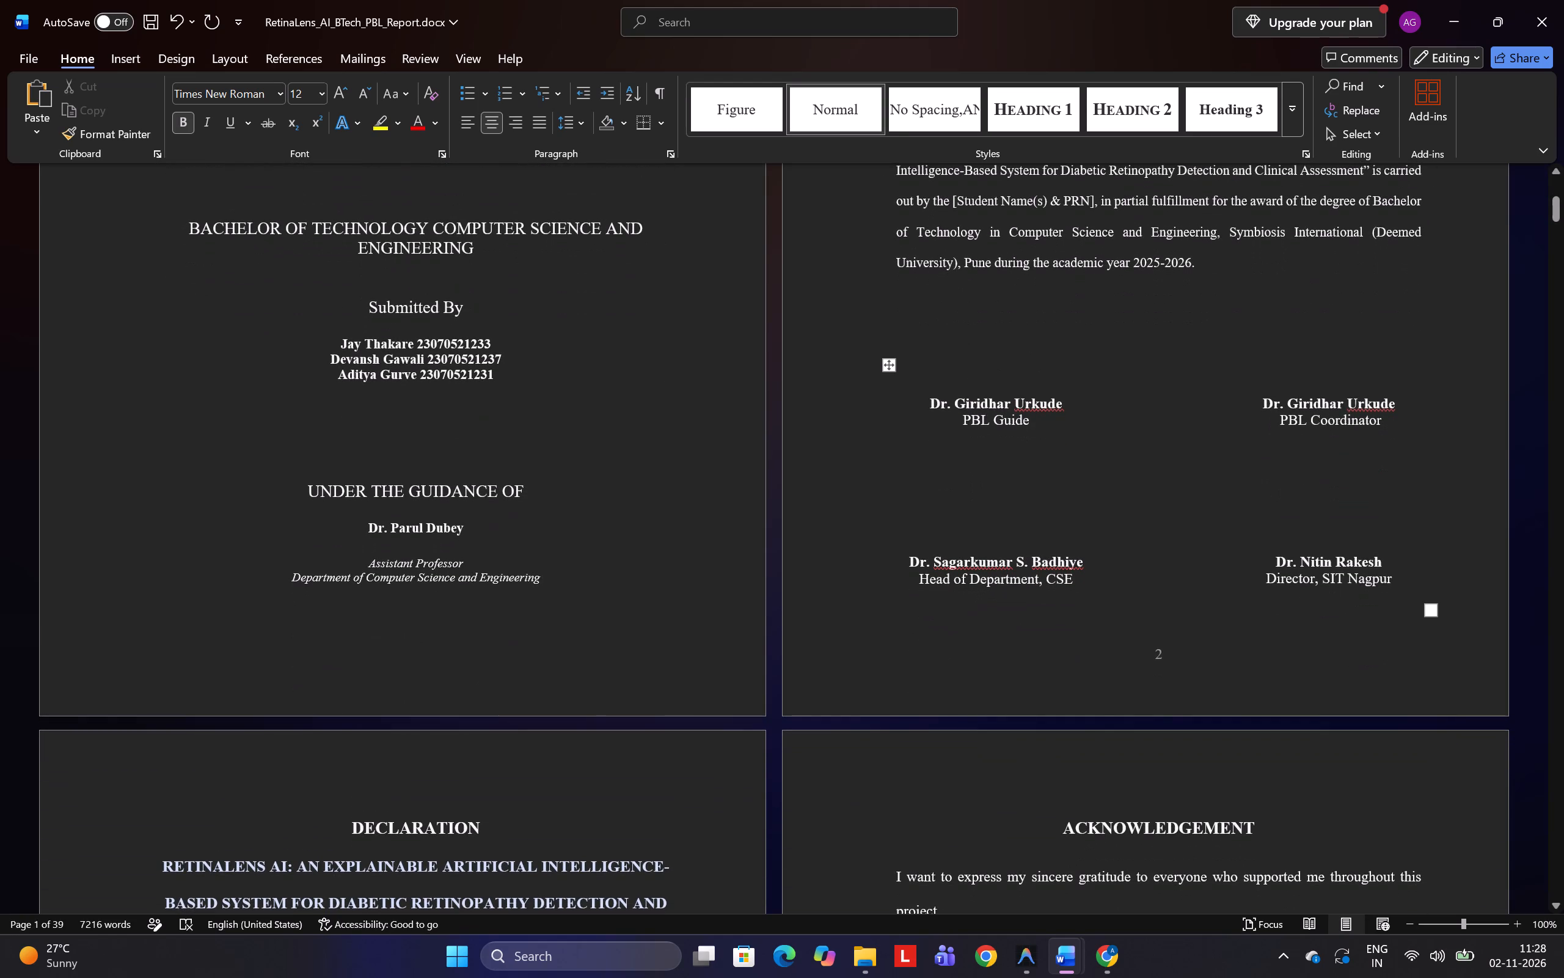
{"action": "left_click", "coordinate": [1062, 406]}
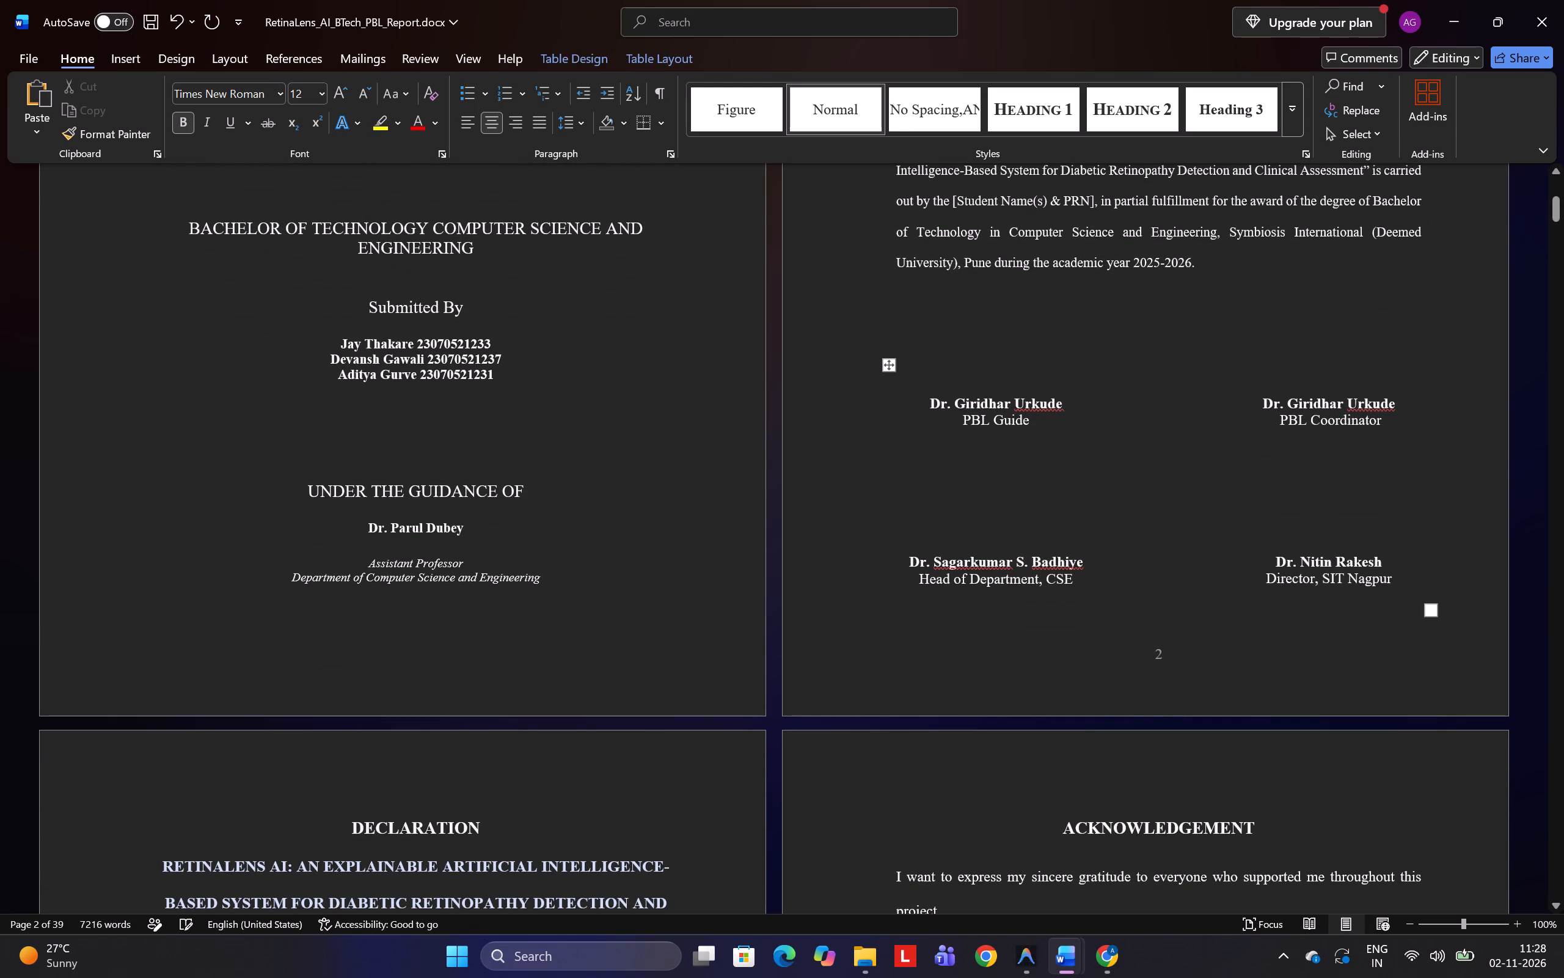
{"action": "key", "text": "BackSpace"}
{"action": "key", "text": "BackSpace"}
{"action": "key", "text": "BackSpace"}
{"action": "key", "text": "BackSpace"}
{"action": "key", "text": "BackSpace"}
{"action": "key", "text": "BackSpace"}
{"action": "key", "text": "BackSpace"}
{"action": "key", "text": "BackSpace"}
{"action": "key", "text": "BackSpace"}
{"action": "key", "text": "BackSpace"}
{"action": "key", "text": "BackSpace"}
{"action": "key", "text": "BackSpace"}
{"action": "key", "text": "BackSpace"}
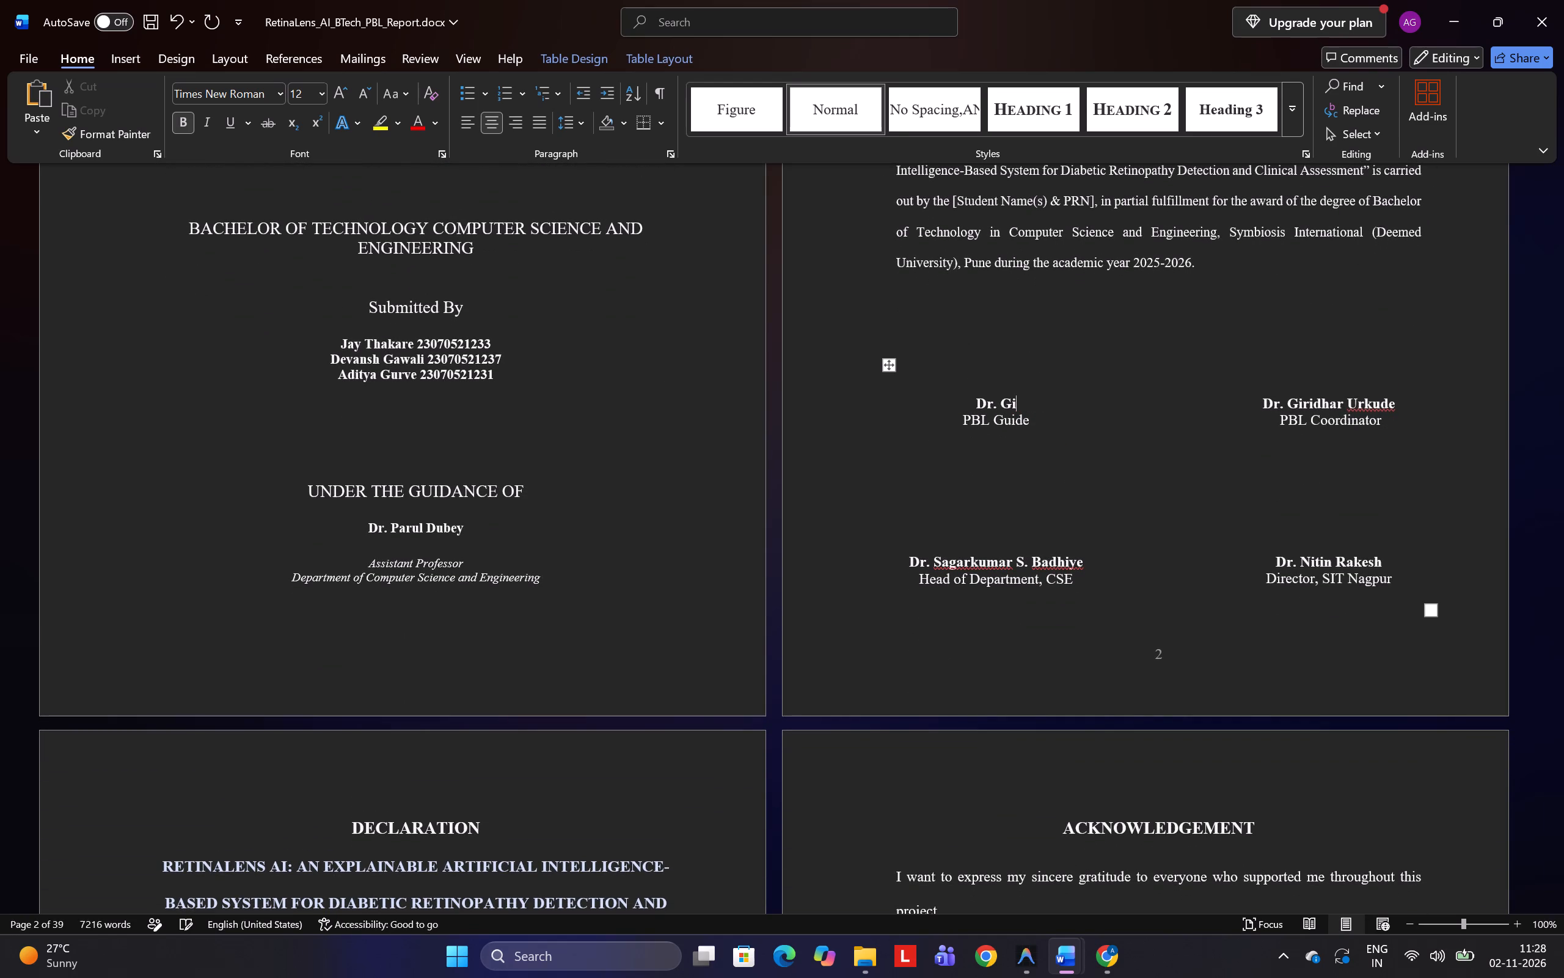
{"action": "key", "text": "BackSpace"}
{"action": "key", "text": "BackSpace"}
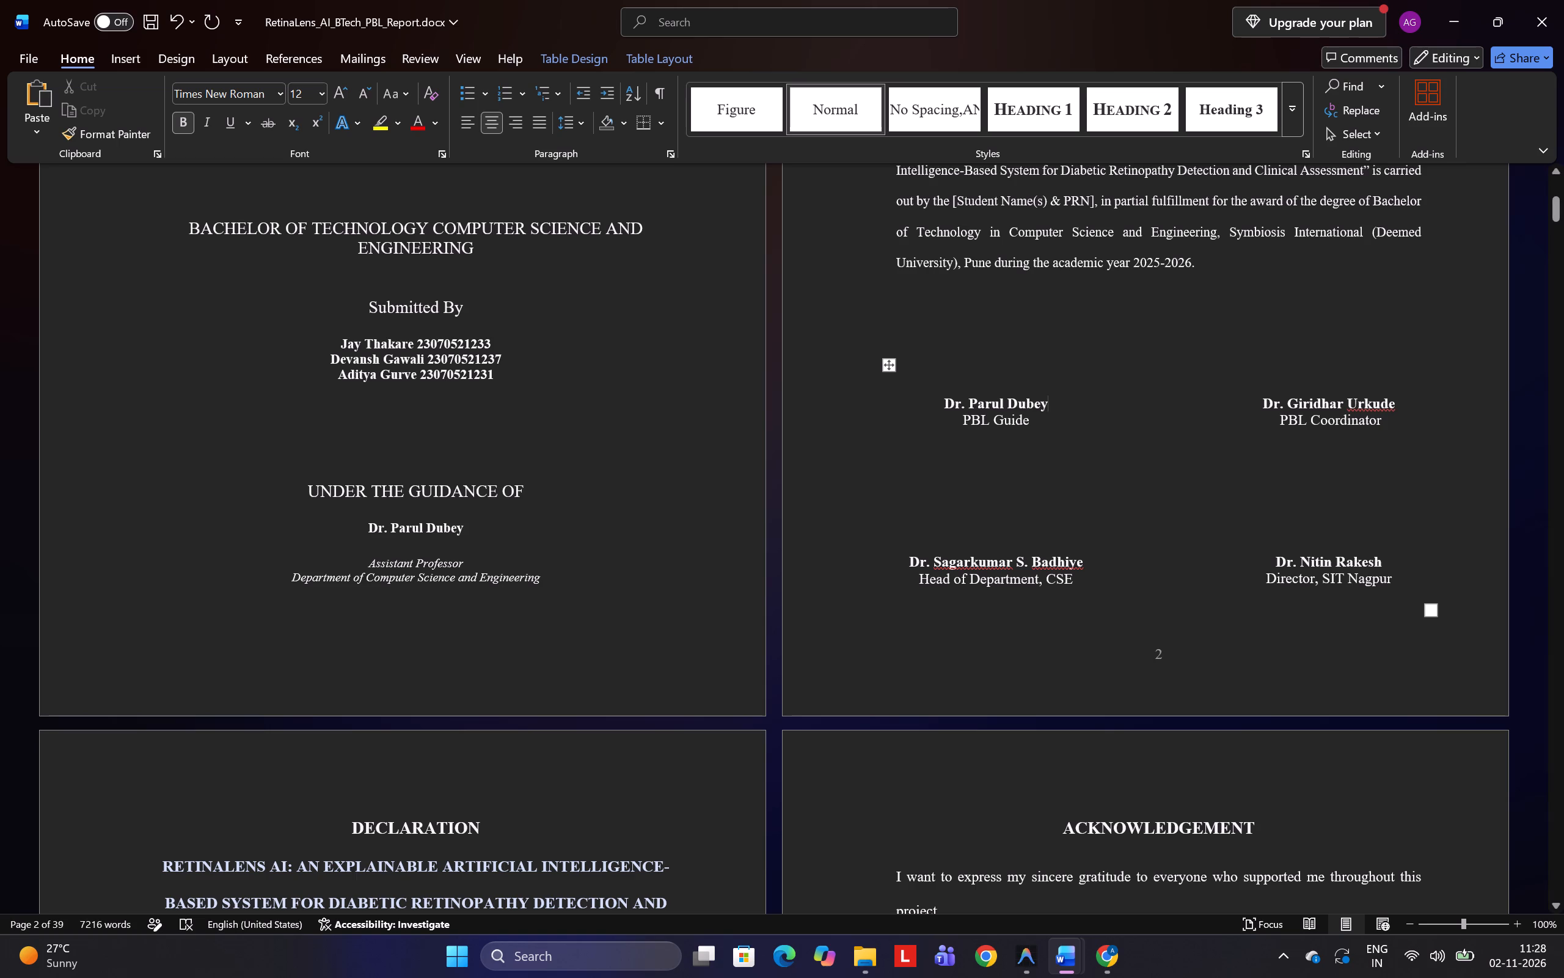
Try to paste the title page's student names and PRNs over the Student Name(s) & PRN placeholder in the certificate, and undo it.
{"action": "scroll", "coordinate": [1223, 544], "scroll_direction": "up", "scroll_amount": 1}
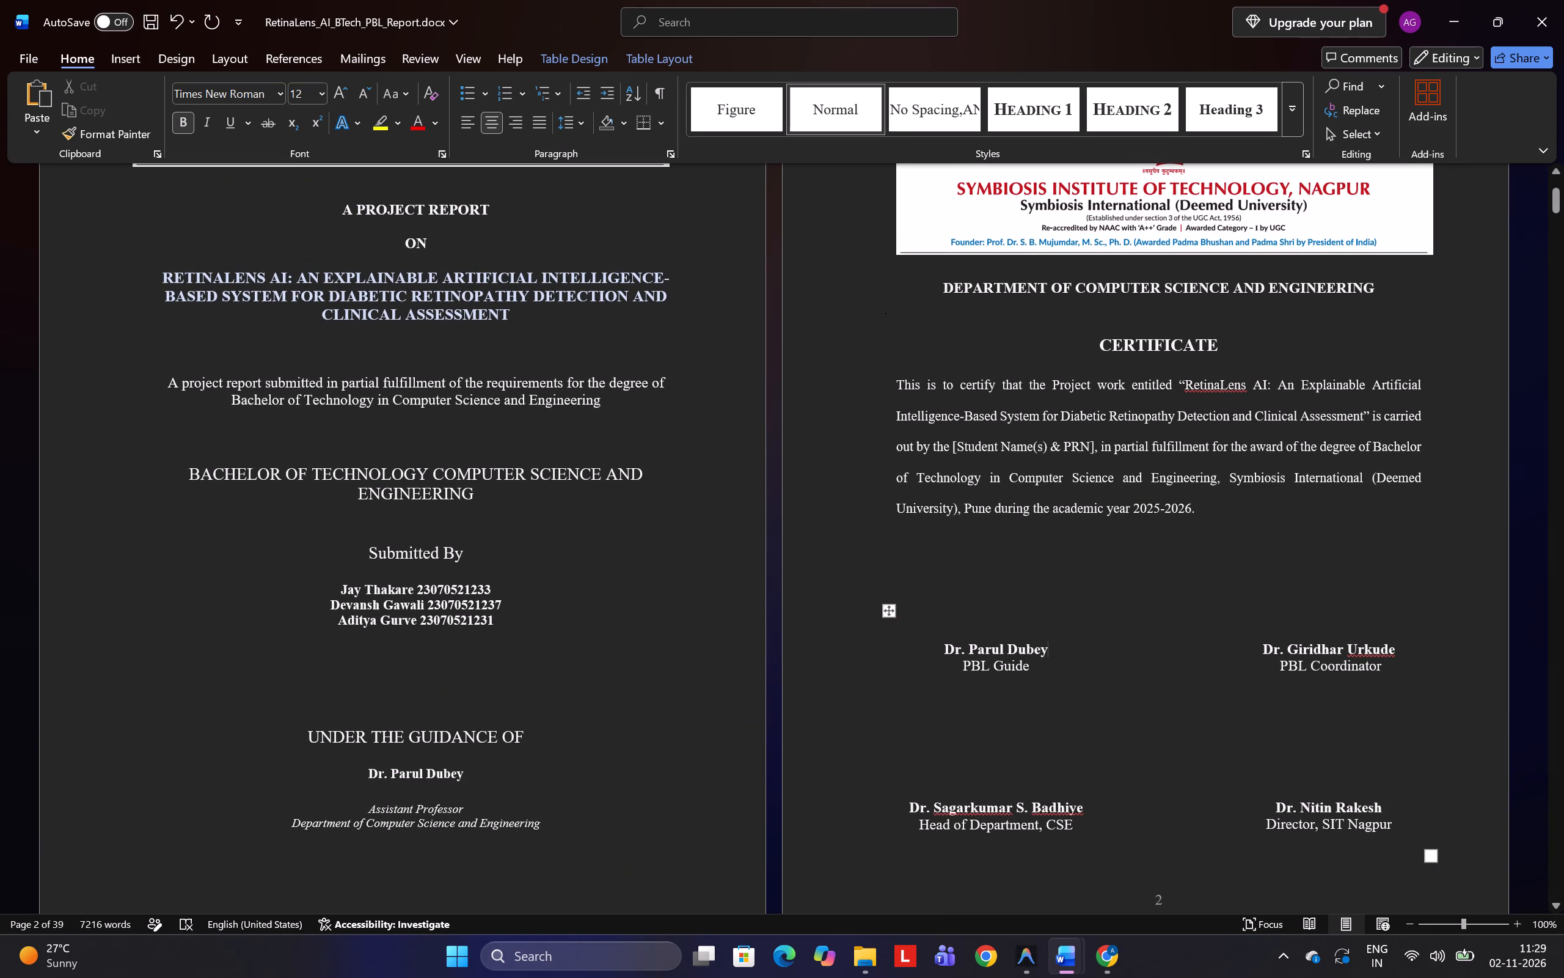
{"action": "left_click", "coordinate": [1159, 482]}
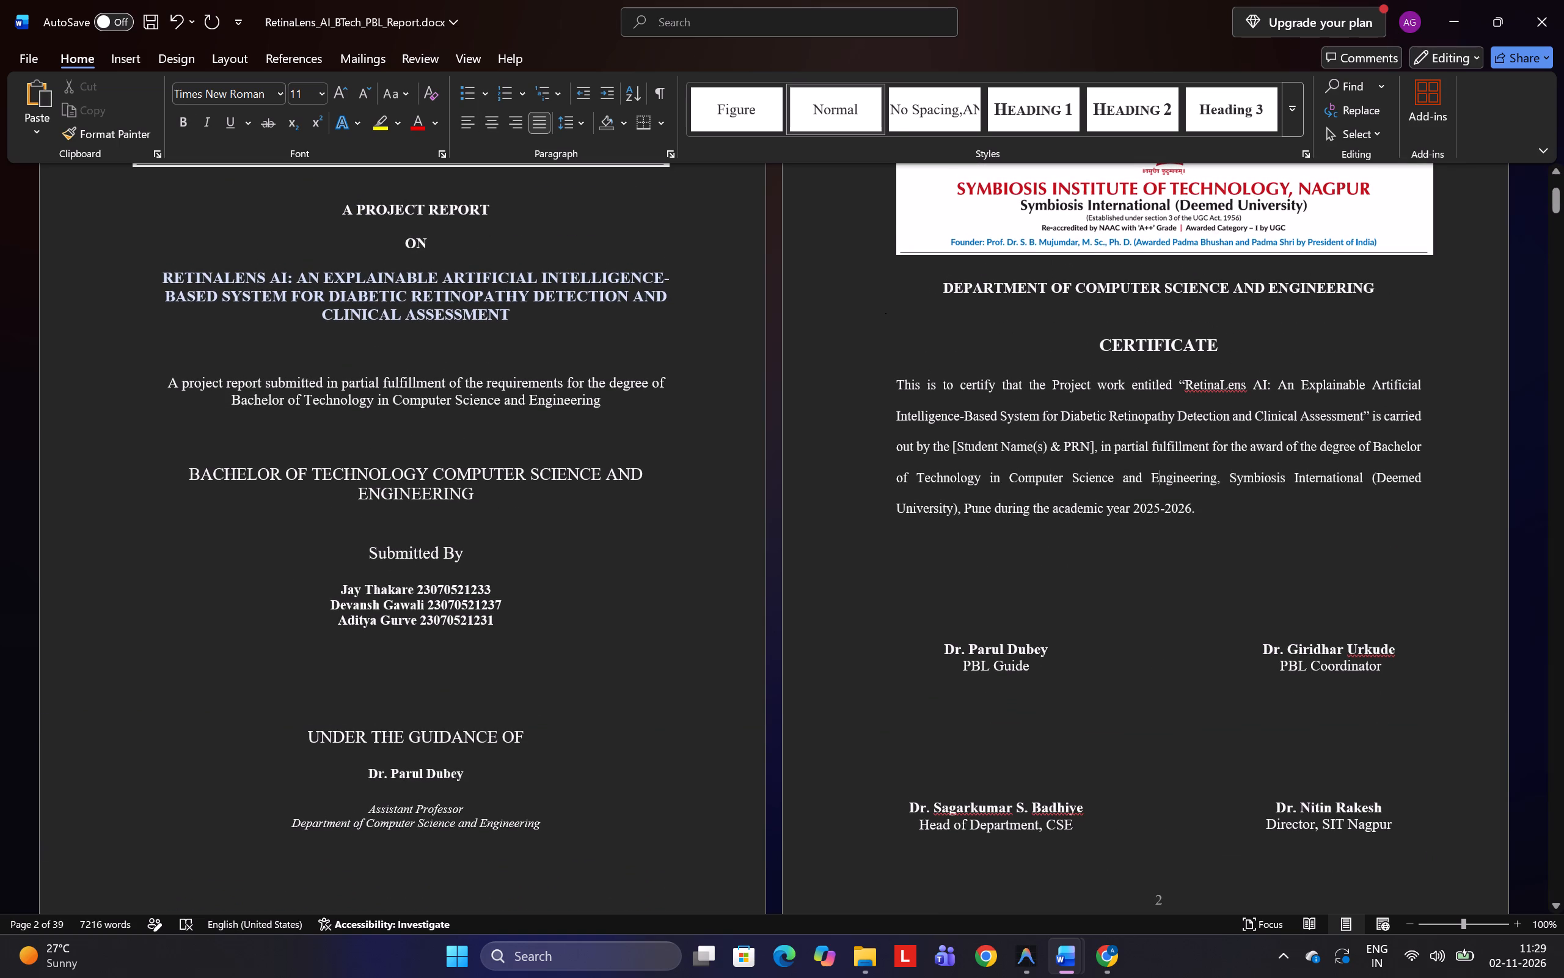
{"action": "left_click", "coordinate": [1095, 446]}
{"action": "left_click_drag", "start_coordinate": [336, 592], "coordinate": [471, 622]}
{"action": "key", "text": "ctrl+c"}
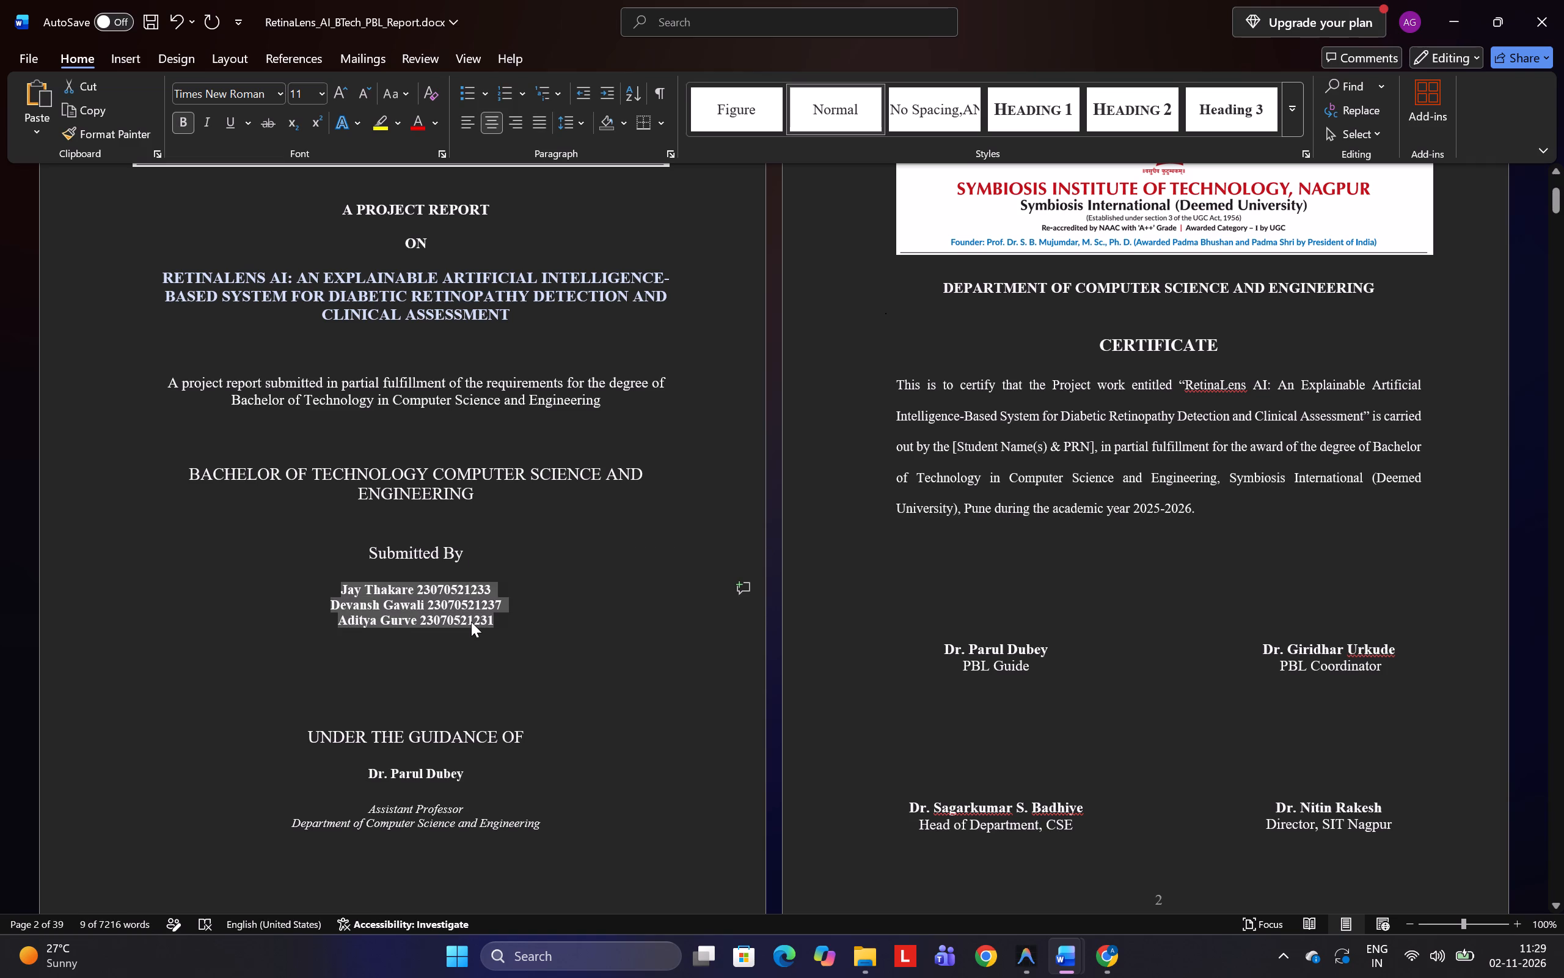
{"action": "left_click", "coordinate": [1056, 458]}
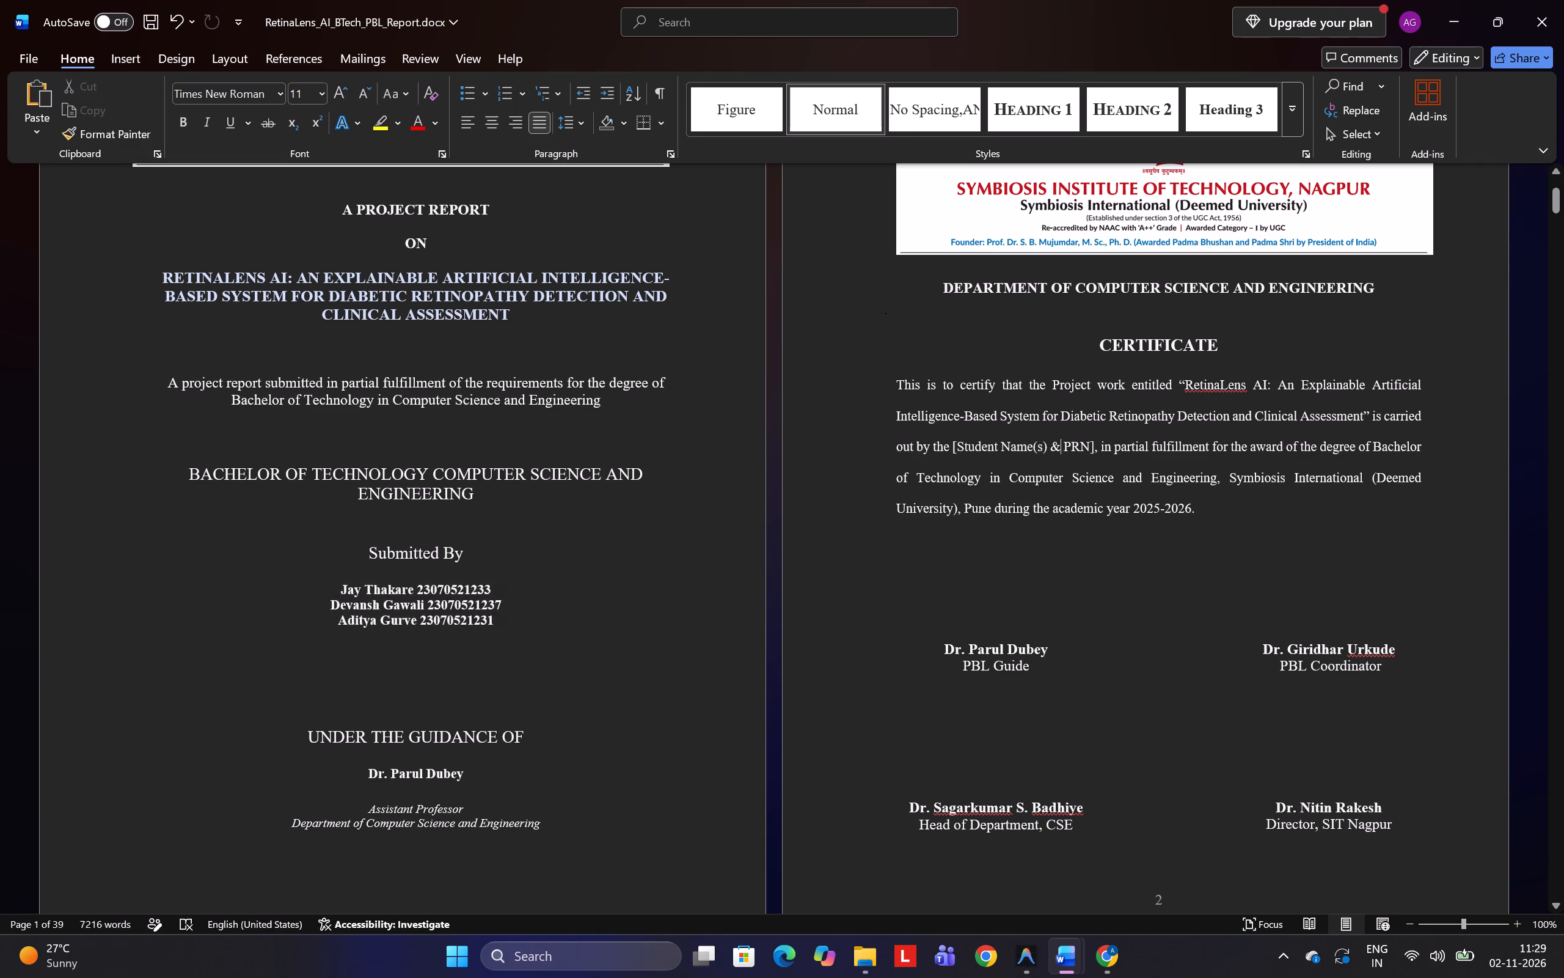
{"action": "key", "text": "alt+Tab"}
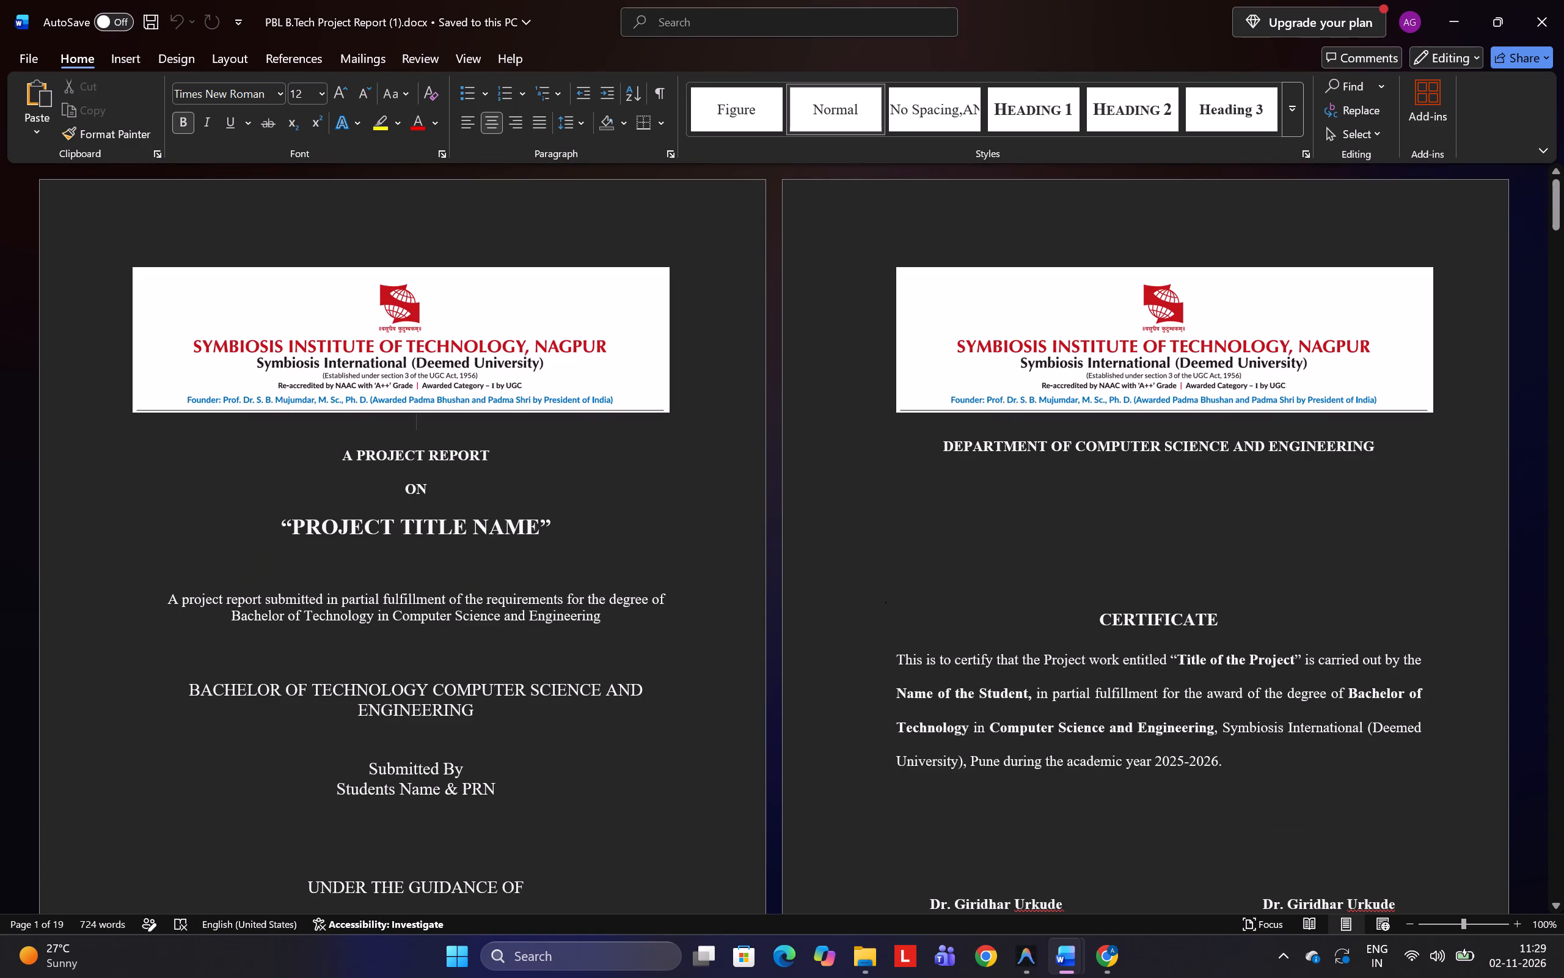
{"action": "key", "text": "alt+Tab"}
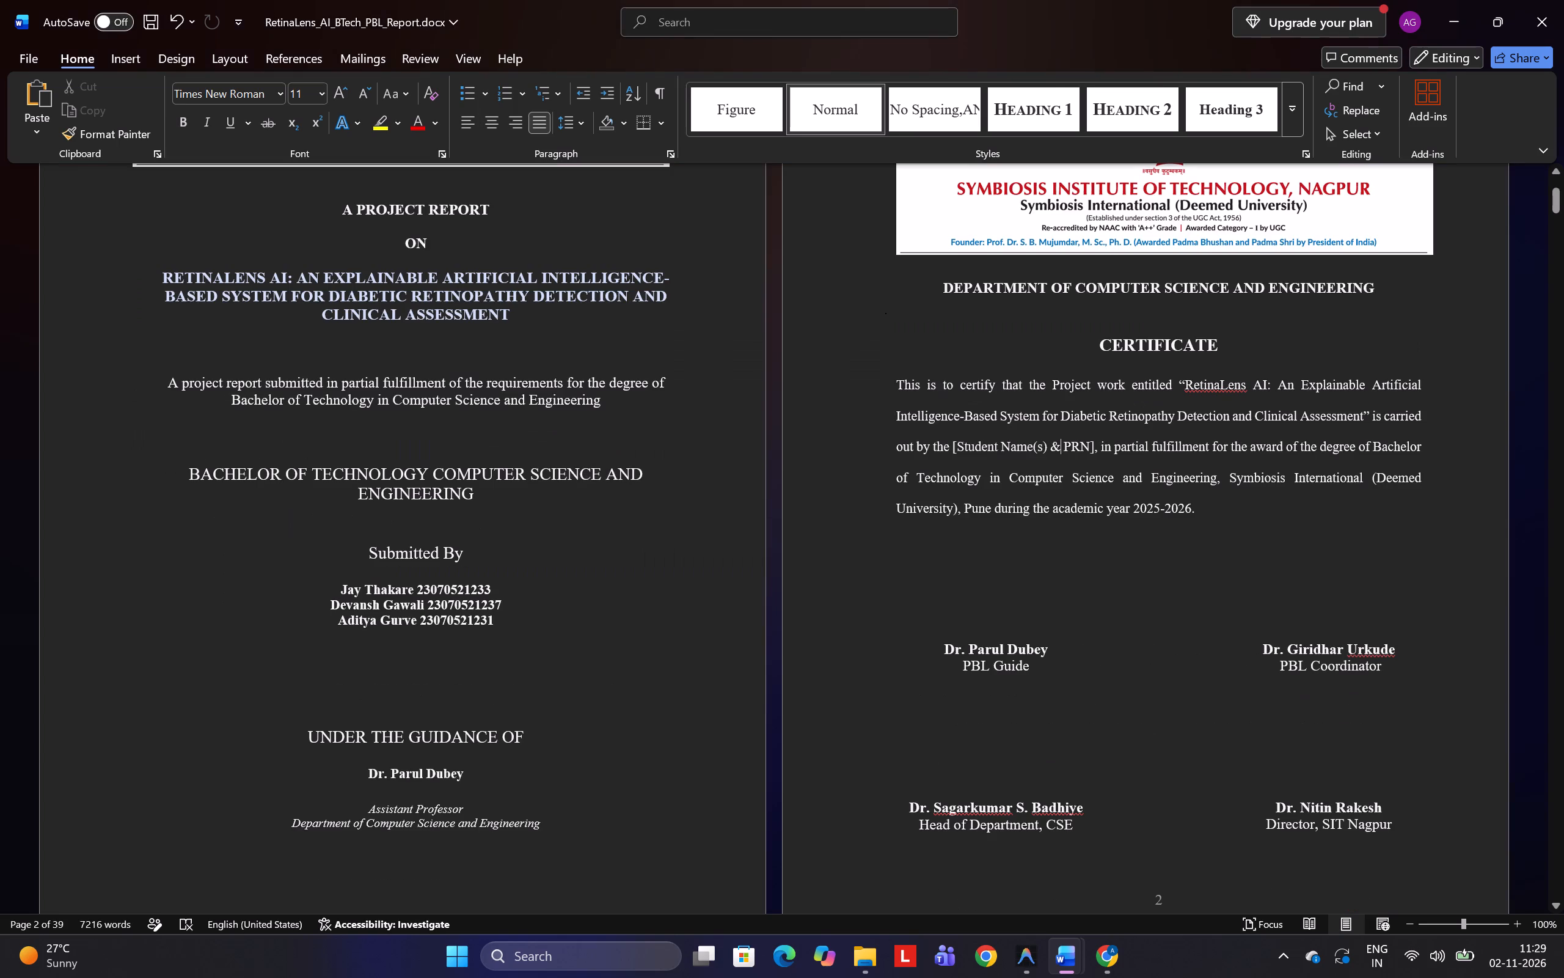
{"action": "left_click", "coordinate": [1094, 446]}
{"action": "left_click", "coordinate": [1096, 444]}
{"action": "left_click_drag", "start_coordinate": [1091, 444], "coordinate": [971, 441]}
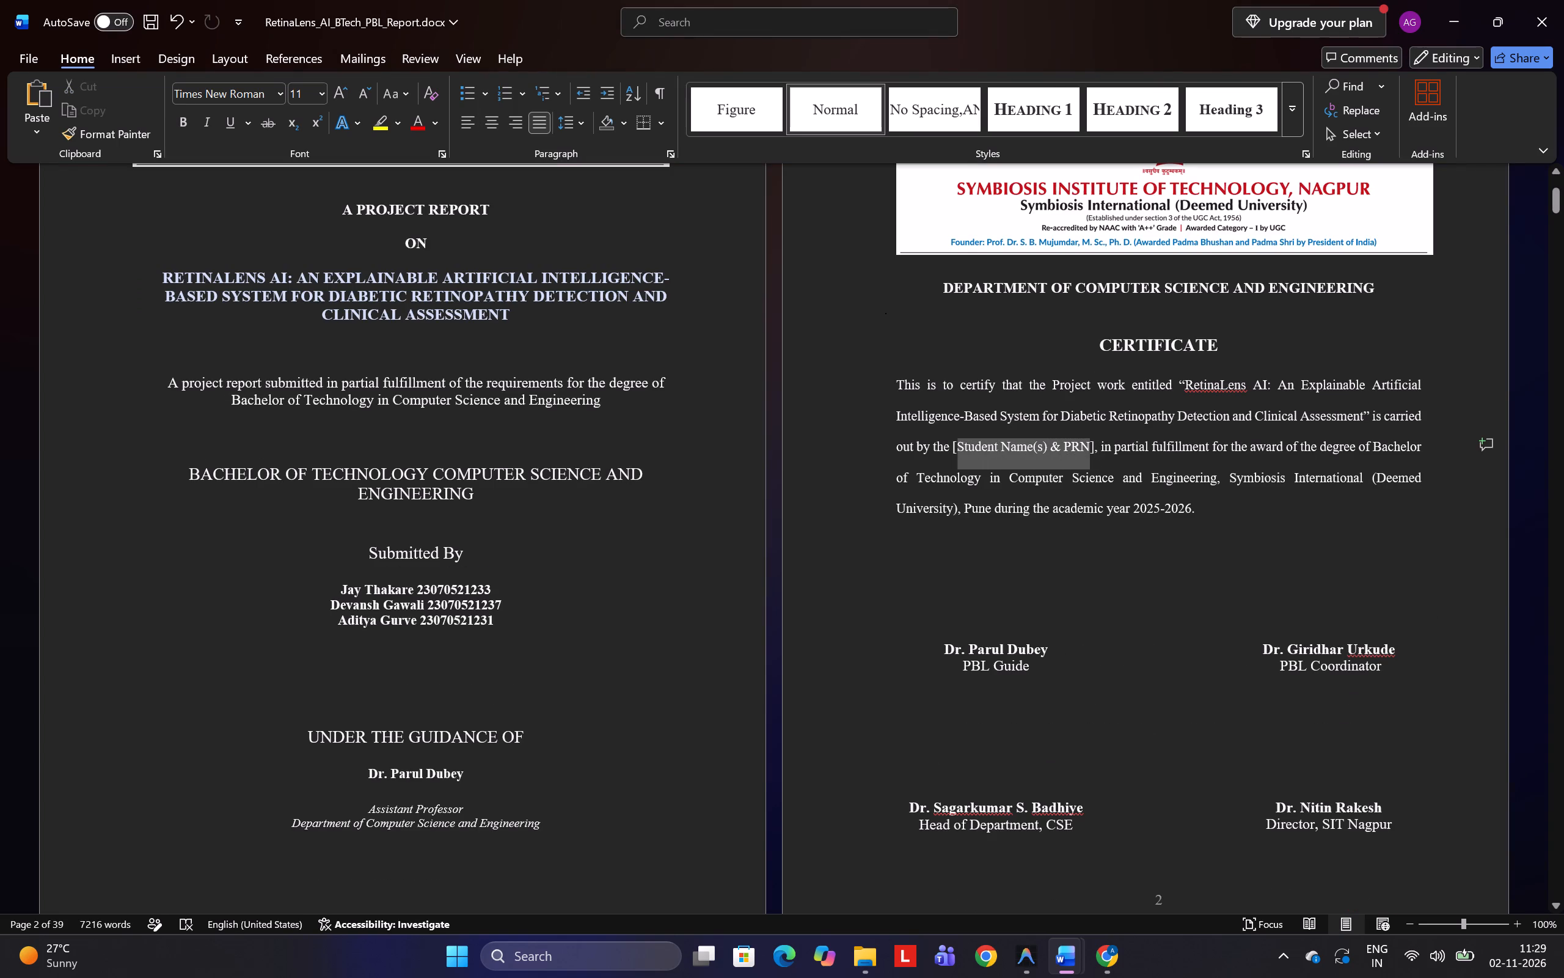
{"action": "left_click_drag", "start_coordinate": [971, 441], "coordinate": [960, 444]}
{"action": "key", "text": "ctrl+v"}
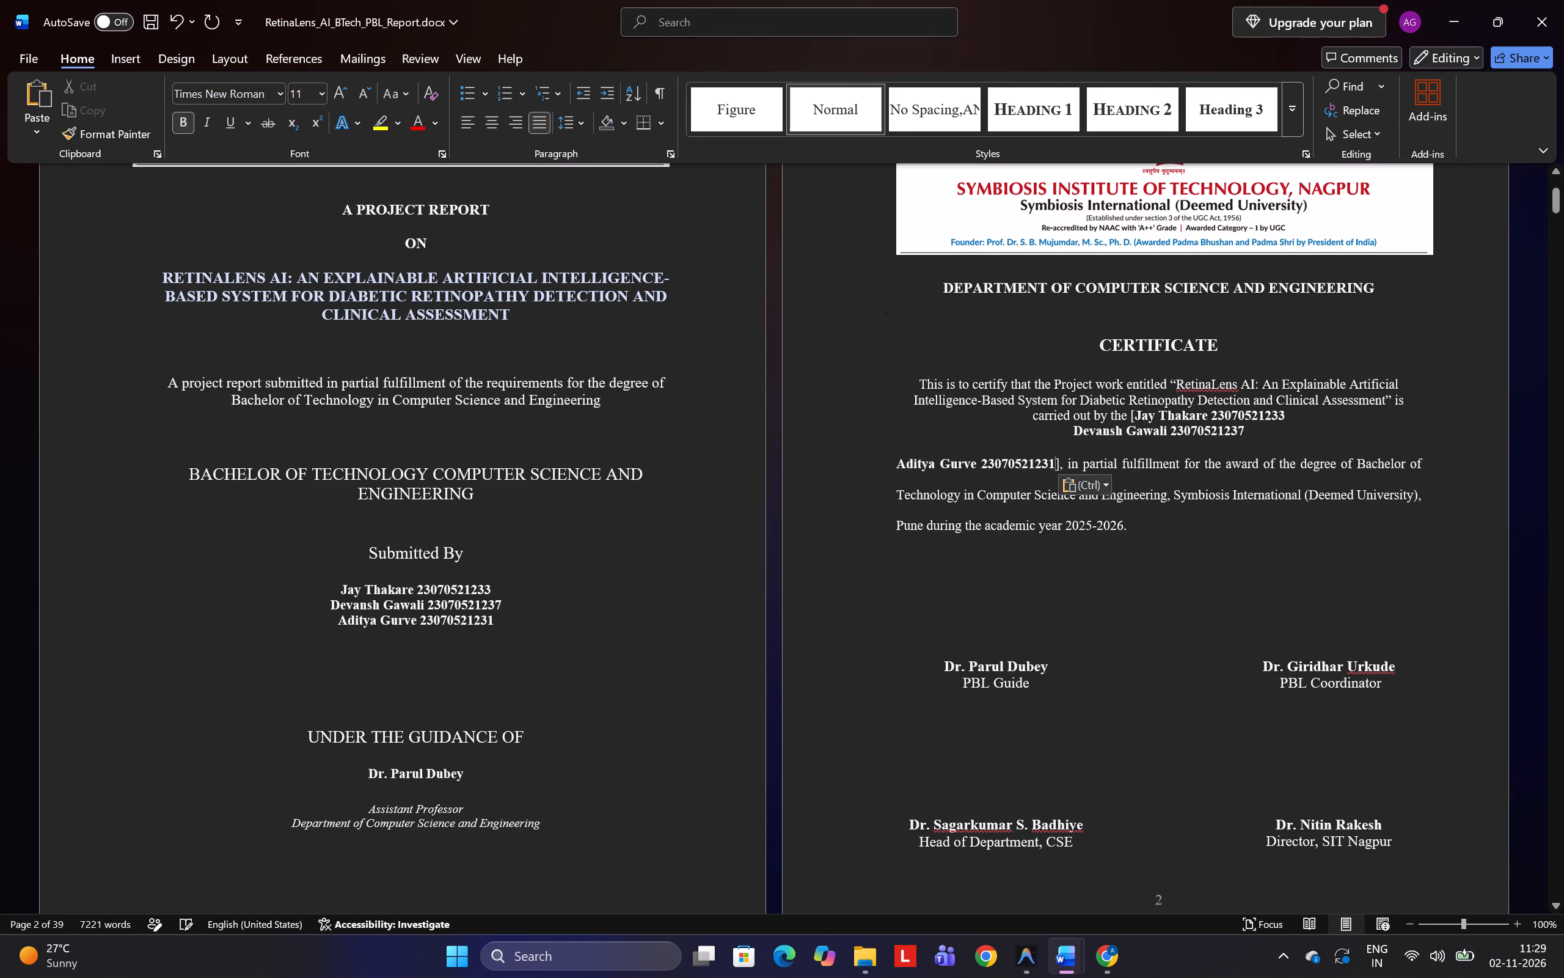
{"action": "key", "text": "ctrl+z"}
Replace the bracketed student placeholder in the certificate paragraph with the three students' names, separated by commas and without PRNs.
{"action": "key", "text": "BackSpace"}
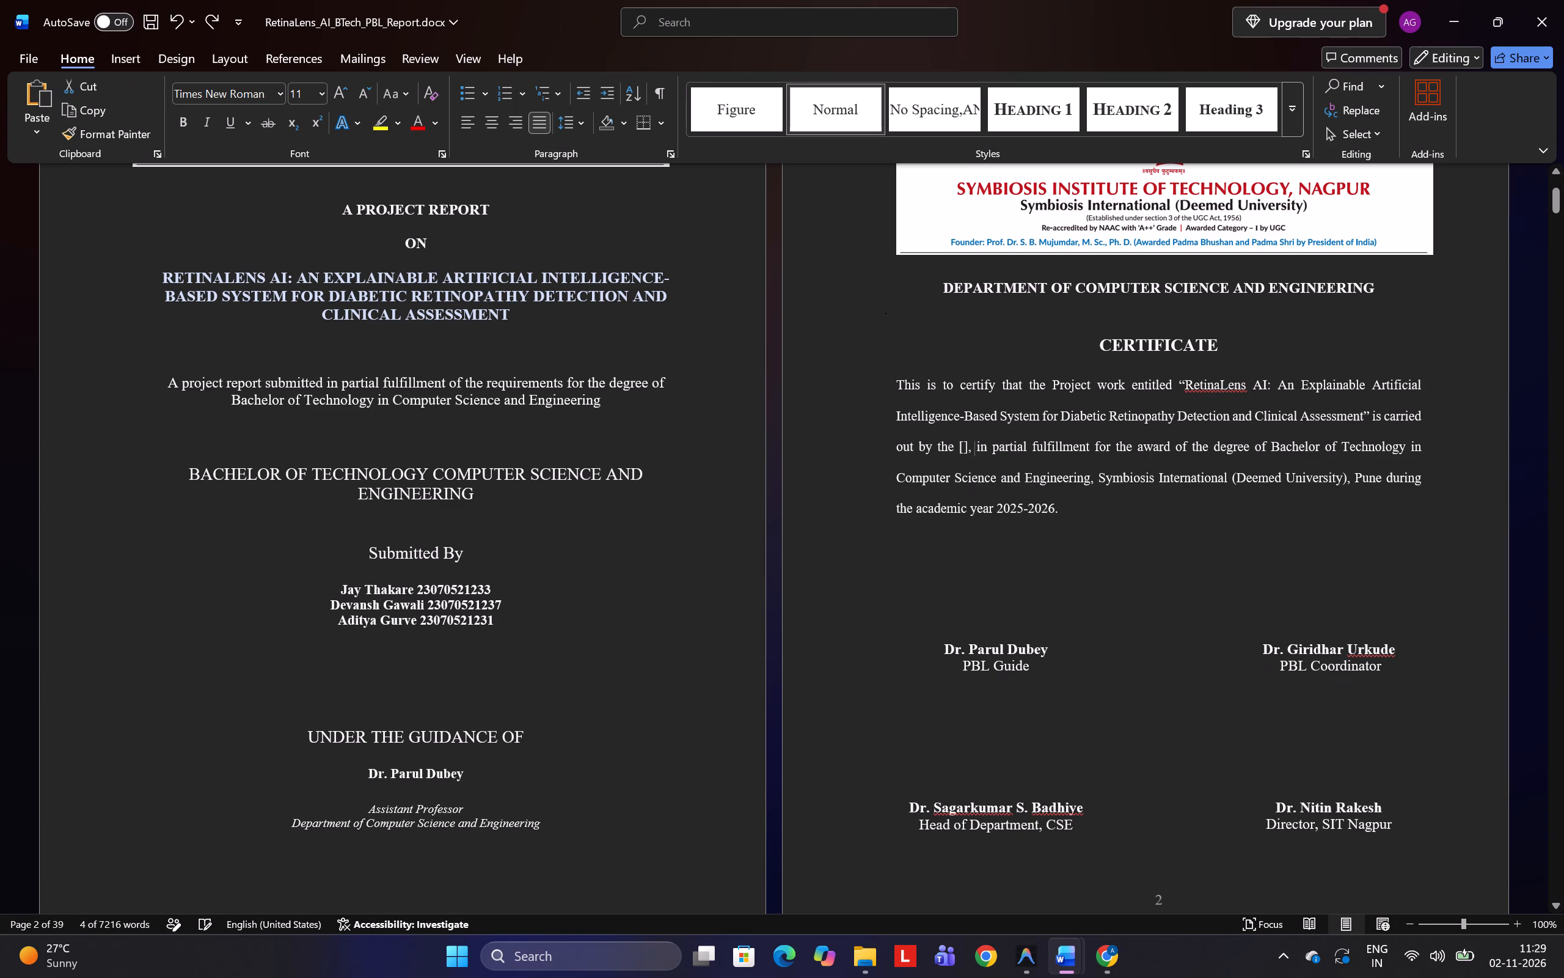
{"action": "key", "text": "Right"}
{"action": "key", "text": "BackSpace"}
{"action": "key", "text": "BackSpace"}
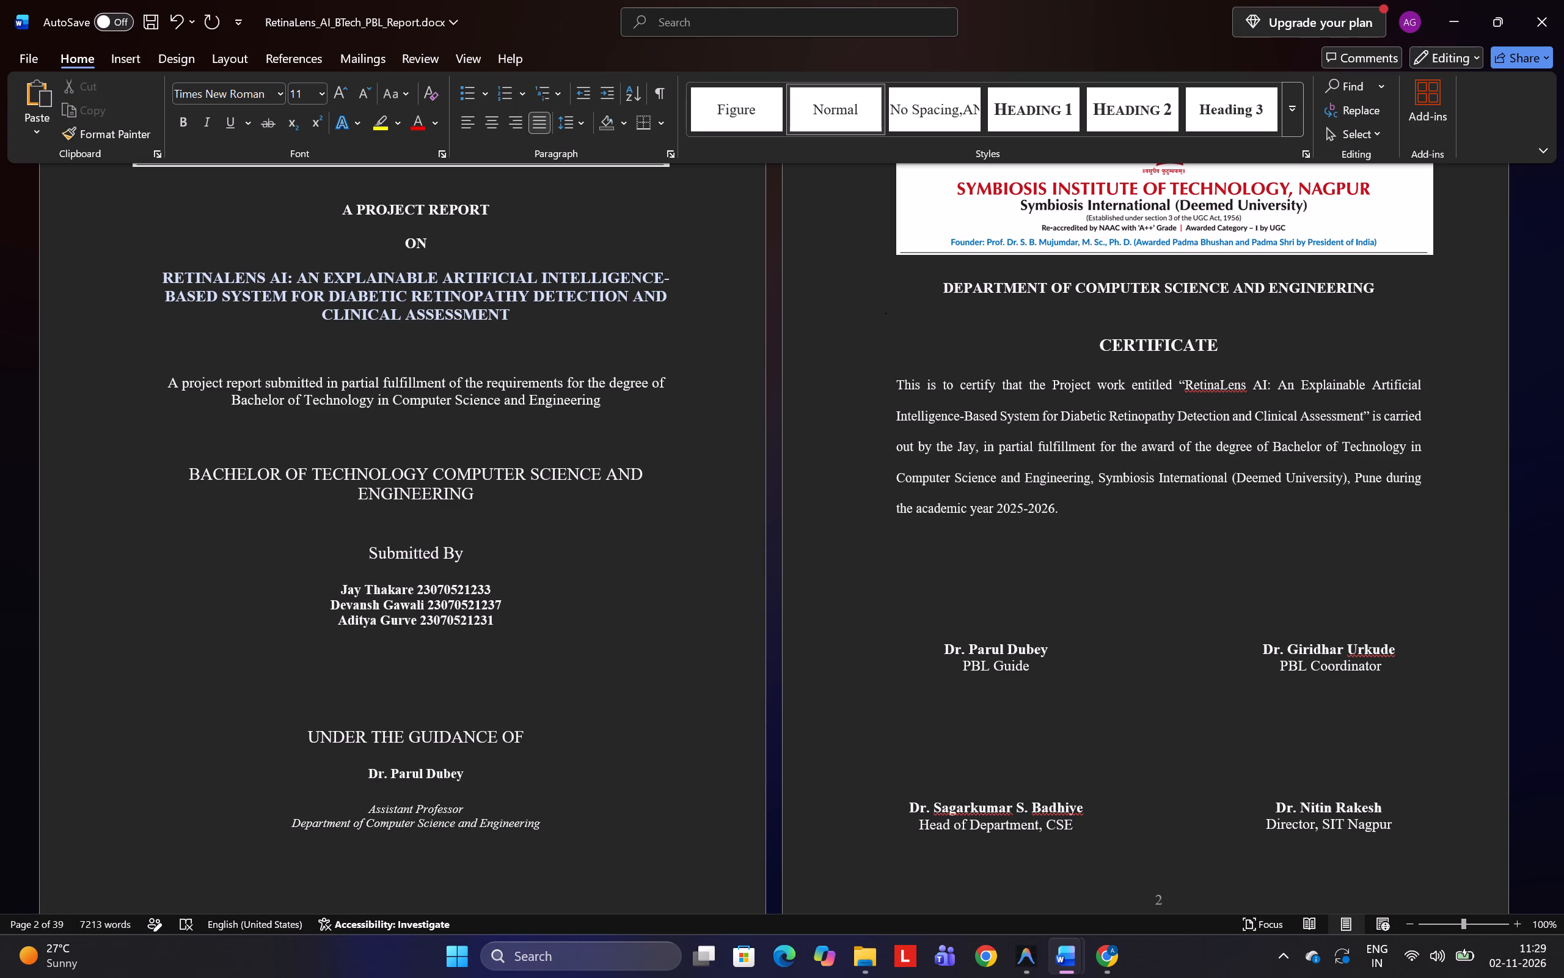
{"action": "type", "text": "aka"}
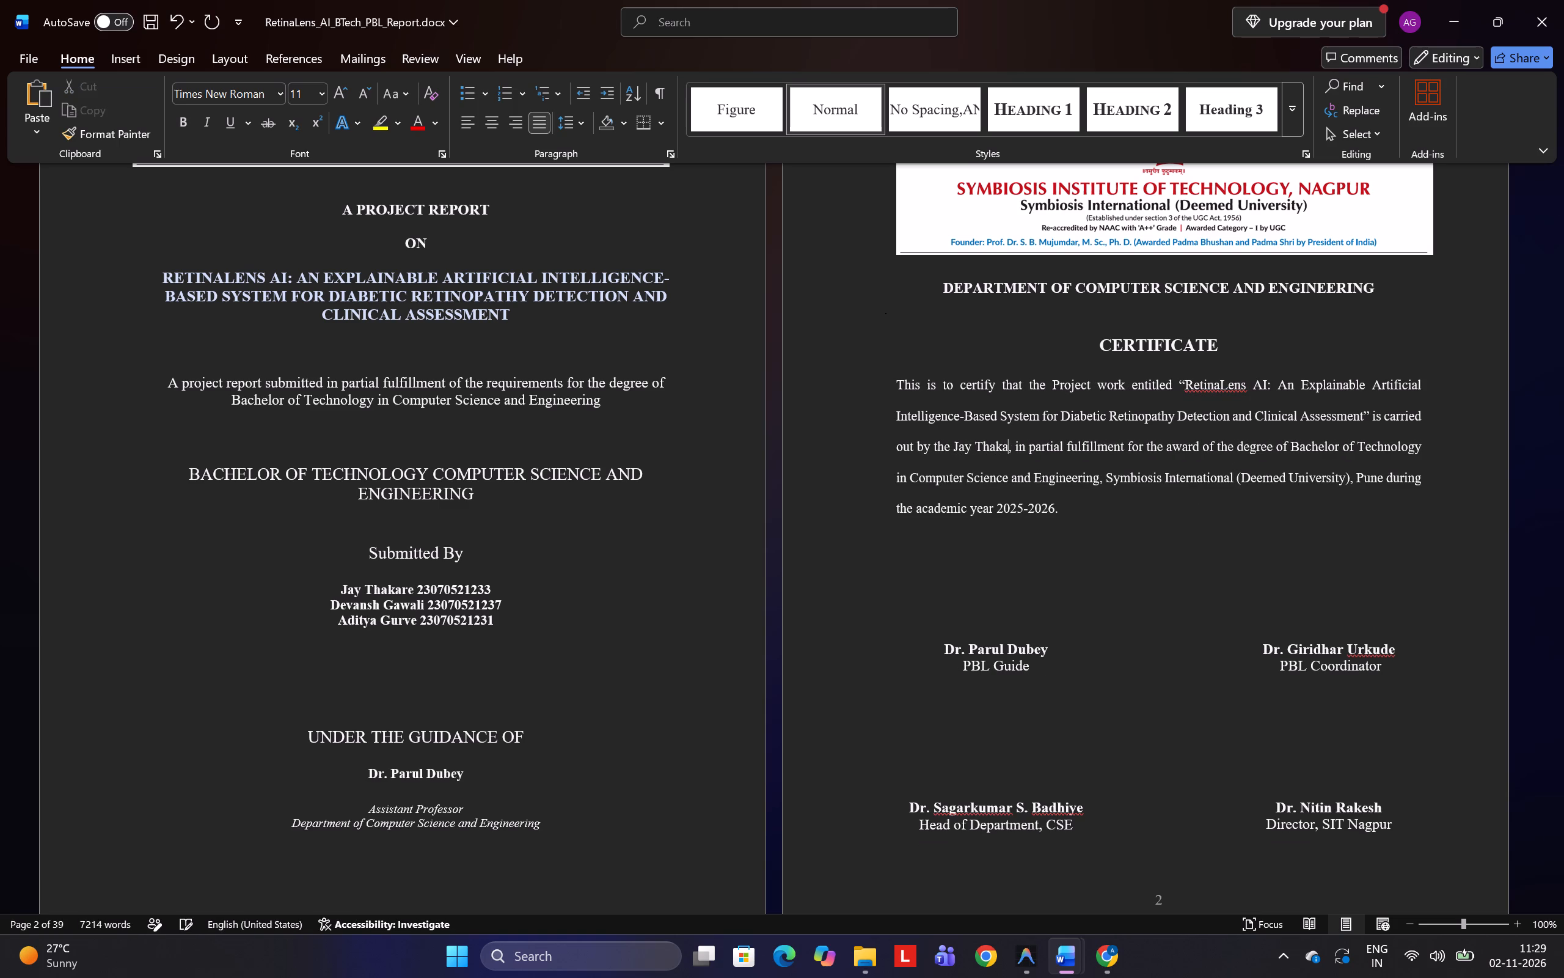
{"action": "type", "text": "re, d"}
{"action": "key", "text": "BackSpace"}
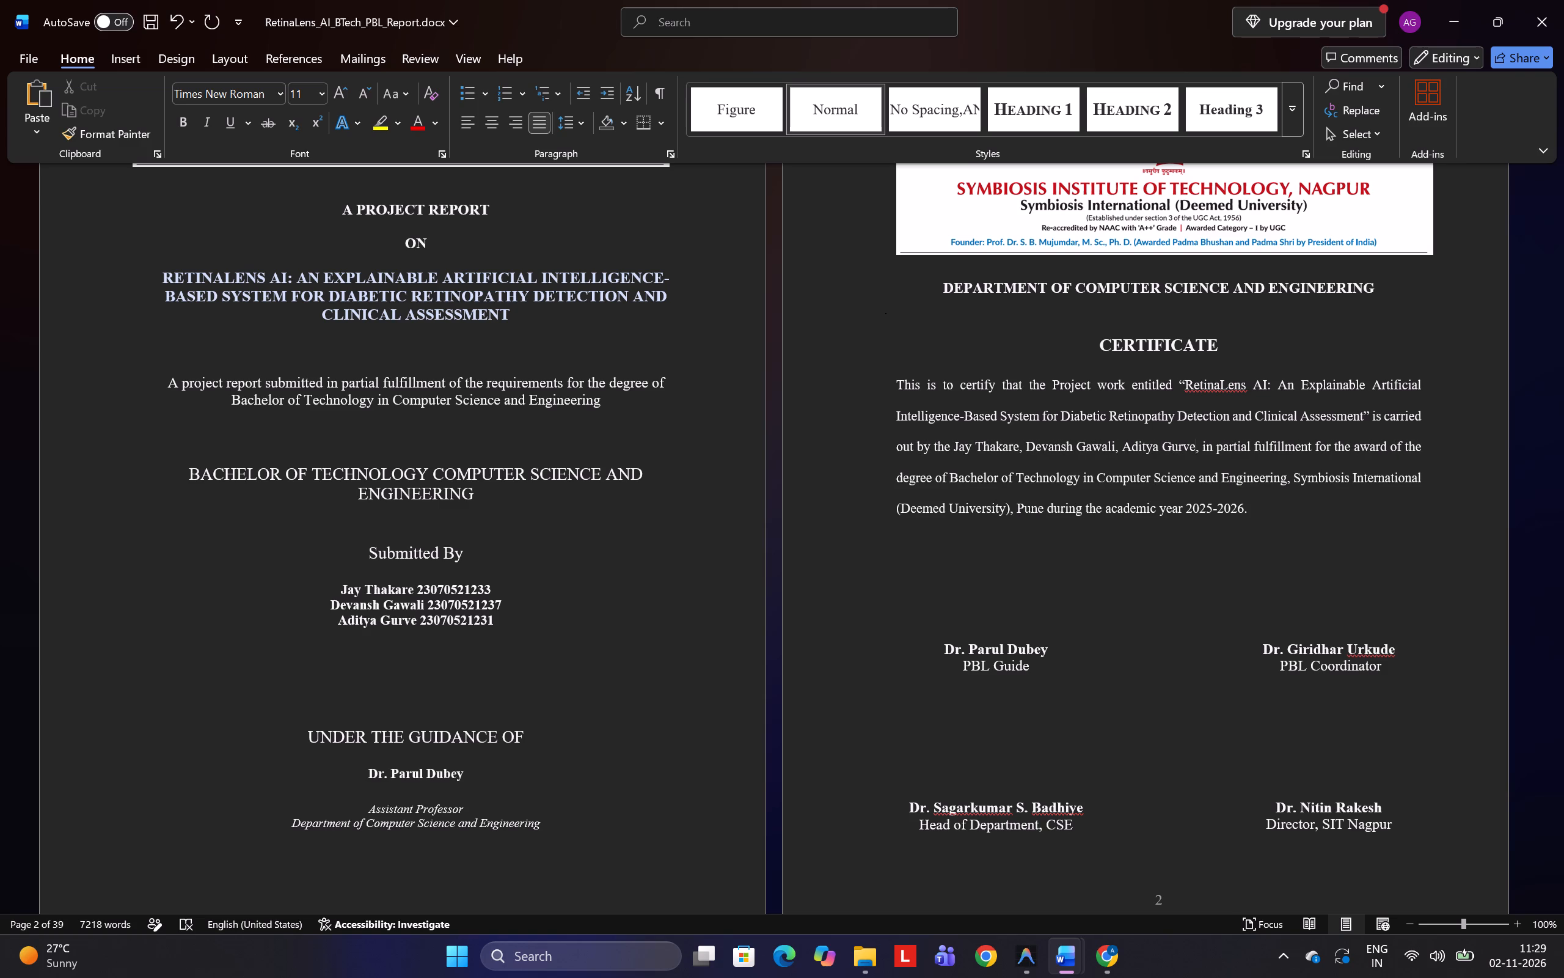
Copy the three students' names from the certificate paragraph into the declaration's Name(s) of Student(s) line.
{"action": "scroll", "coordinate": [1207, 390], "scroll_direction": "down", "scroll_amount": 3}
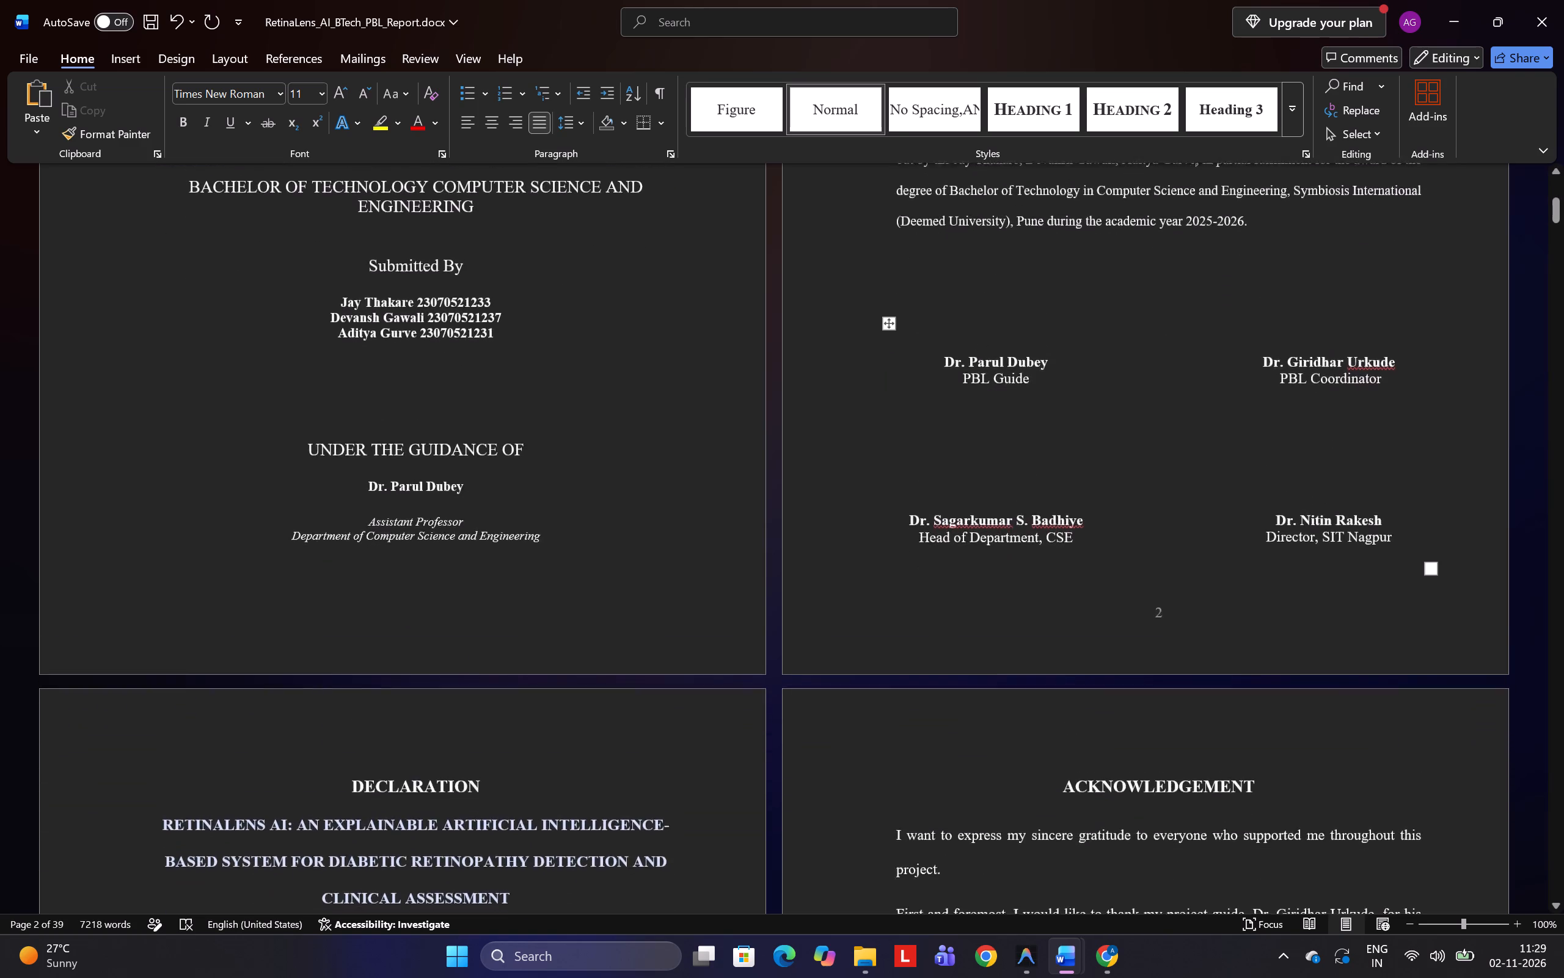
{"action": "scroll", "coordinate": [1207, 390], "scroll_direction": "down", "scroll_amount": 2}
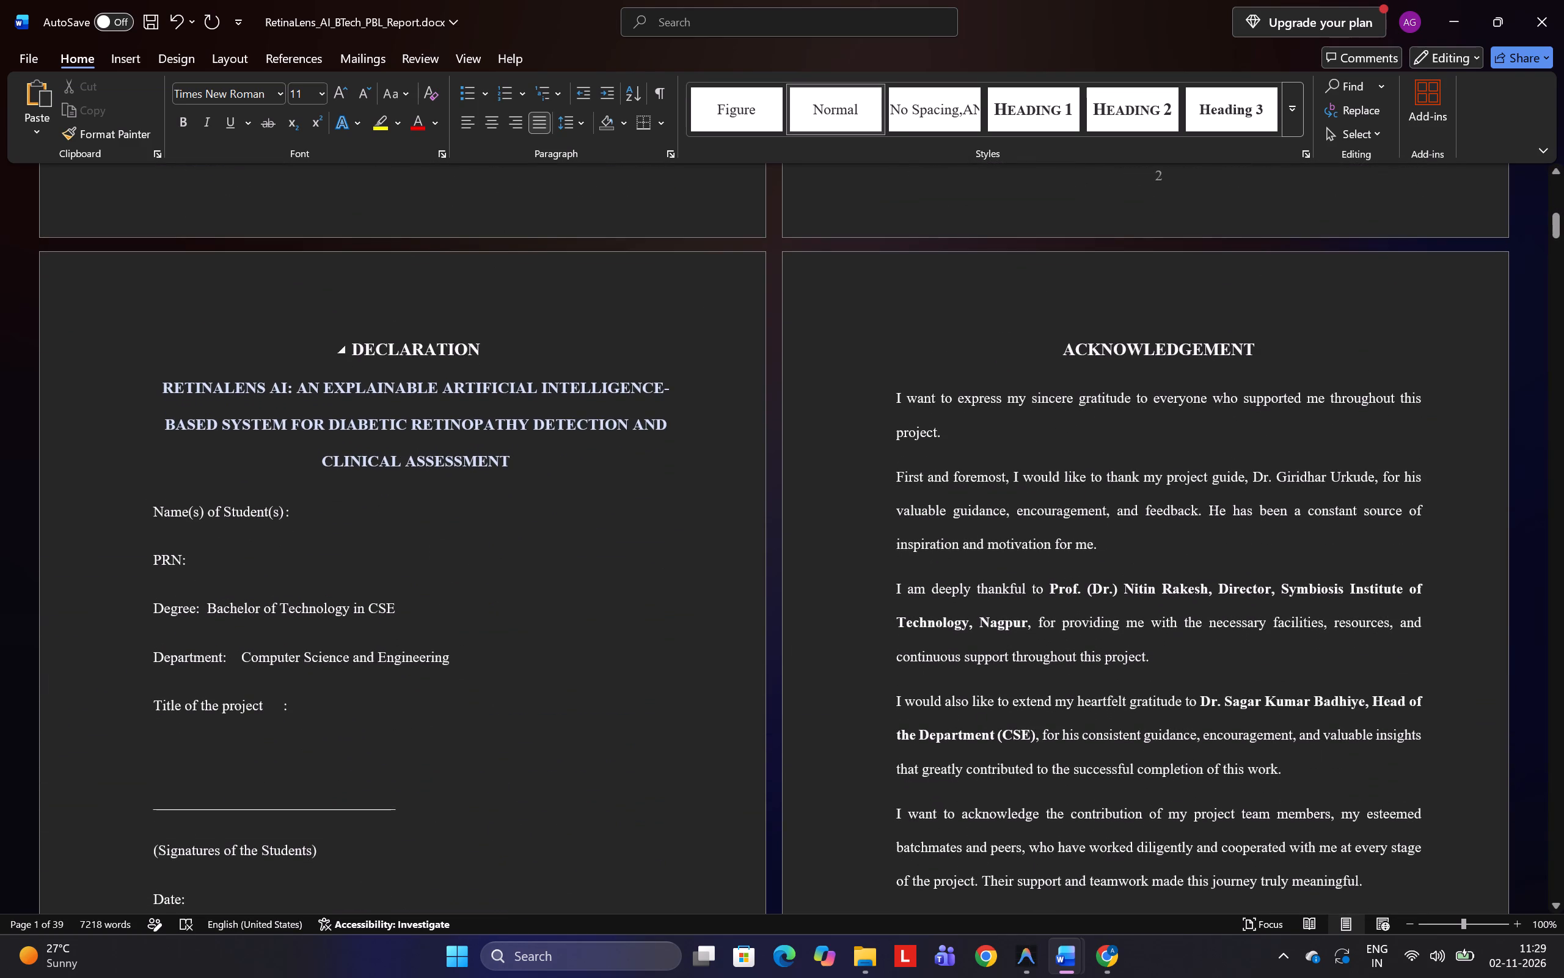
{"action": "scroll", "coordinate": [404, 506], "scroll_direction": "up", "scroll_amount": 3}
{"action": "scroll", "coordinate": [877, 327], "scroll_direction": "up", "scroll_amount": 1}
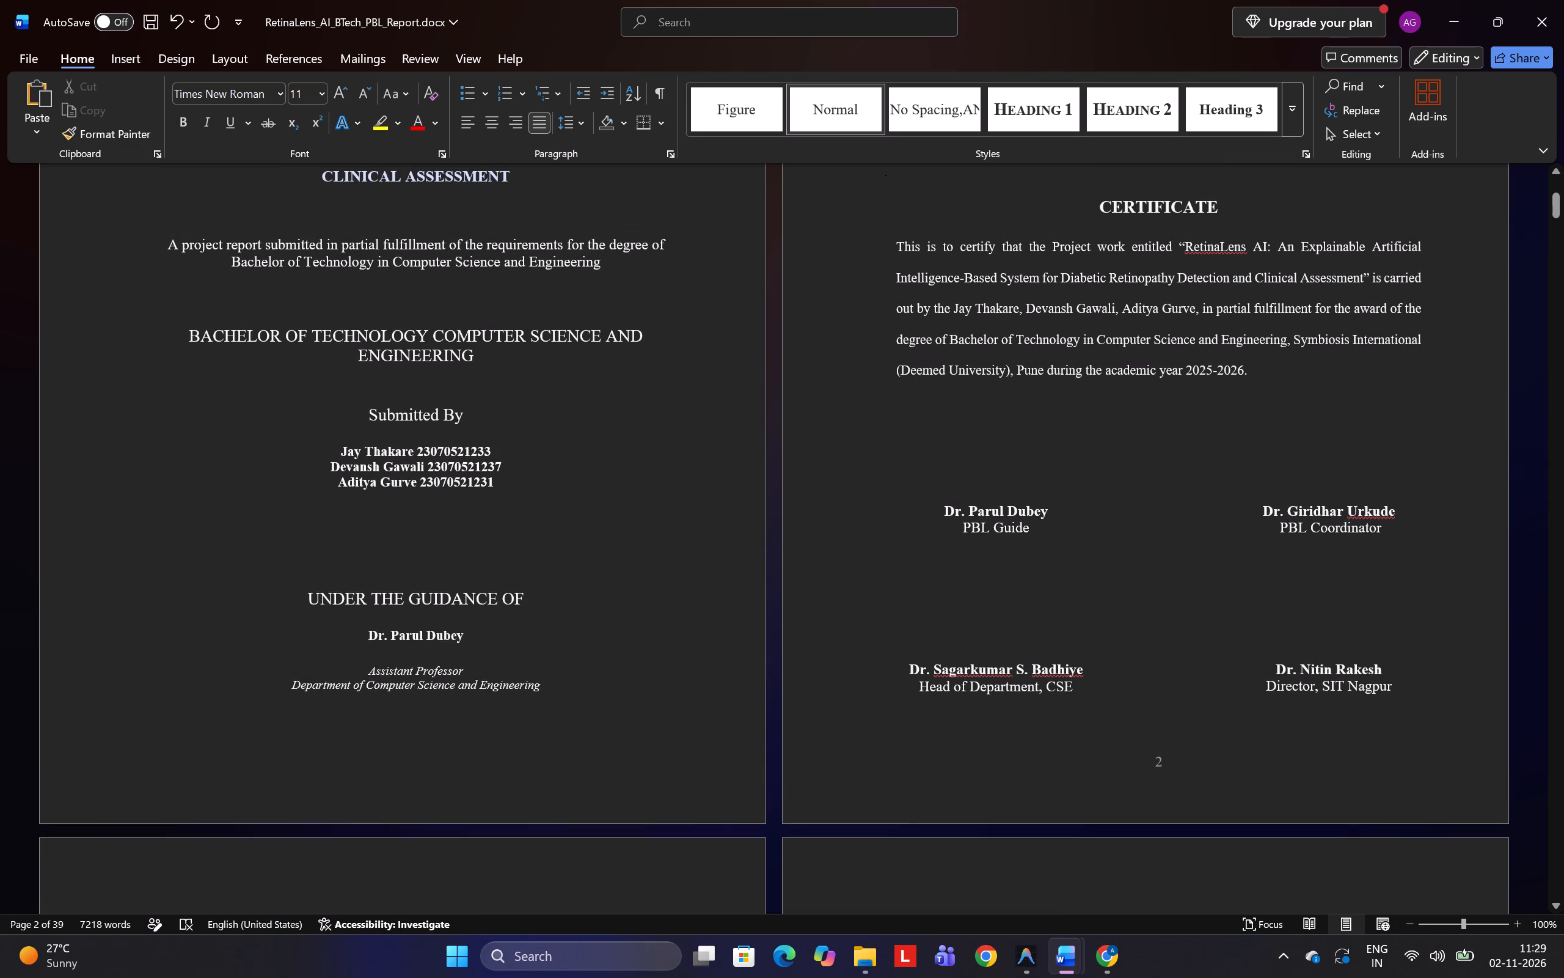
{"action": "left_click_drag", "start_coordinate": [957, 310], "coordinate": [1005, 309]}
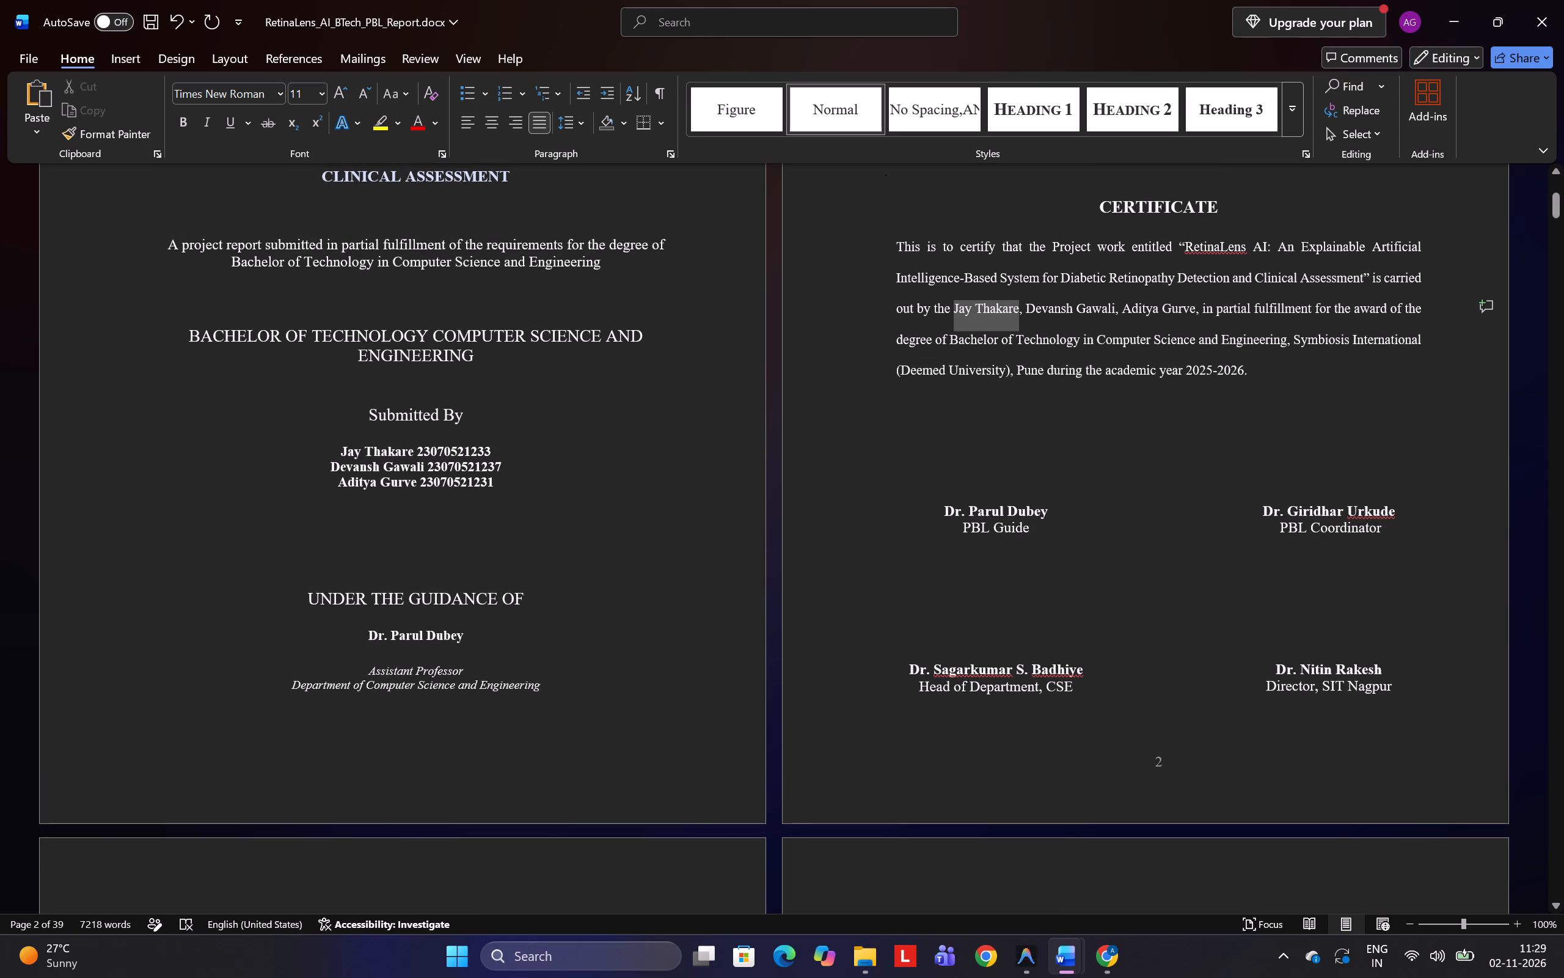
{"action": "left_click_drag", "start_coordinate": [1005, 309], "coordinate": [1186, 303]}
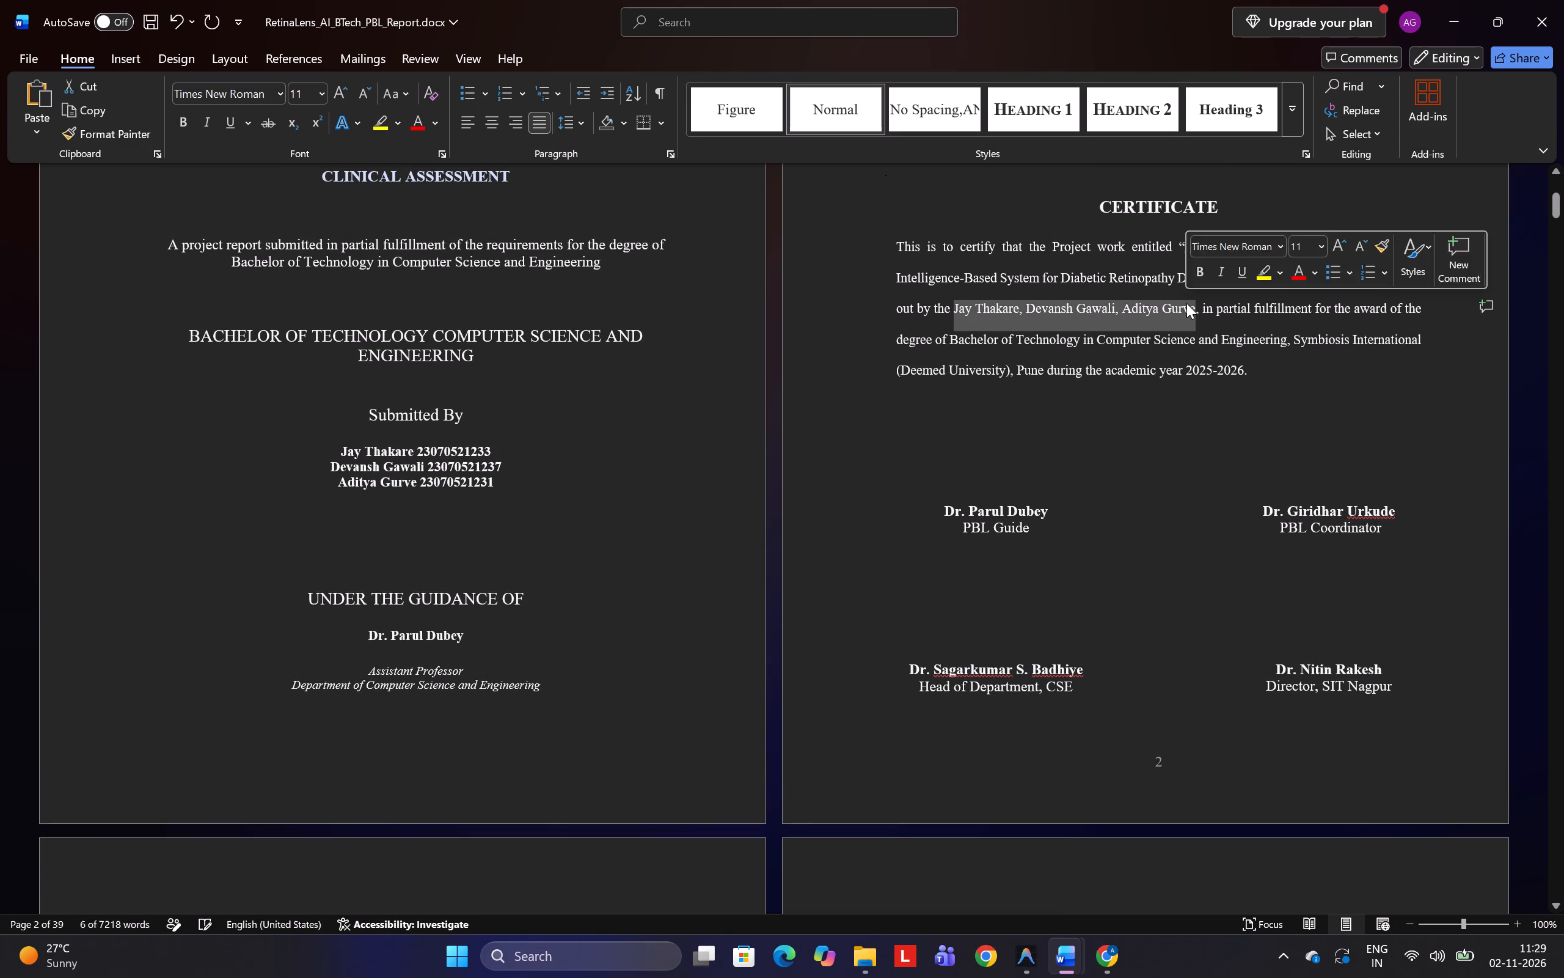
{"action": "key", "text": "ctrl+c"}
{"action": "scroll", "coordinate": [984, 407], "scroll_direction": "down", "scroll_amount": 3}
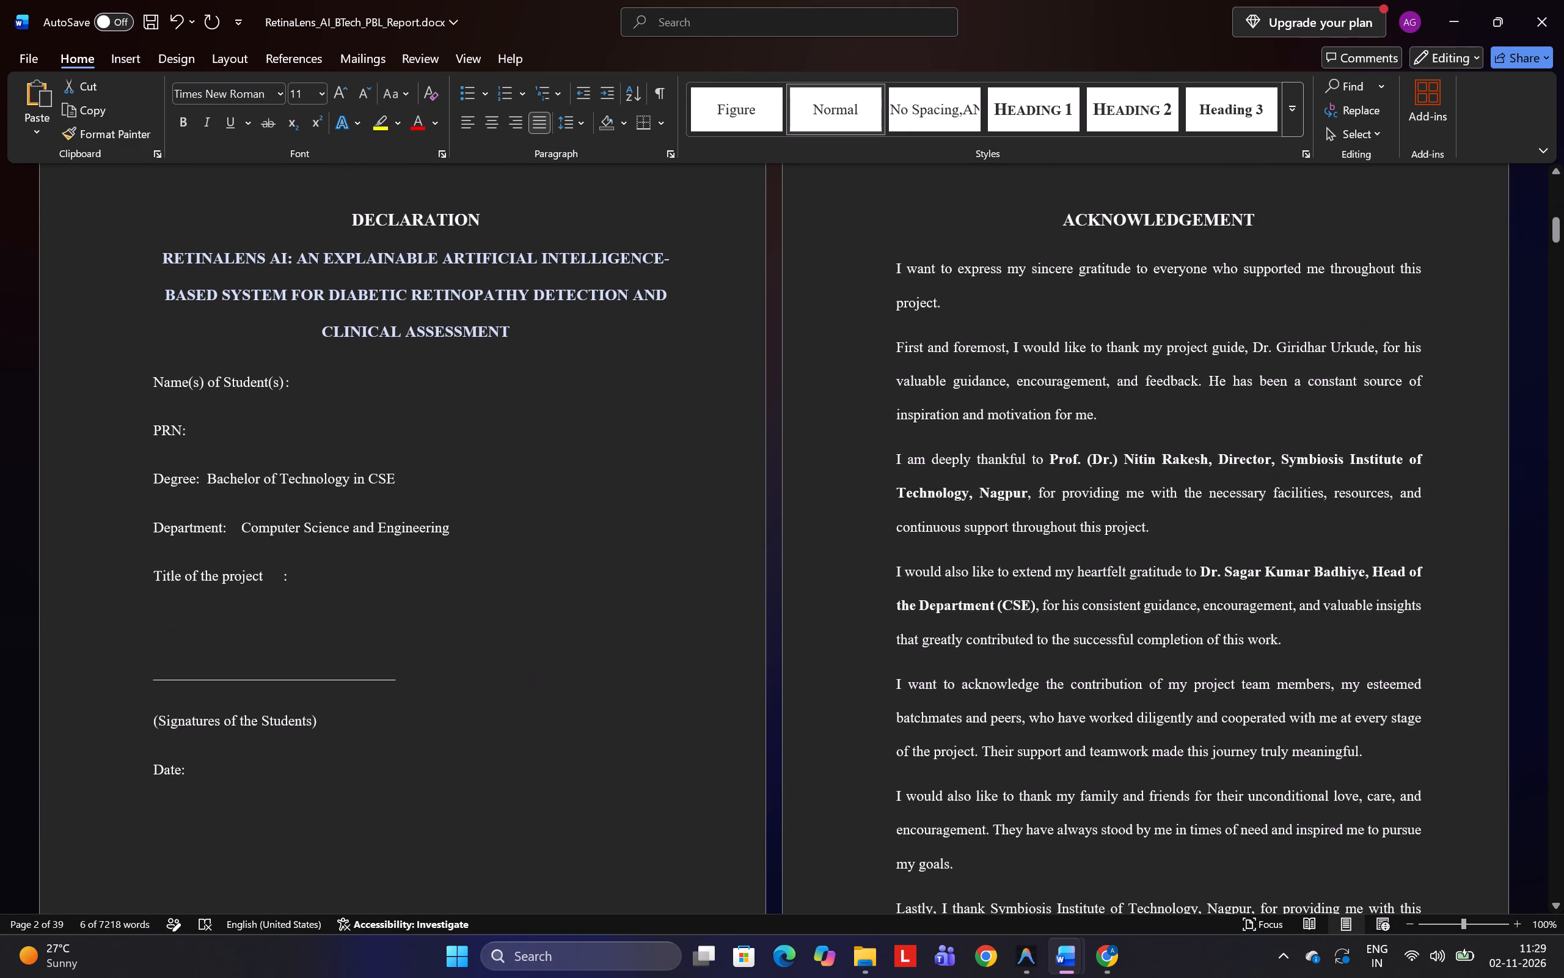
{"action": "left_click", "coordinate": [318, 378]}
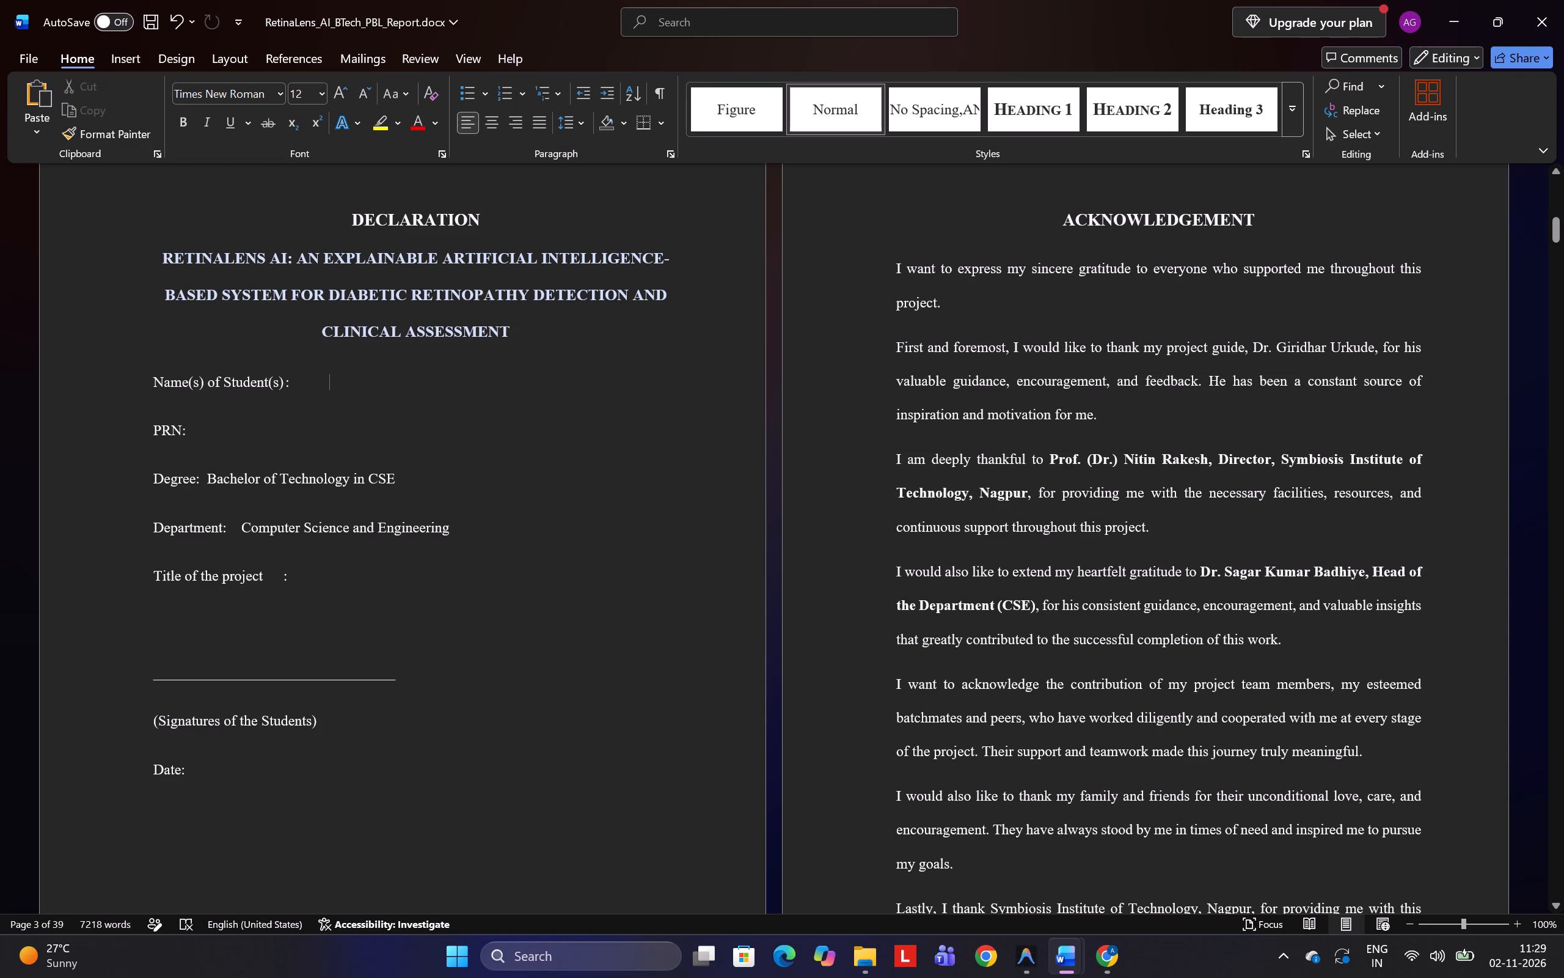
{"action": "key", "text": "BackSpace"}
{"action": "key", "text": "ctrl+v"}
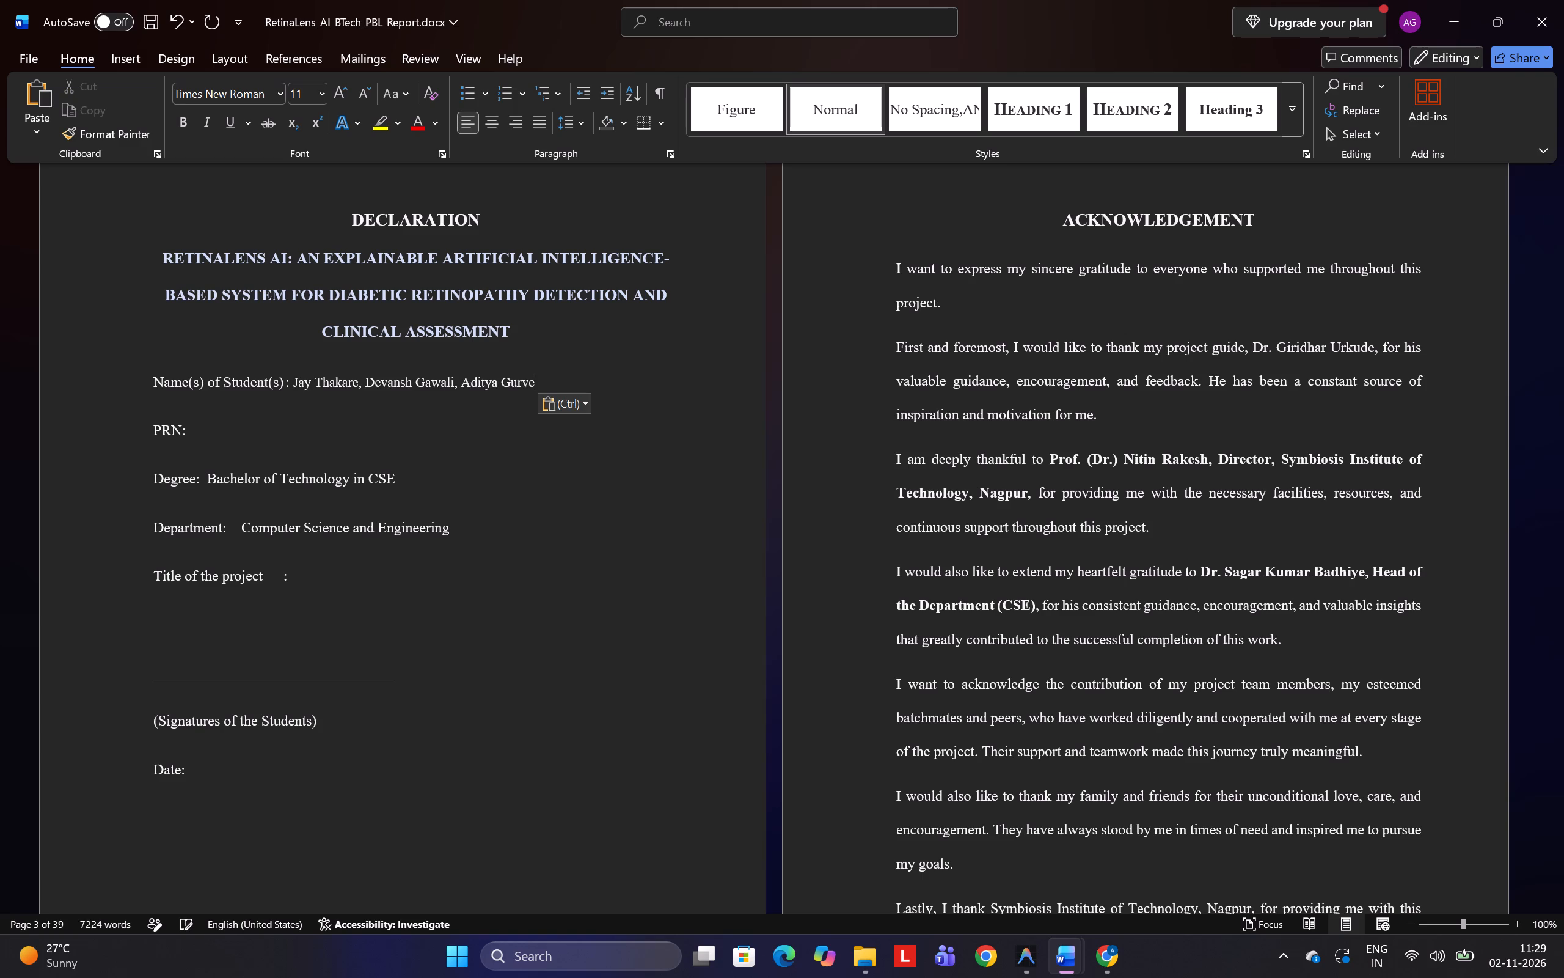
Enter the three students' PRNs, separated by commas, on the declaration's PRN line.
{"action": "left_click", "coordinate": [253, 425]}
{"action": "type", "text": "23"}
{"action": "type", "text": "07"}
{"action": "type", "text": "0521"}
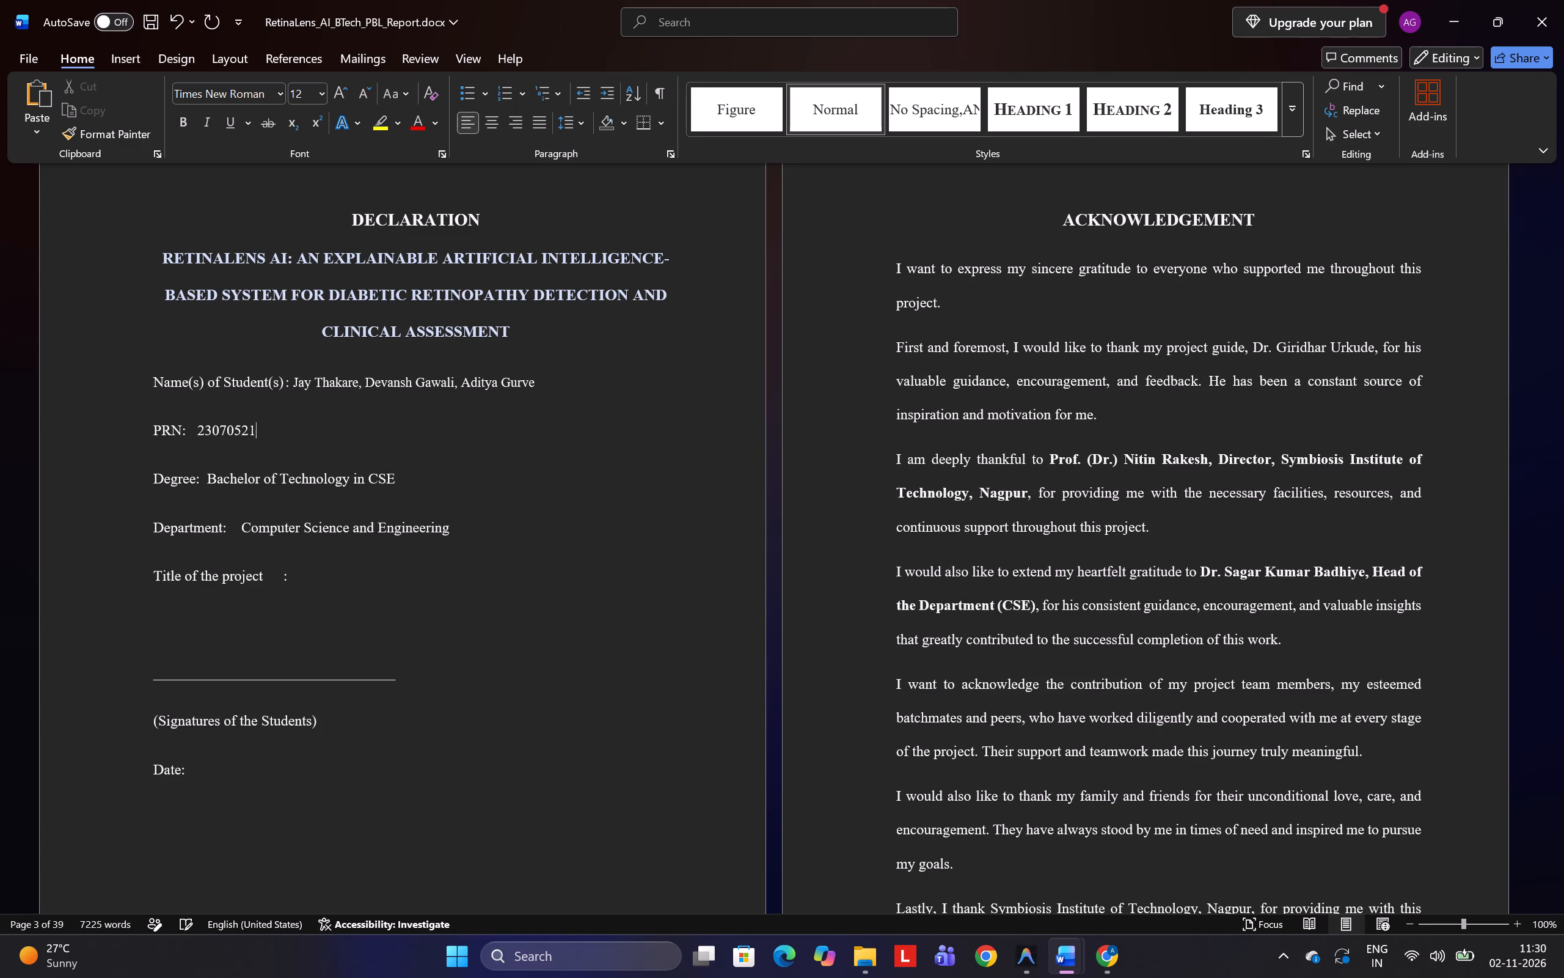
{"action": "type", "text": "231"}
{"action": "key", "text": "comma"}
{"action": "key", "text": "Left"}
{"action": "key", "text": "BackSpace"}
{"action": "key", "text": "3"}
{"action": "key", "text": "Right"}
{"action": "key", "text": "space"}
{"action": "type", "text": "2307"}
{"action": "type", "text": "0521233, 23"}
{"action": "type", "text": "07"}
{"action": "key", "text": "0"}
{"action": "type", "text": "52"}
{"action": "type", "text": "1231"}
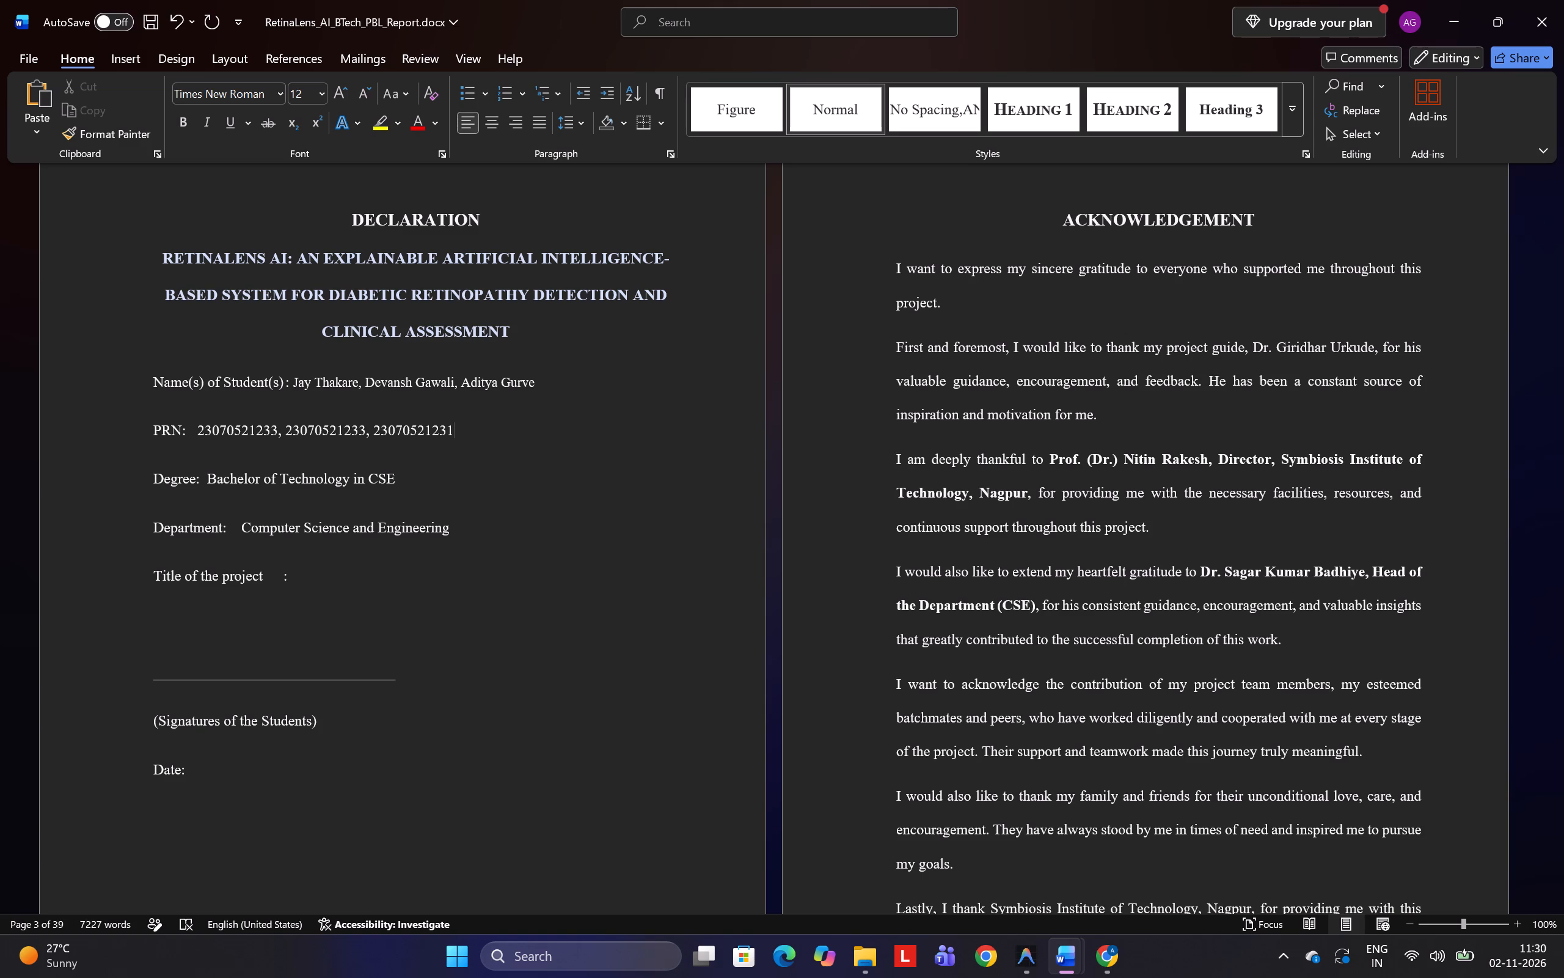
Correct the last digit of the second PRN on the declaration to match the title page.
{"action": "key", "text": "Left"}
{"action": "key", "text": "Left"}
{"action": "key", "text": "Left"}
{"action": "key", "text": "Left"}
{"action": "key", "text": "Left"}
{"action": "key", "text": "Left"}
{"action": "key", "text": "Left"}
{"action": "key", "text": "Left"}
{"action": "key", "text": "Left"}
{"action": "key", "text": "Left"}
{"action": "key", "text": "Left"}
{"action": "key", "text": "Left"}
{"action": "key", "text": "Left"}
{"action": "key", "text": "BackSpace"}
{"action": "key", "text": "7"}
Copy the project title inside the quotation marks of the certificate paragraph for the declaration's Title of the project line.
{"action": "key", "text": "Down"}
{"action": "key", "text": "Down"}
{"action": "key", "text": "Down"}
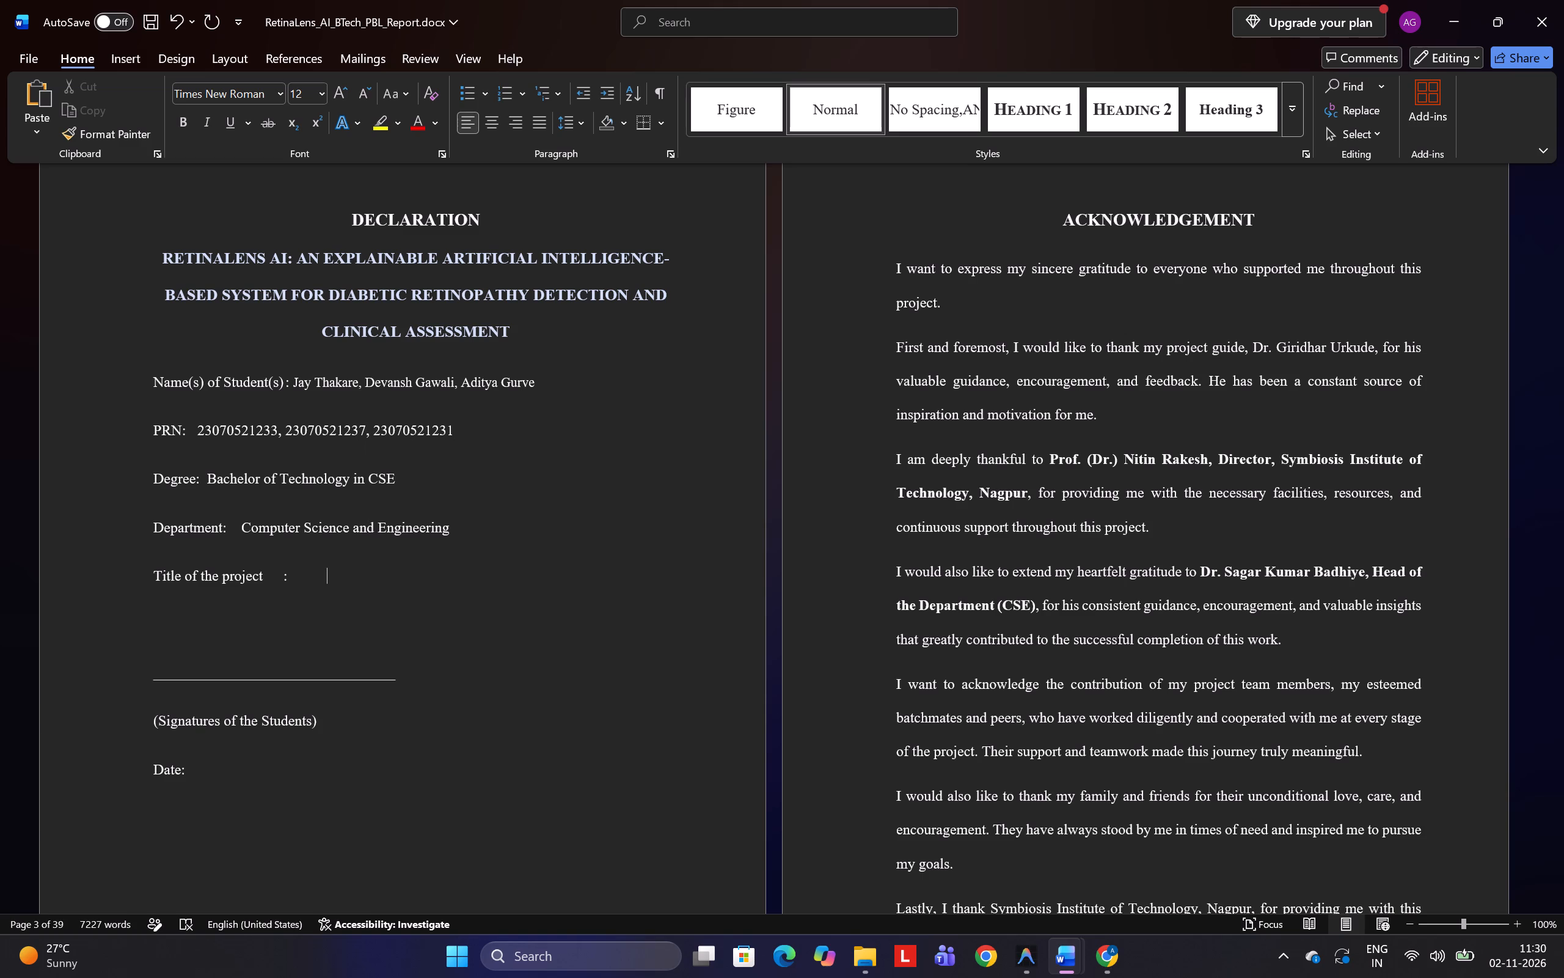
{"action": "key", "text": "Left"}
{"action": "scroll", "coordinate": [253, 425], "scroll_direction": "up", "scroll_amount": 4}
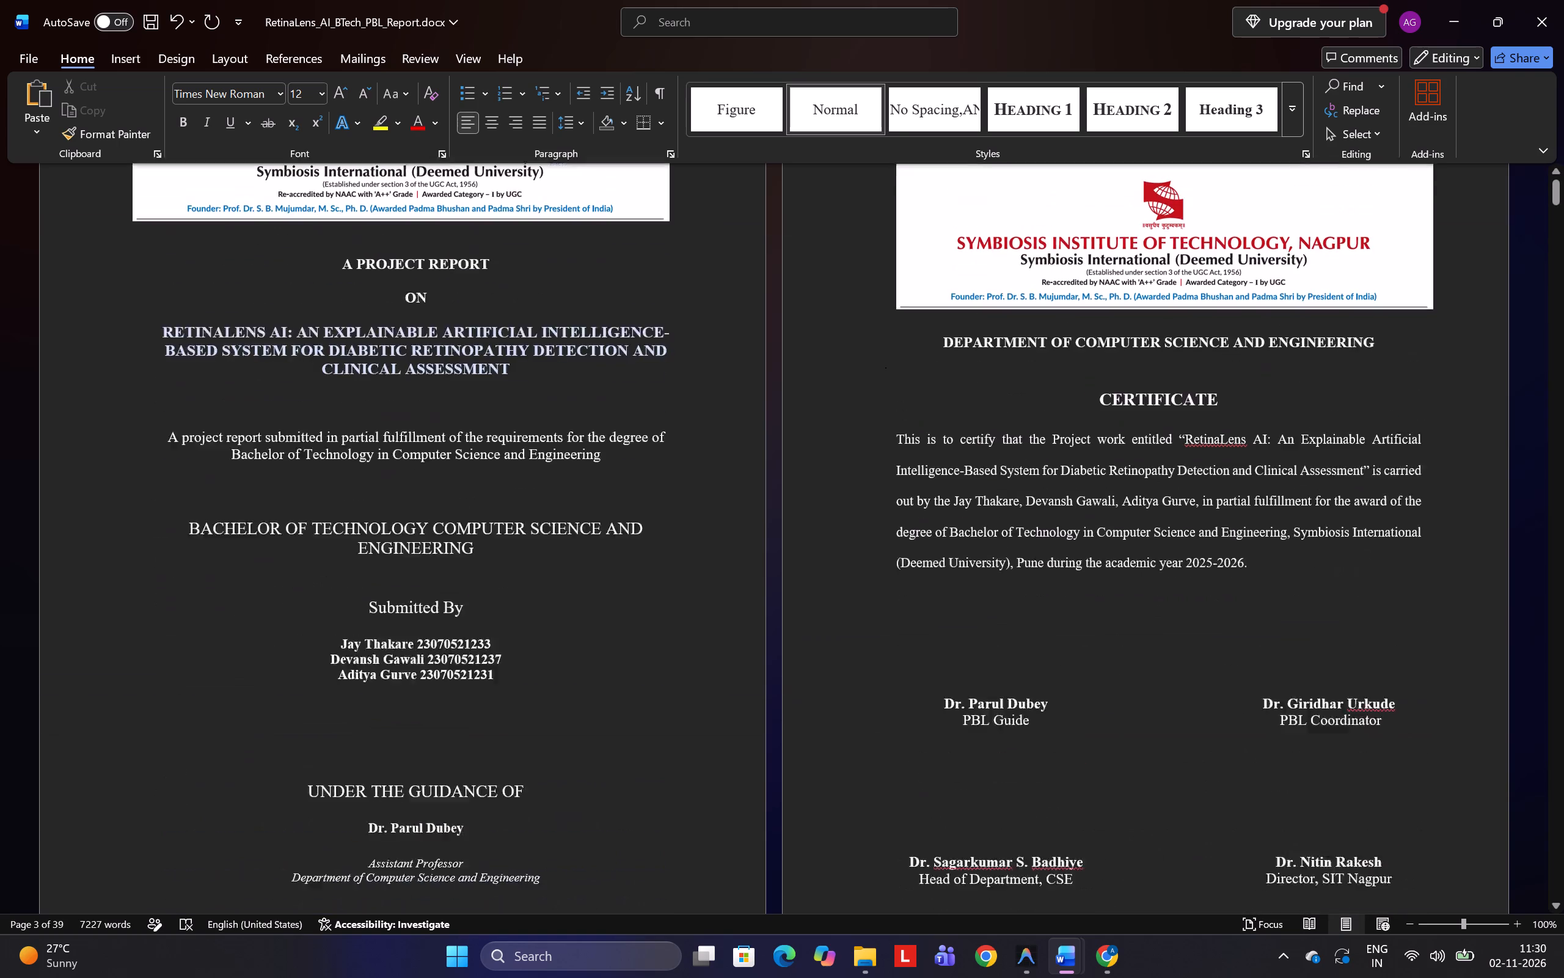
{"action": "scroll", "coordinate": [253, 425], "scroll_direction": "up", "scroll_amount": 2}
{"action": "scroll", "coordinate": [872, 560], "scroll_direction": "down", "scroll_amount": 1}
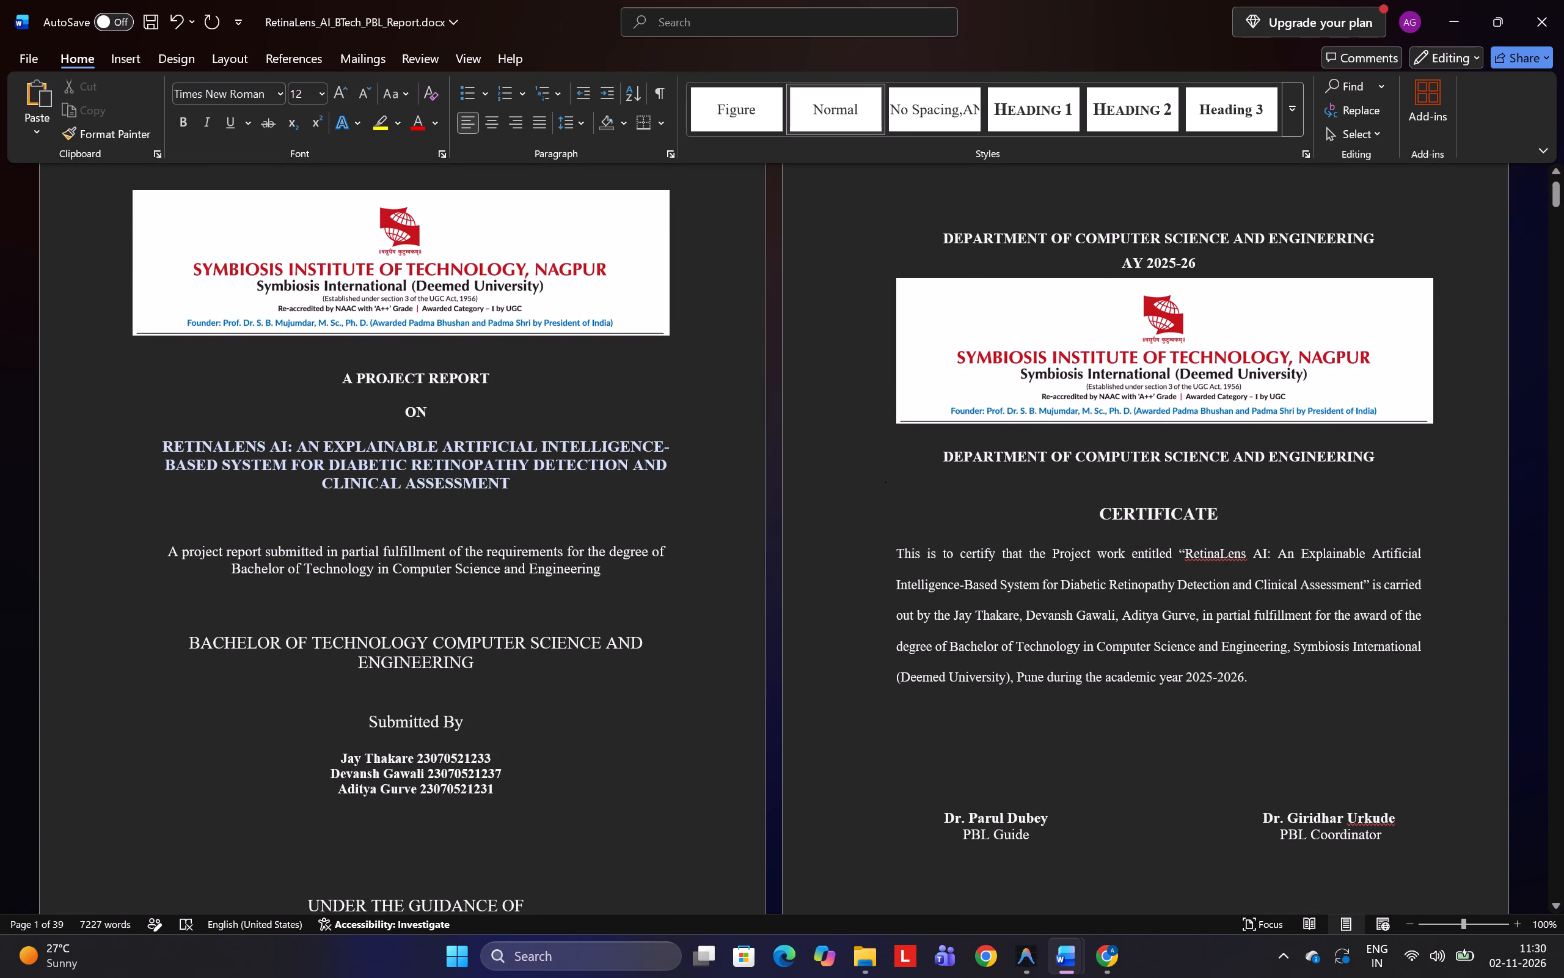
{"action": "left_click_drag", "start_coordinate": [1186, 553], "coordinate": [1218, 557]}
{"action": "left_click_drag", "start_coordinate": [1218, 557], "coordinate": [1338, 587]}
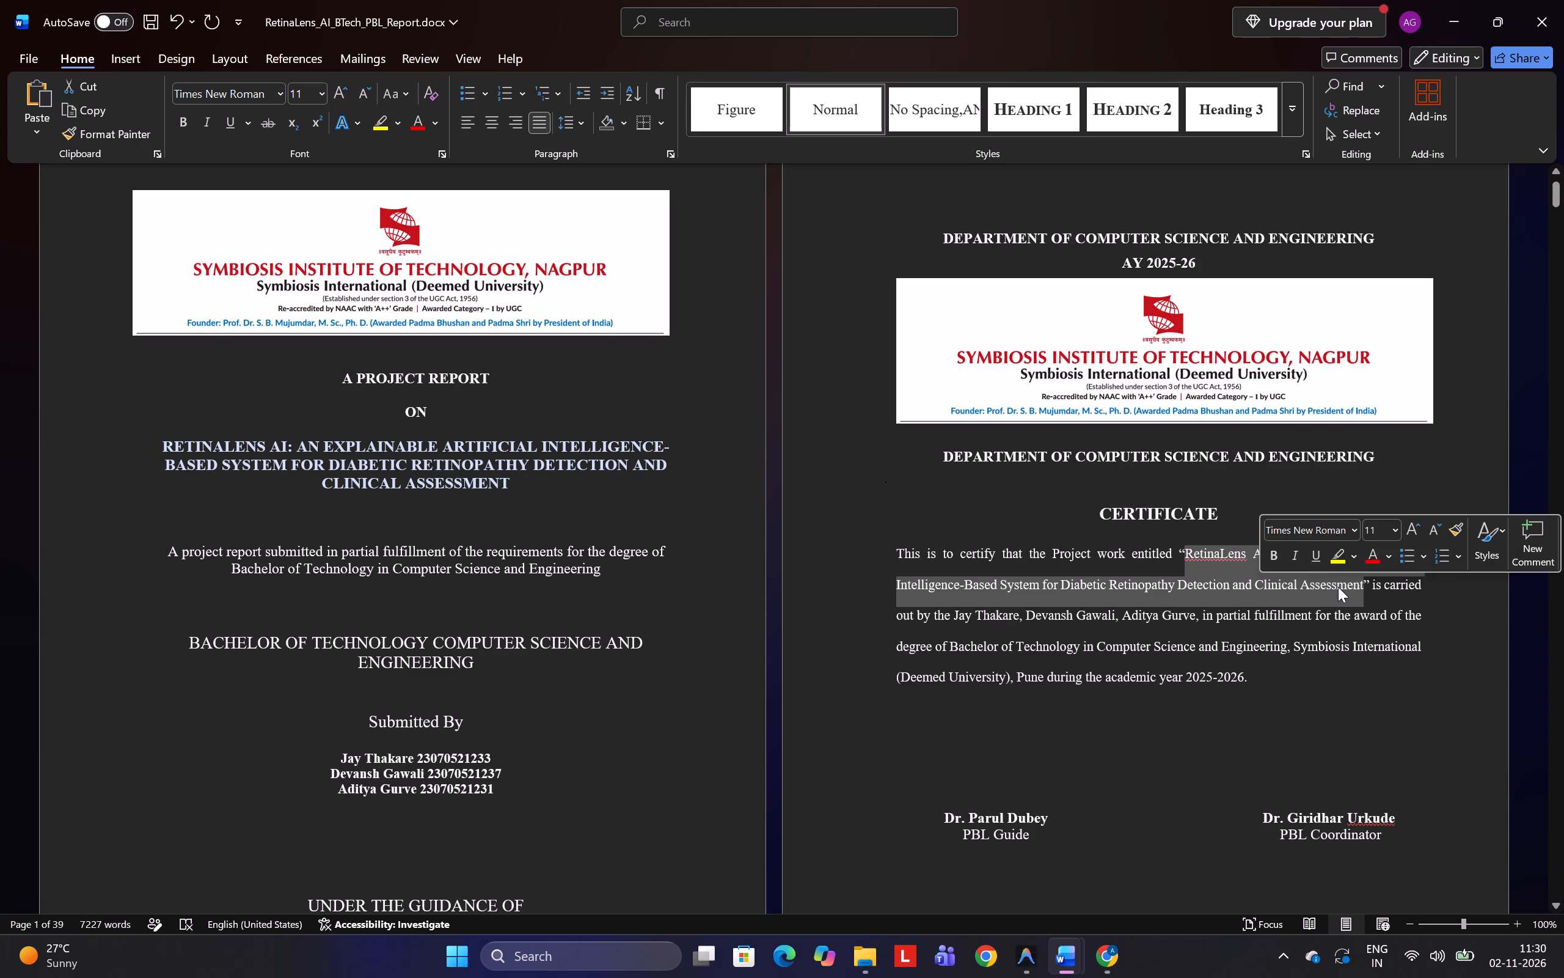
{"action": "key", "text": "ctrl+c"}
Ignore all spelling flags on the word RetinaLens, starting from the certificate paragraph.
{"action": "left_click", "coordinate": [1215, 550]}
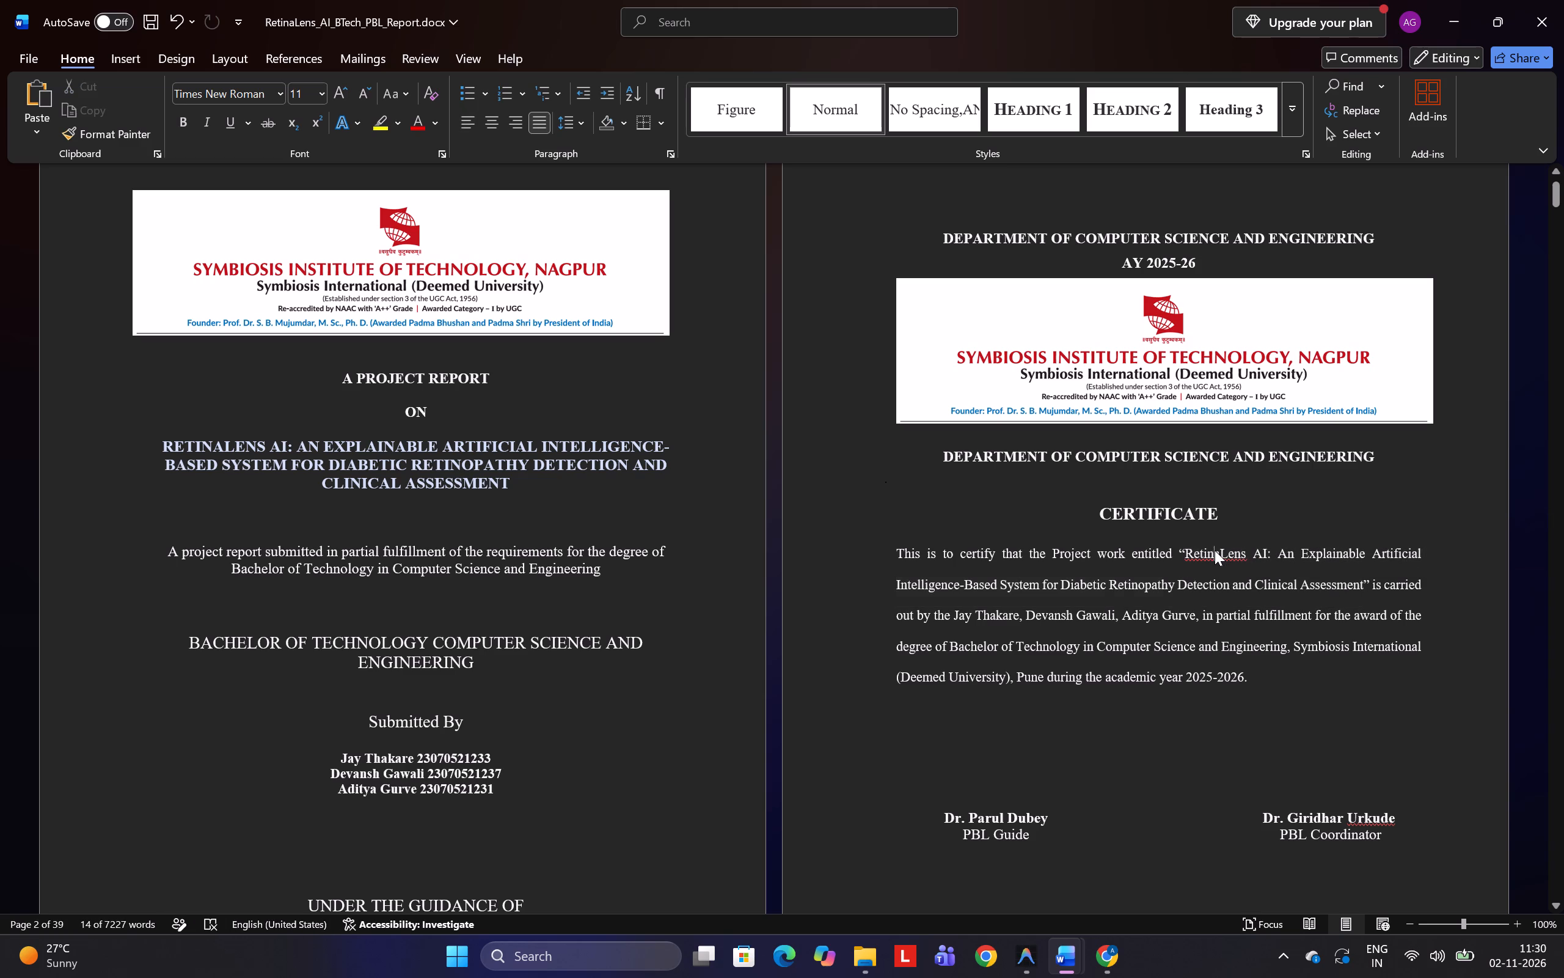
{"action": "left_click", "coordinate": [1215, 550]}
{"action": "right_click", "coordinate": [1215, 550]}
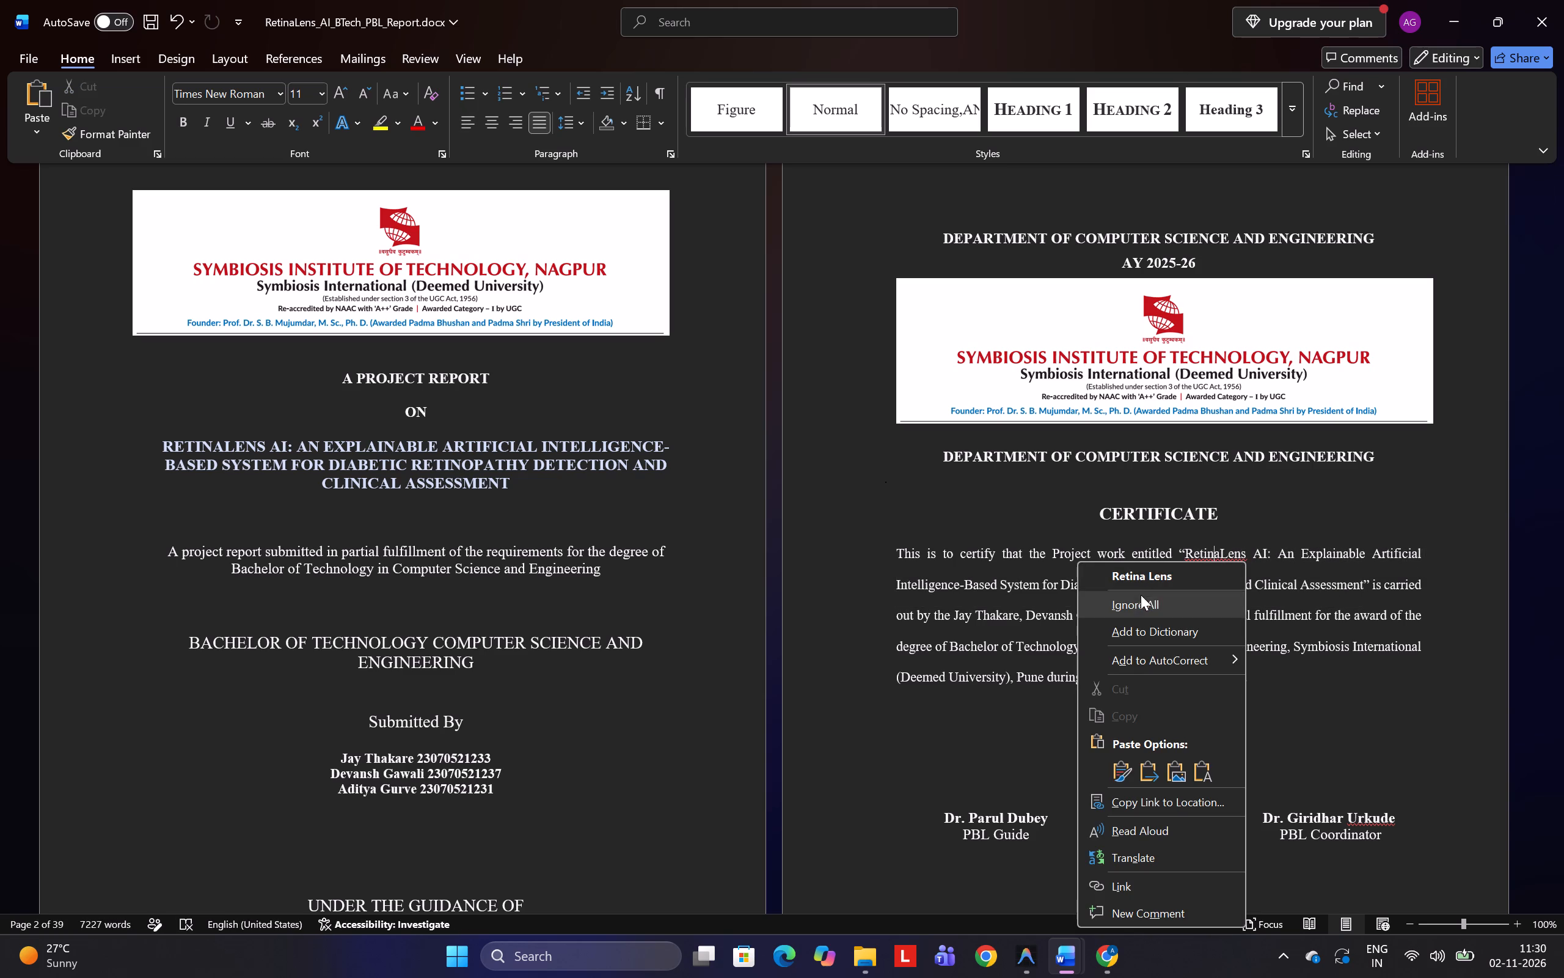
{"action": "left_click", "coordinate": [1140, 597]}
Paste the copied project title one space after the colon on the declaration's Title of the project line.
{"action": "scroll", "coordinate": [1140, 597], "scroll_direction": "down", "scroll_amount": 6}
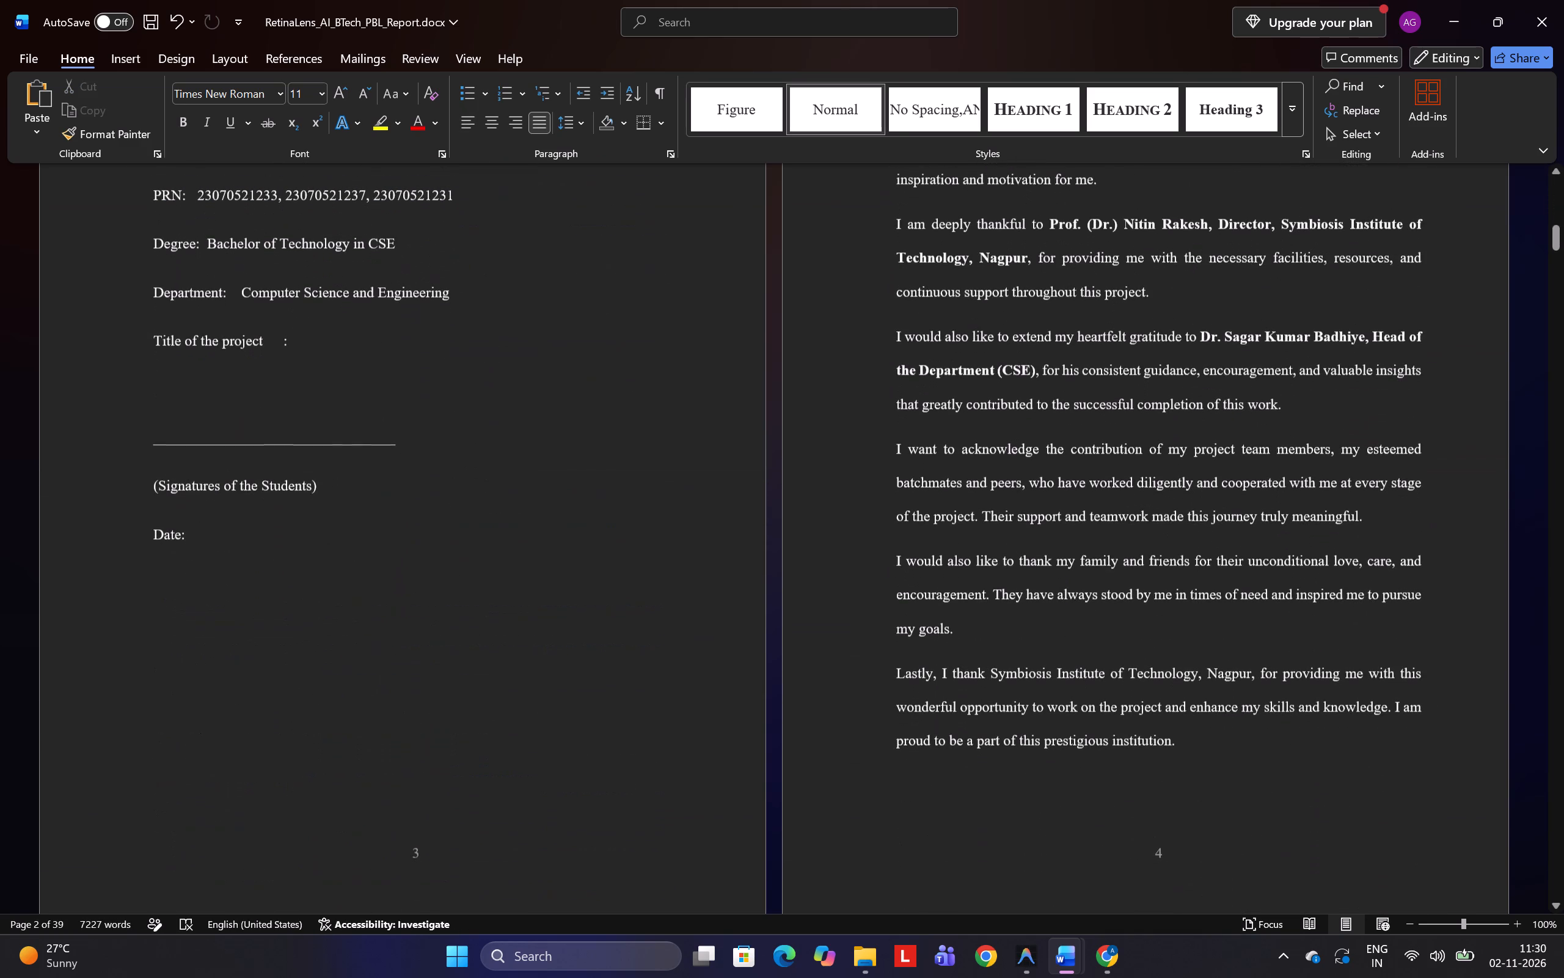
{"action": "left_click", "coordinate": [319, 342]}
{"action": "key", "text": "BackSpace"}
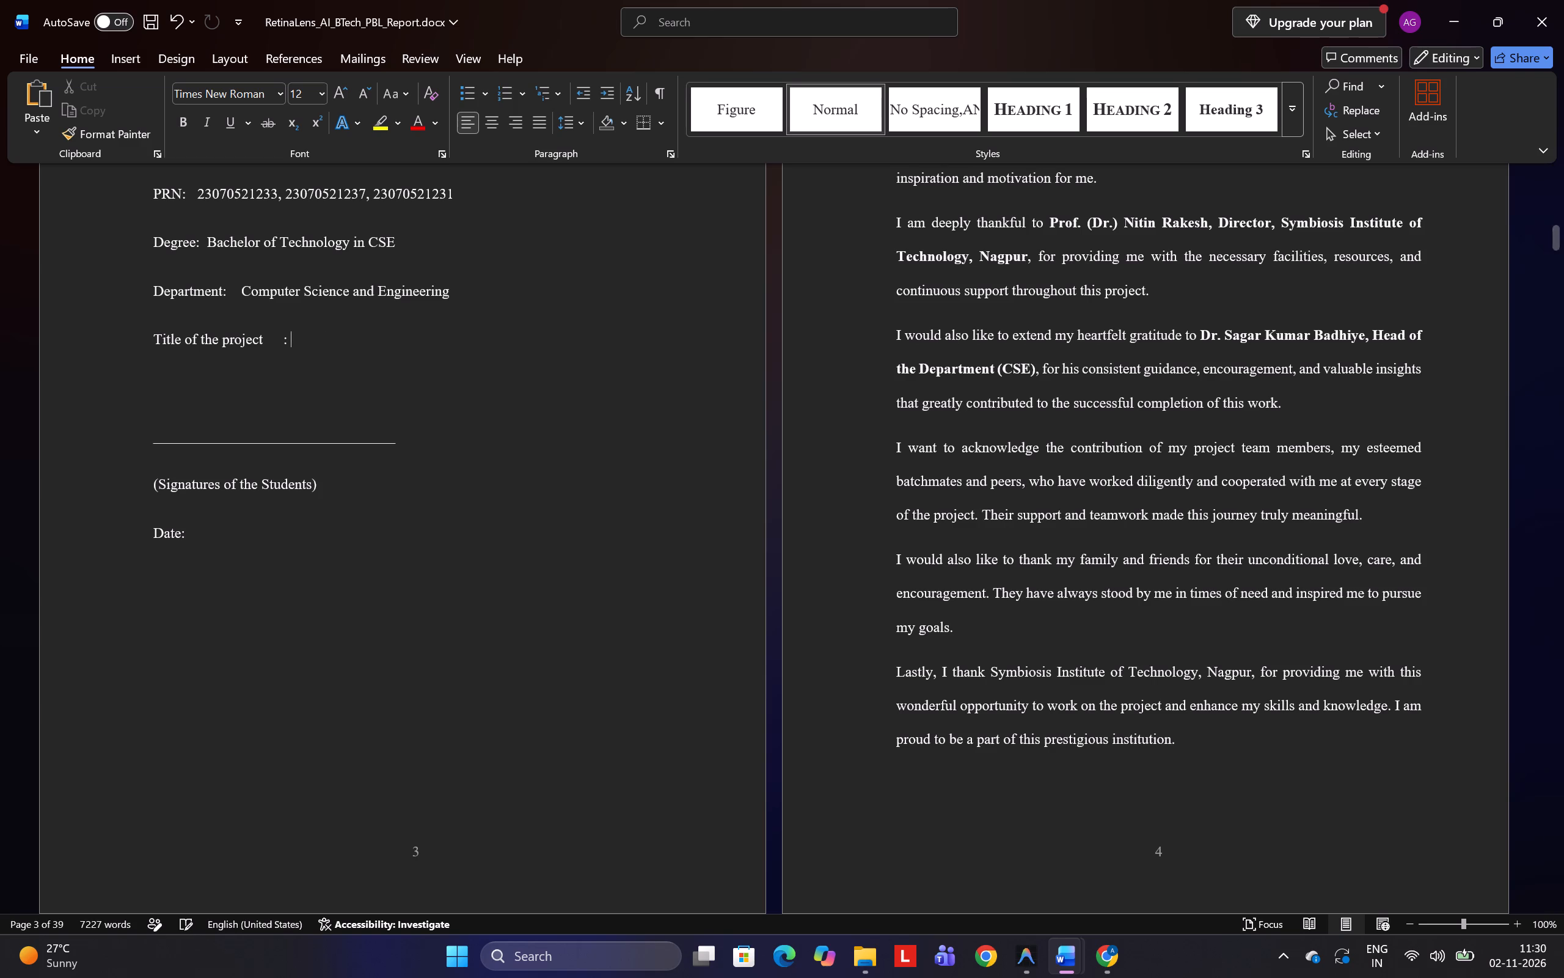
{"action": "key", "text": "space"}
{"action": "key", "text": "ctrl+v"}
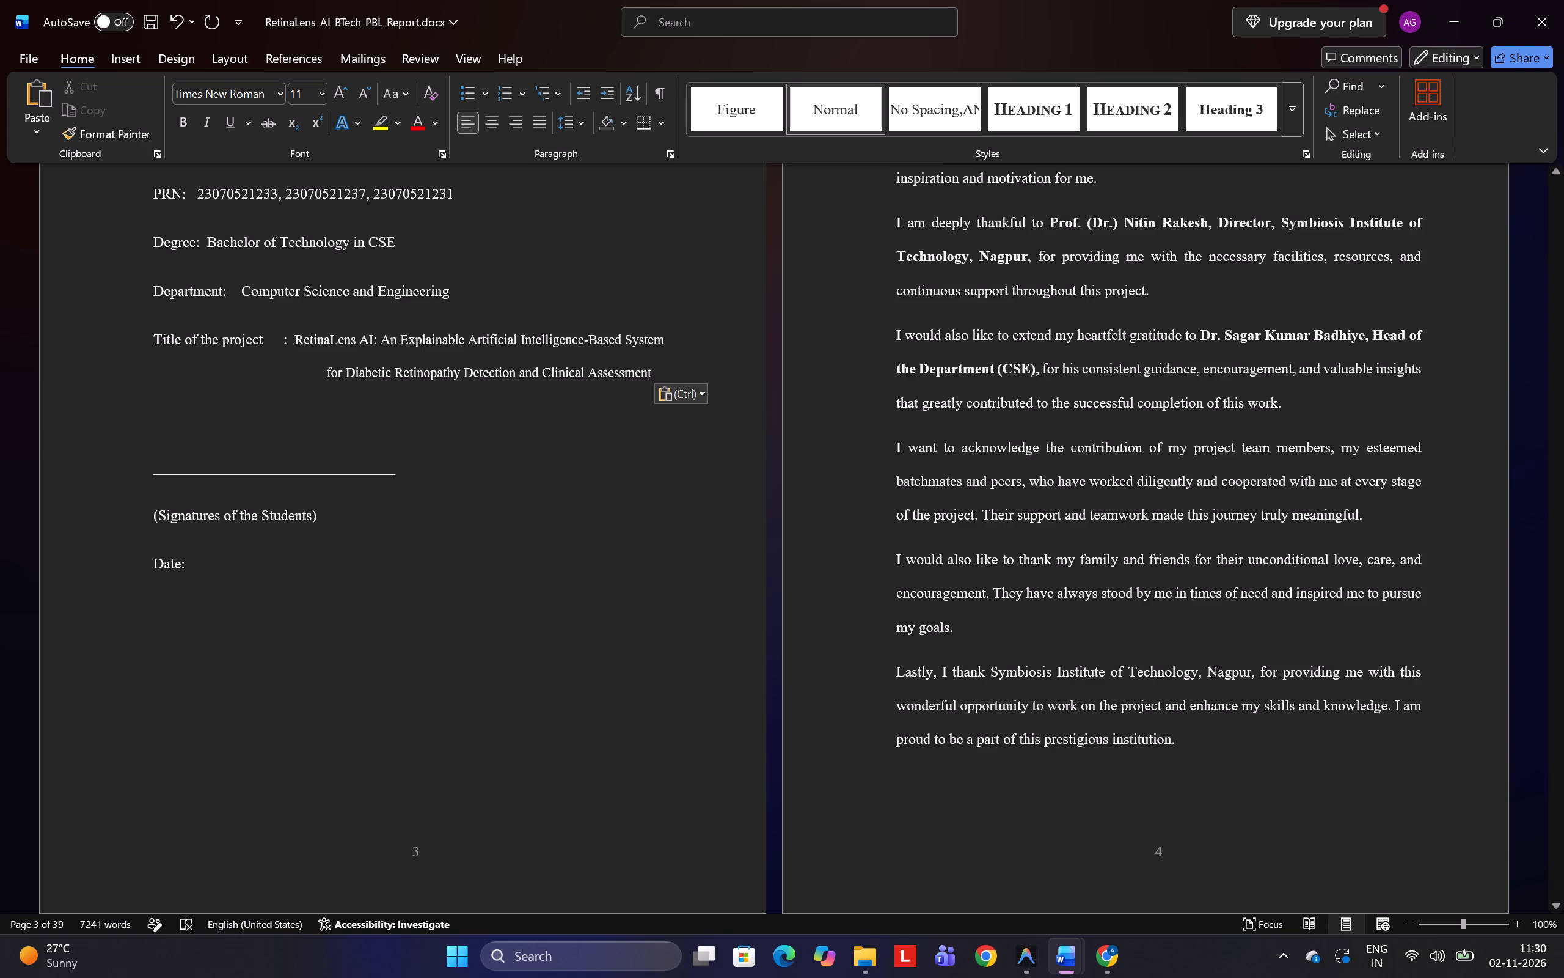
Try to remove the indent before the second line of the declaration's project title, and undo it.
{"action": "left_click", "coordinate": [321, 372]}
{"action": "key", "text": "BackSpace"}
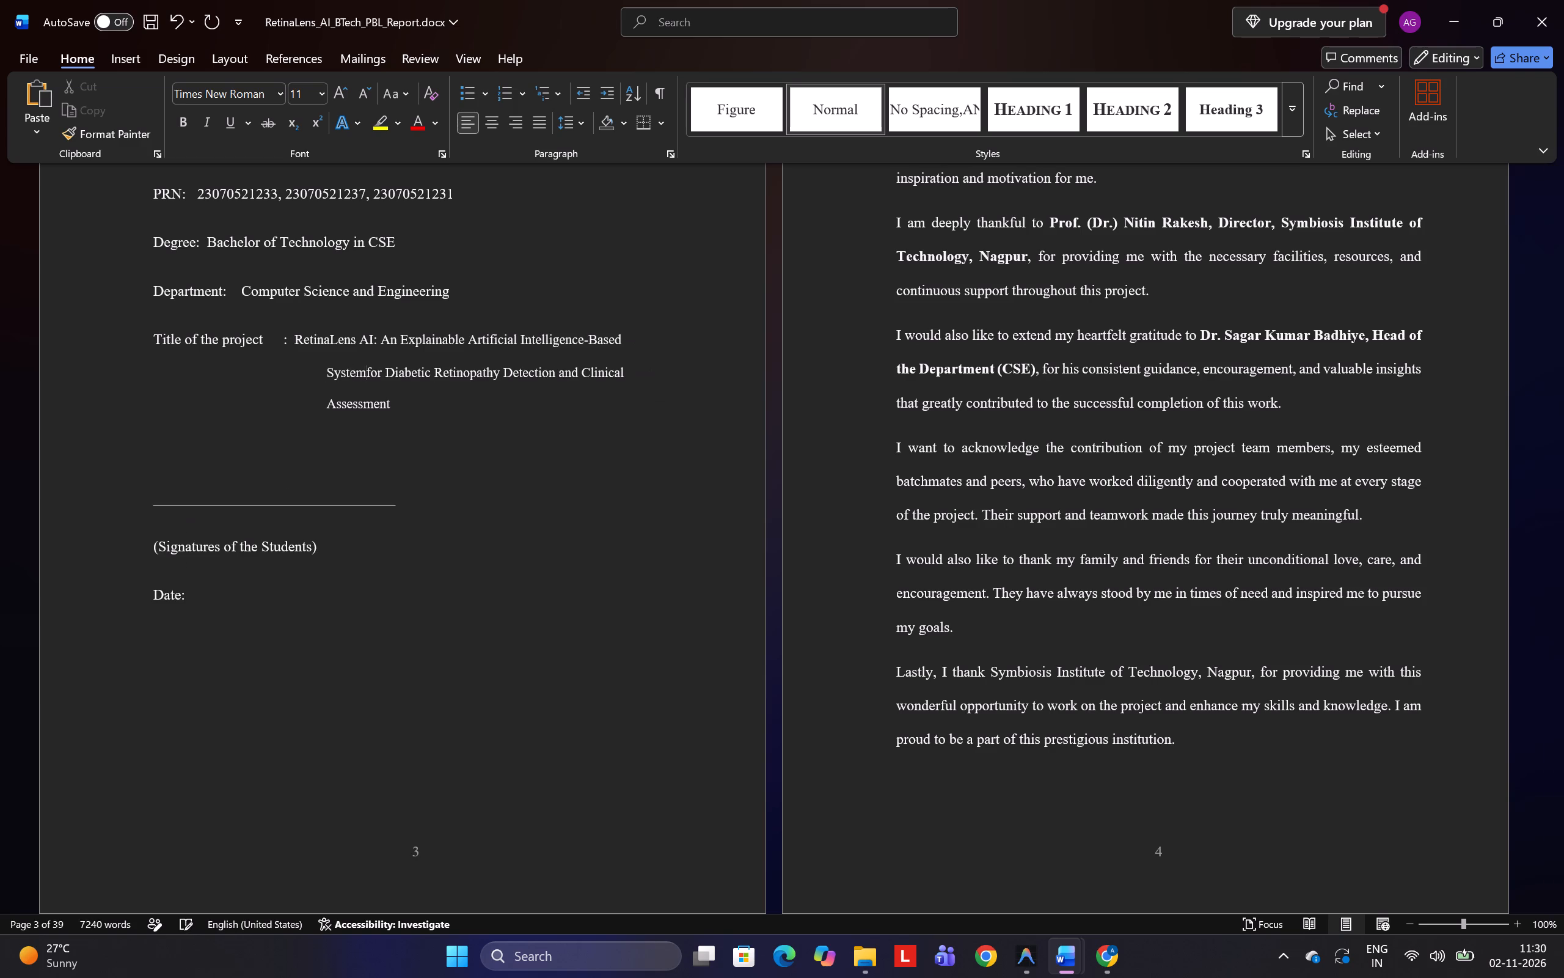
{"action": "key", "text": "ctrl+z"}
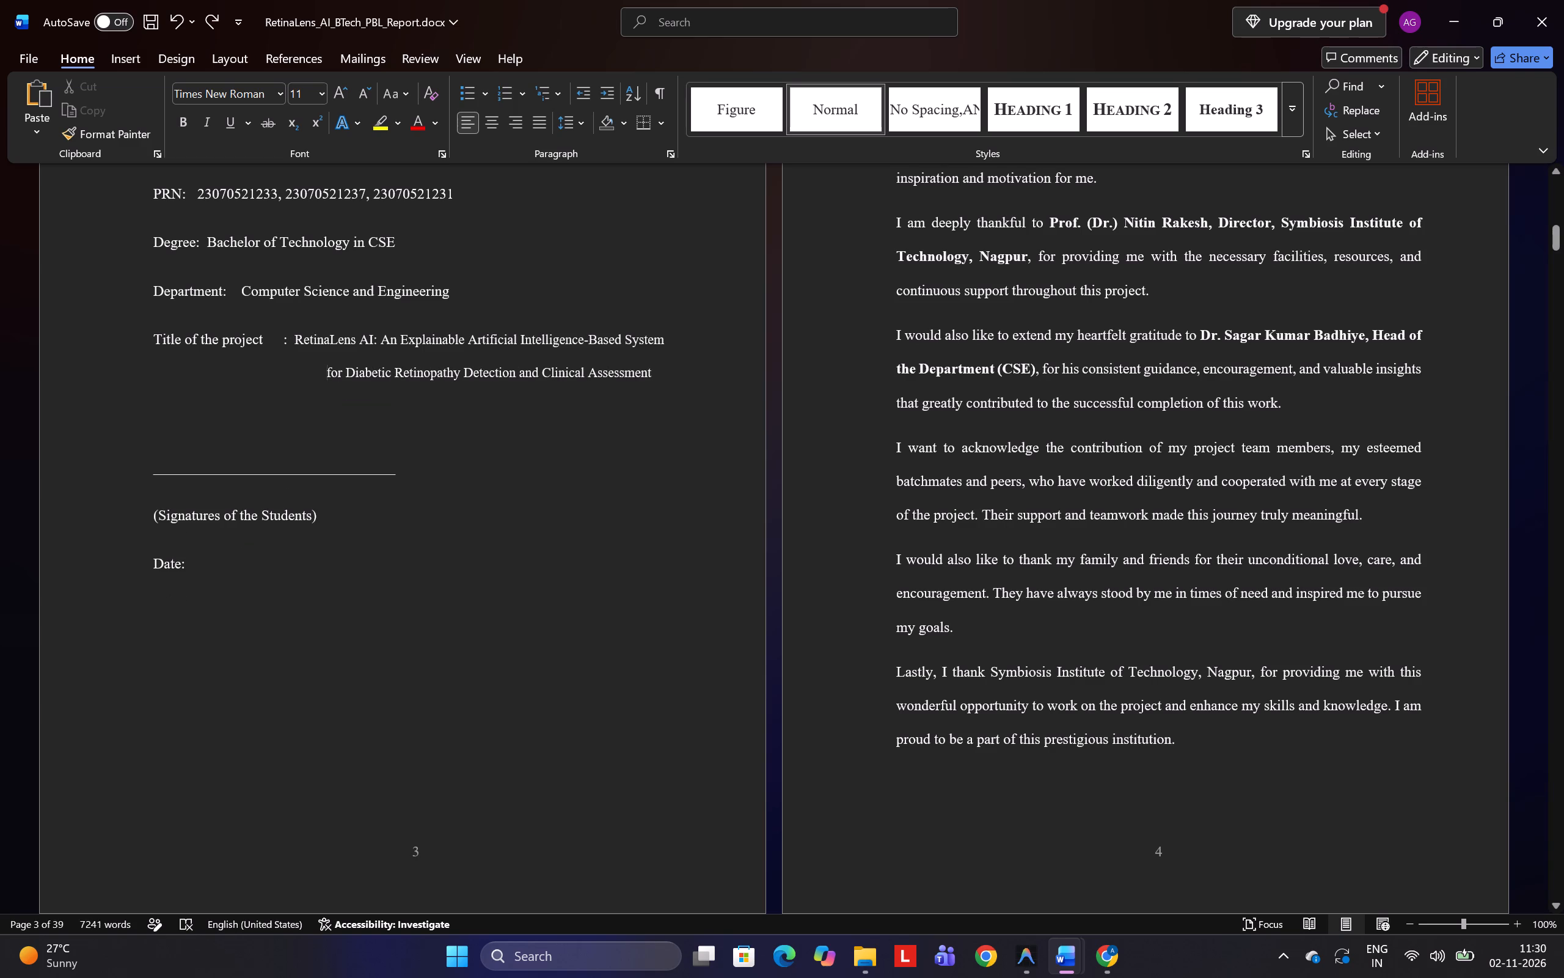
Review the completed declaration page and the acknowledgement text beside it.
{"action": "scroll", "coordinate": [406, 410], "scroll_direction": "up", "scroll_amount": 3}
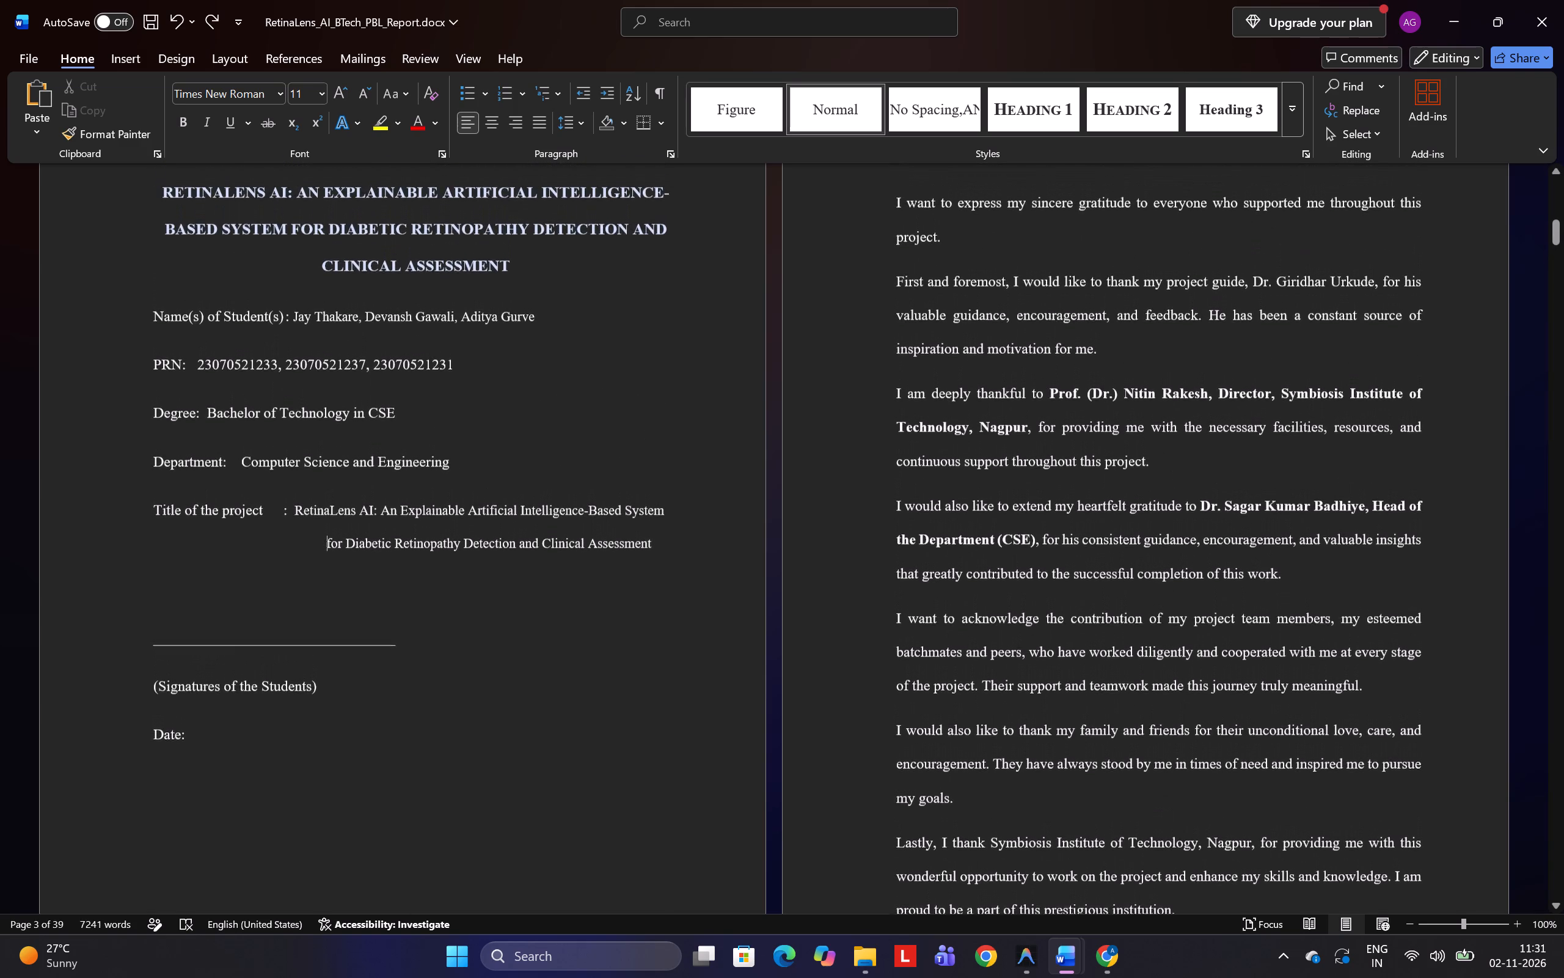
{"action": "scroll", "coordinate": [406, 410], "scroll_direction": "up", "scroll_amount": 1}
{"action": "scroll", "coordinate": [406, 410], "scroll_direction": "down", "scroll_amount": 2}
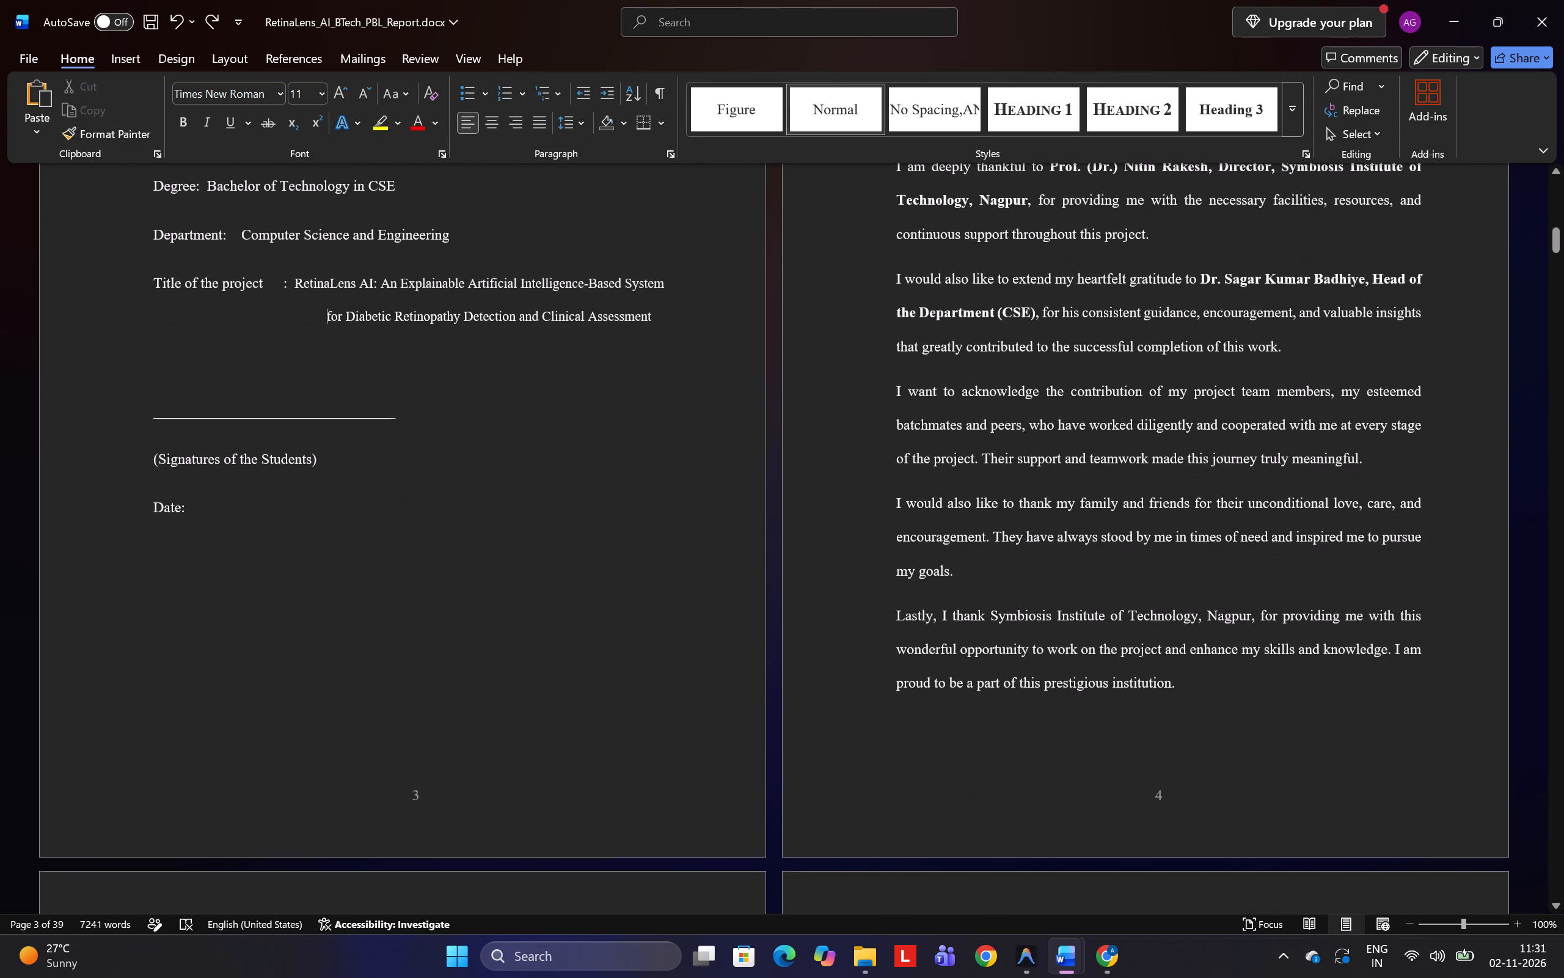
{"action": "scroll", "coordinate": [406, 410], "scroll_direction": "up", "scroll_amount": 2}
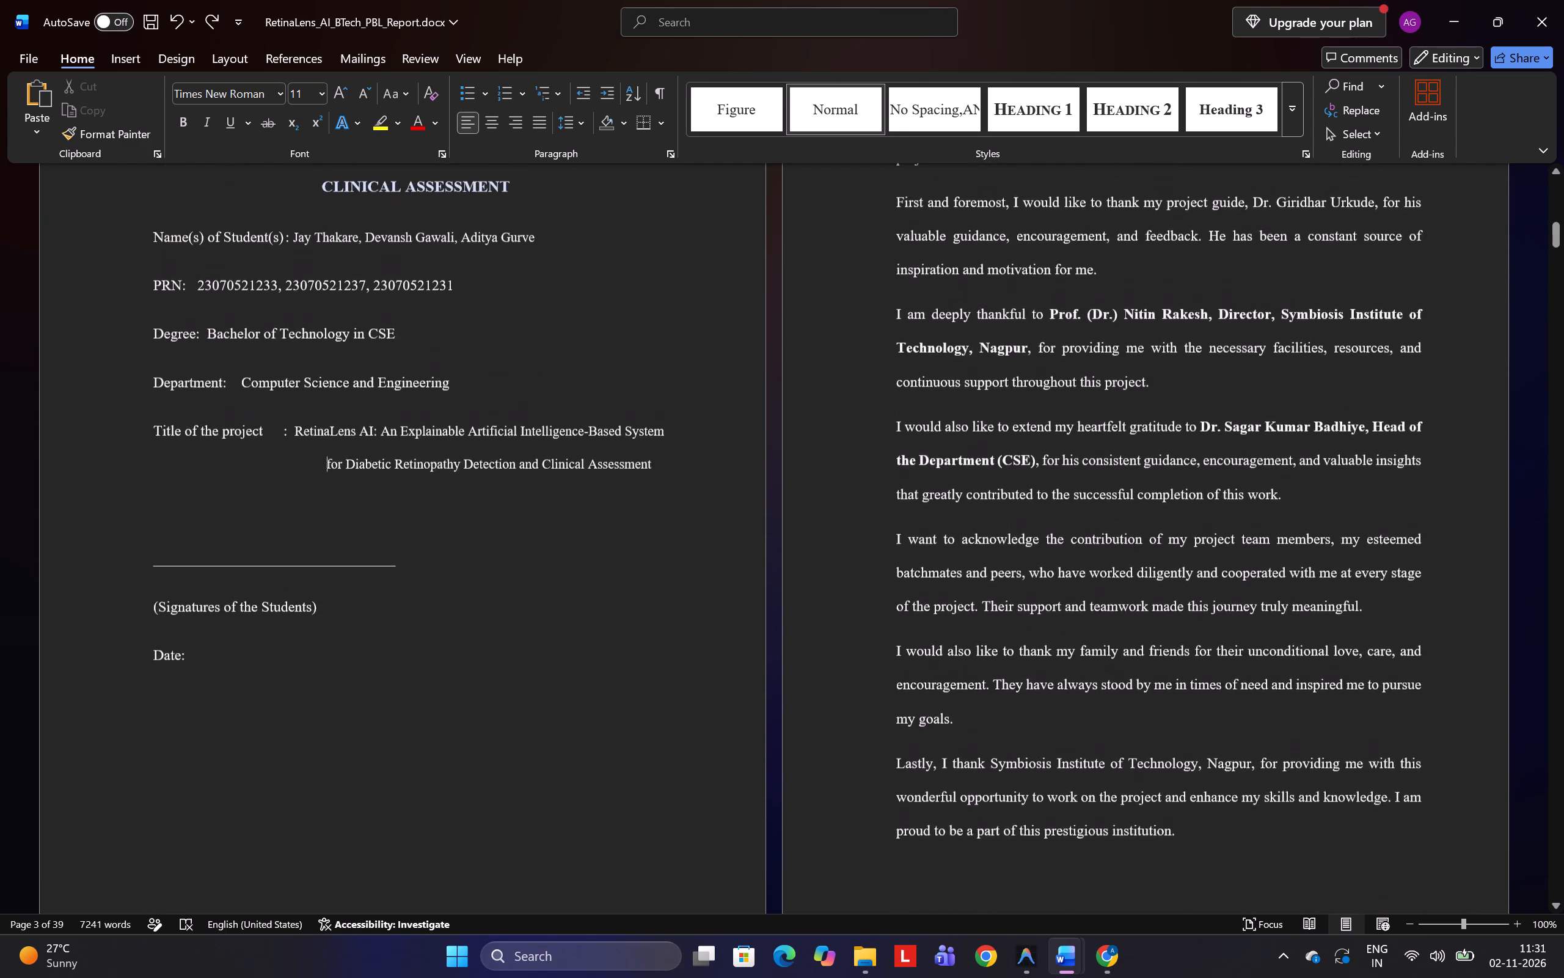
{"action": "scroll", "coordinate": [406, 410], "scroll_direction": "up", "scroll_amount": 1}
{"action": "left_click", "coordinate": [993, 363]}
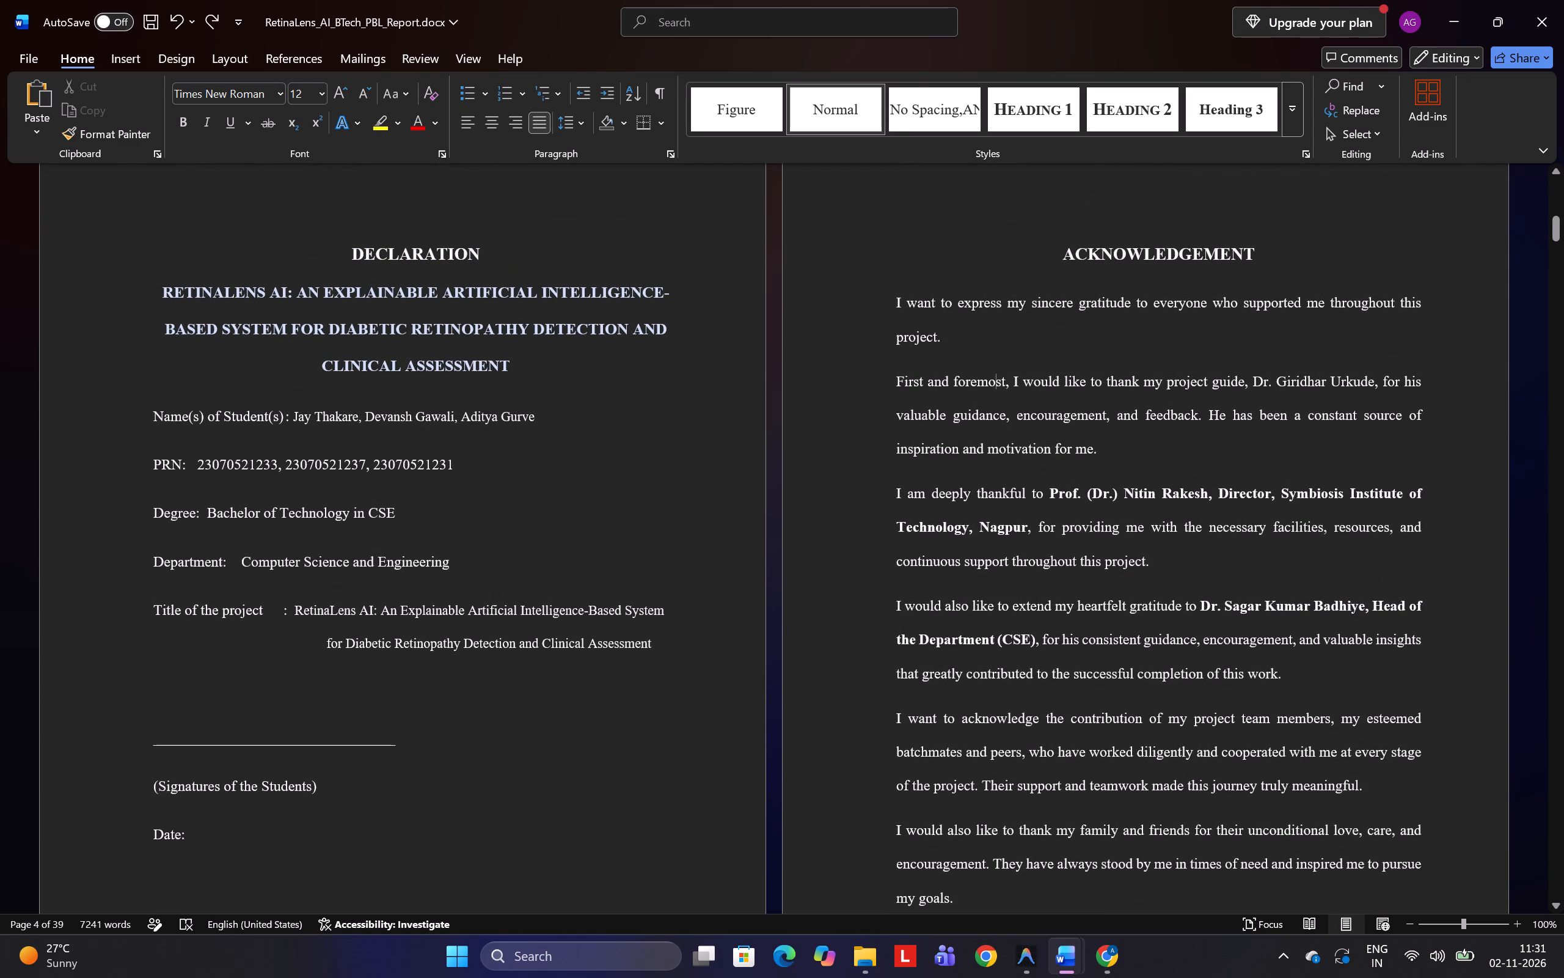
{"action": "scroll", "coordinate": [1012, 623], "scroll_direction": "down", "scroll_amount": 1}
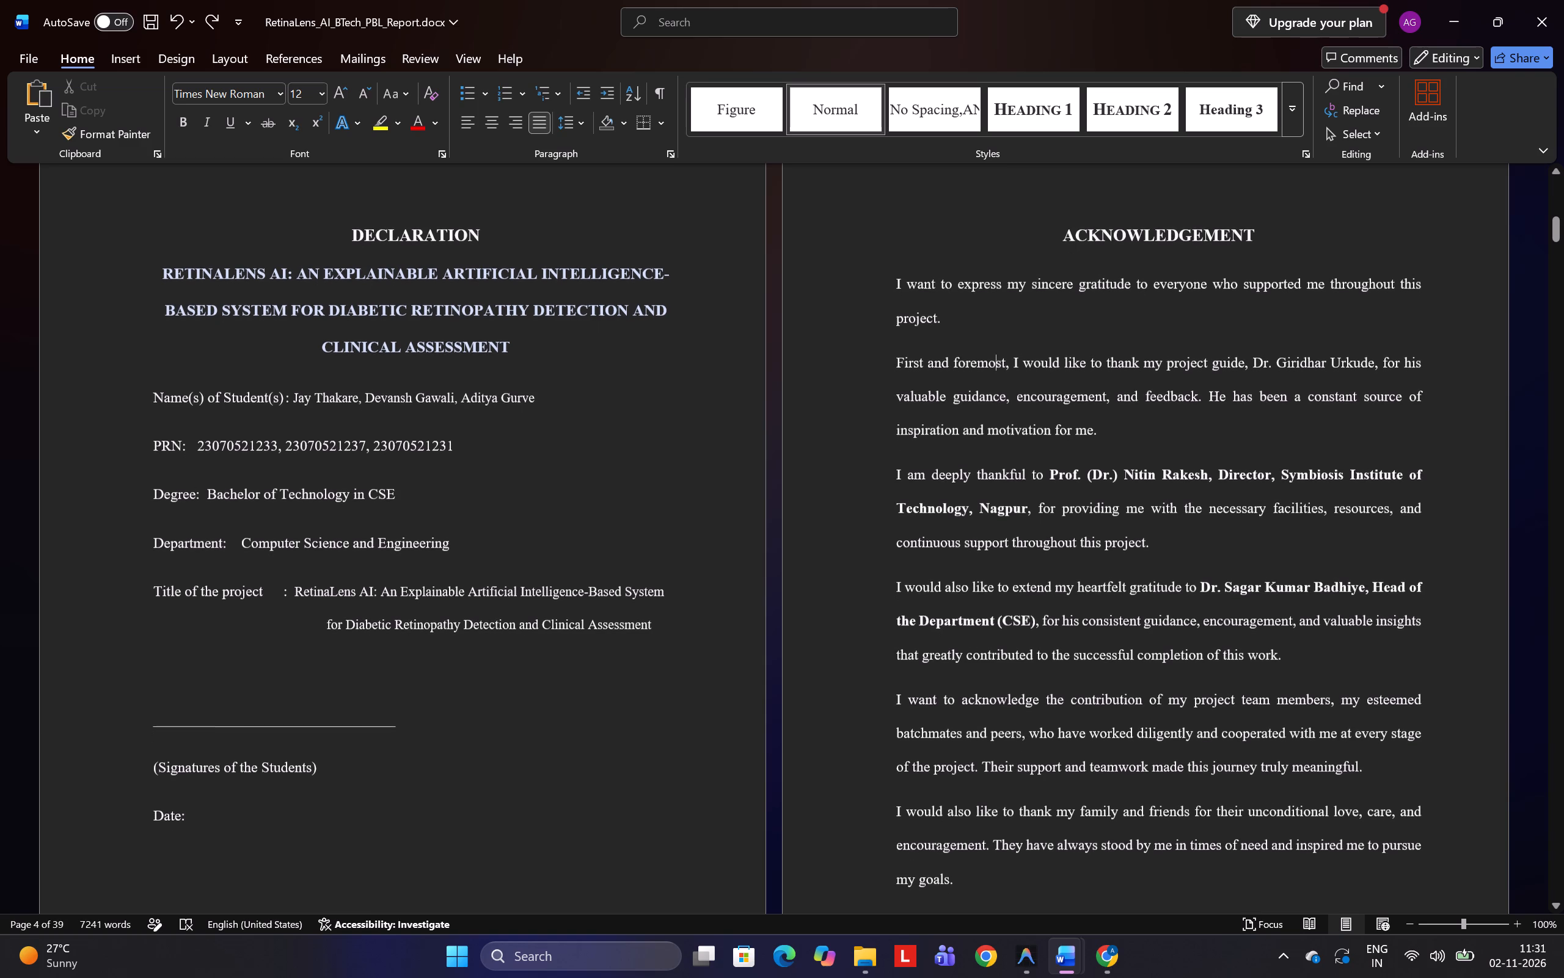
{"action": "scroll", "coordinate": [1012, 623], "scroll_direction": "down", "scroll_amount": 1}
{"action": "scroll", "coordinate": [1012, 745], "scroll_direction": "down", "scroll_amount": 2}
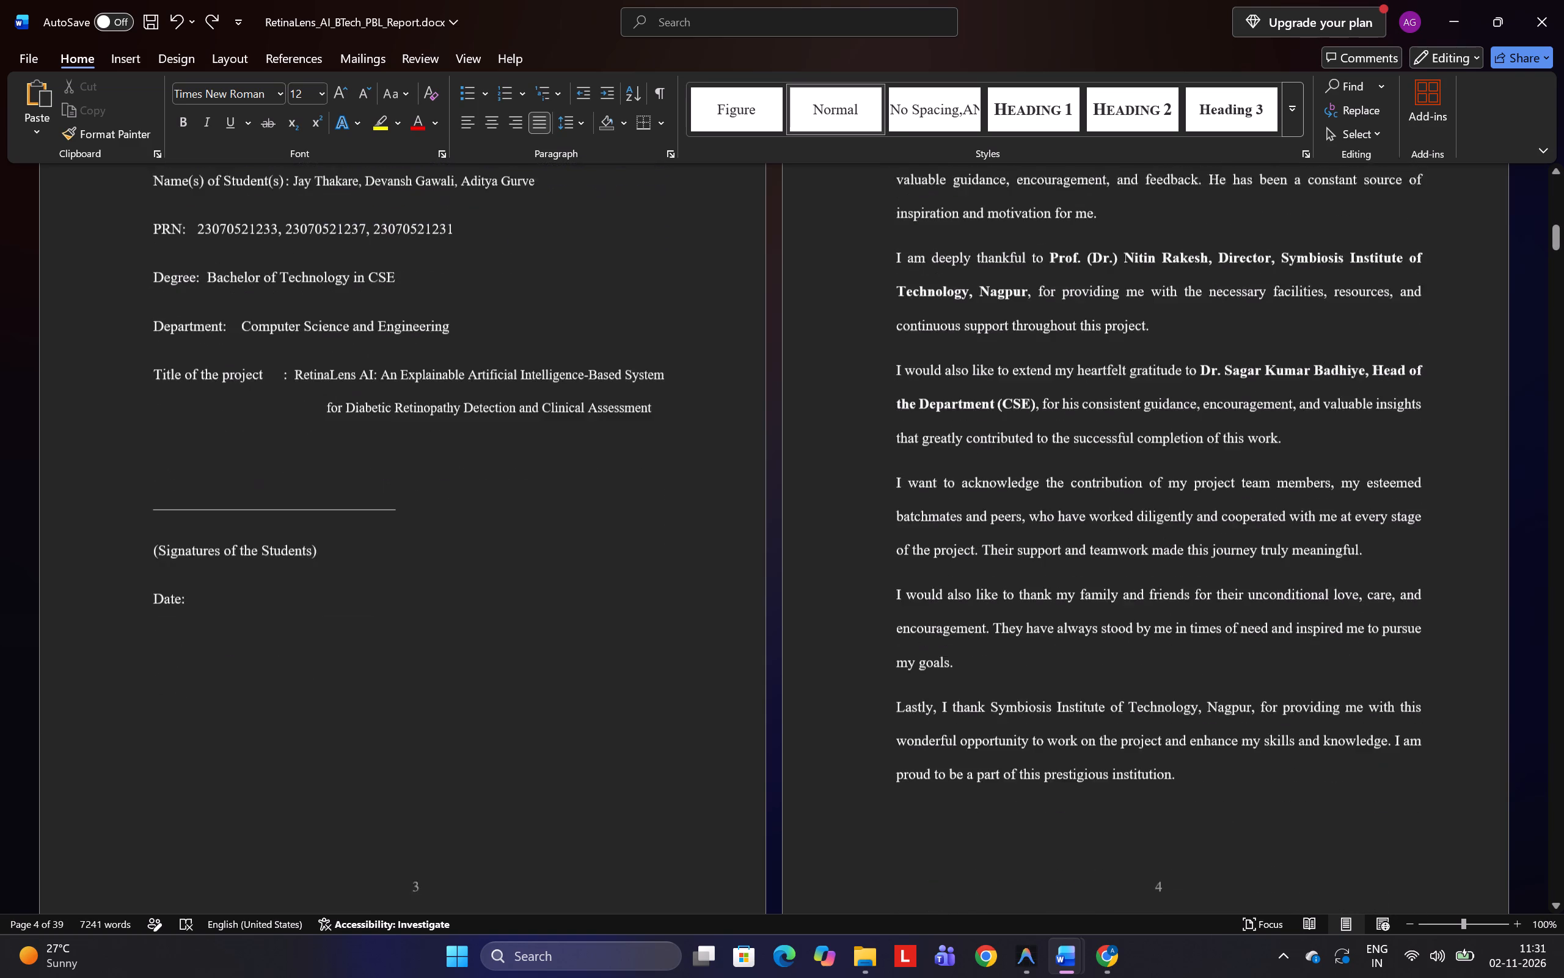
Skim the rest of the report from the abstract and contents to the references, and return to the front pages.
{"action": "scroll", "coordinate": [1012, 745], "scroll_direction": "down", "scroll_amount": 6}
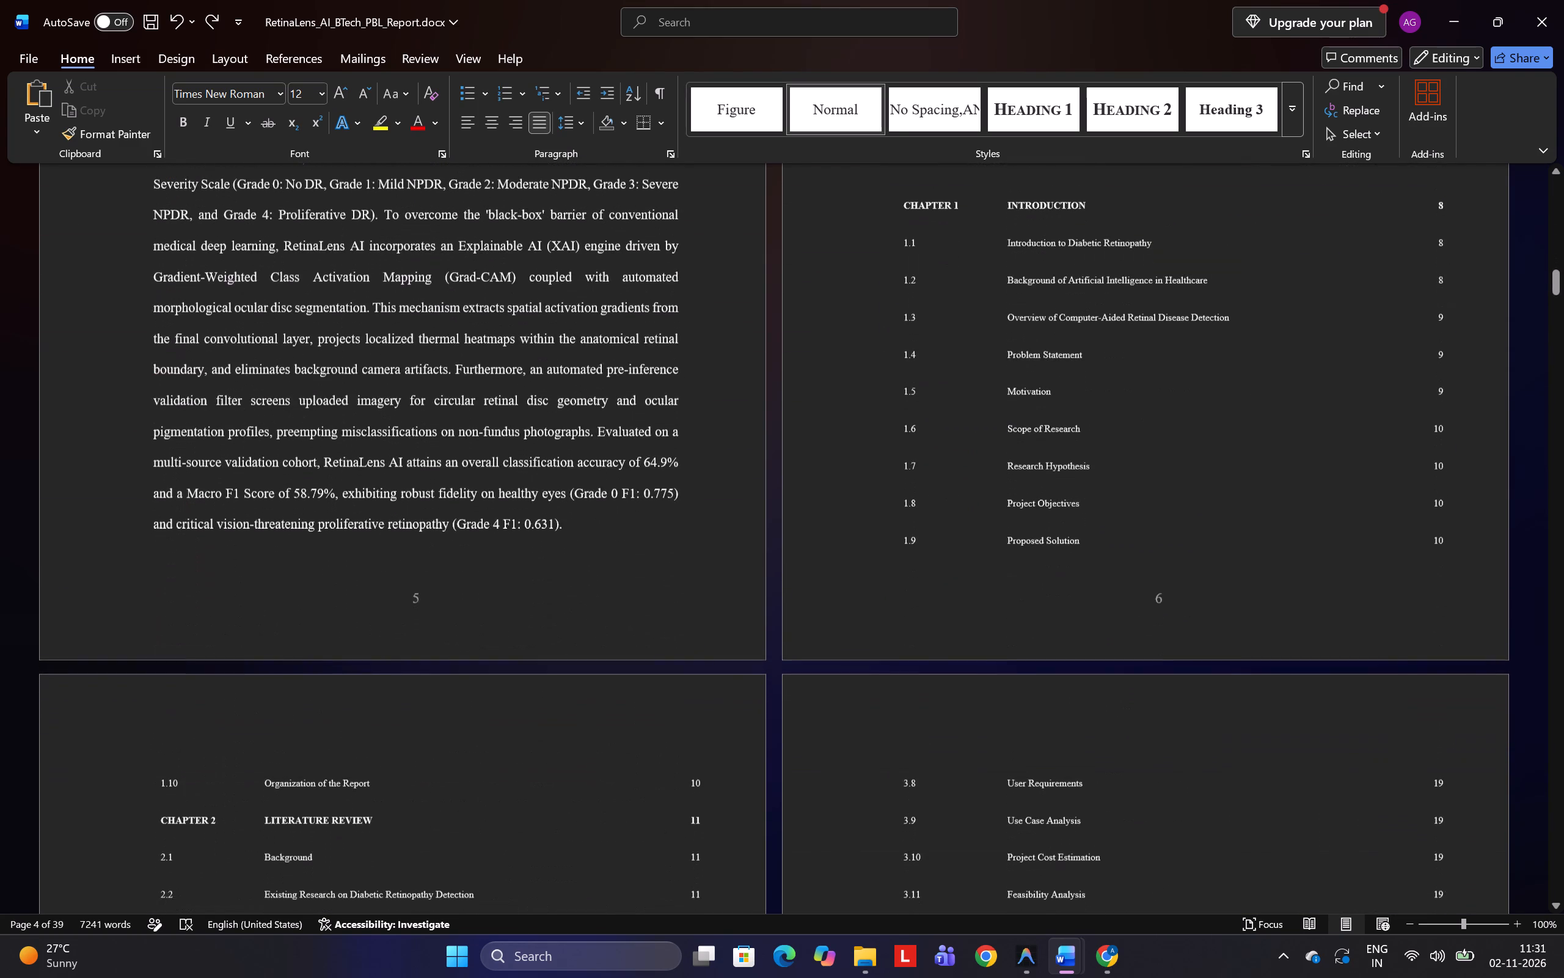
{"action": "scroll", "coordinate": [1012, 745], "scroll_direction": "down", "scroll_amount": 15}
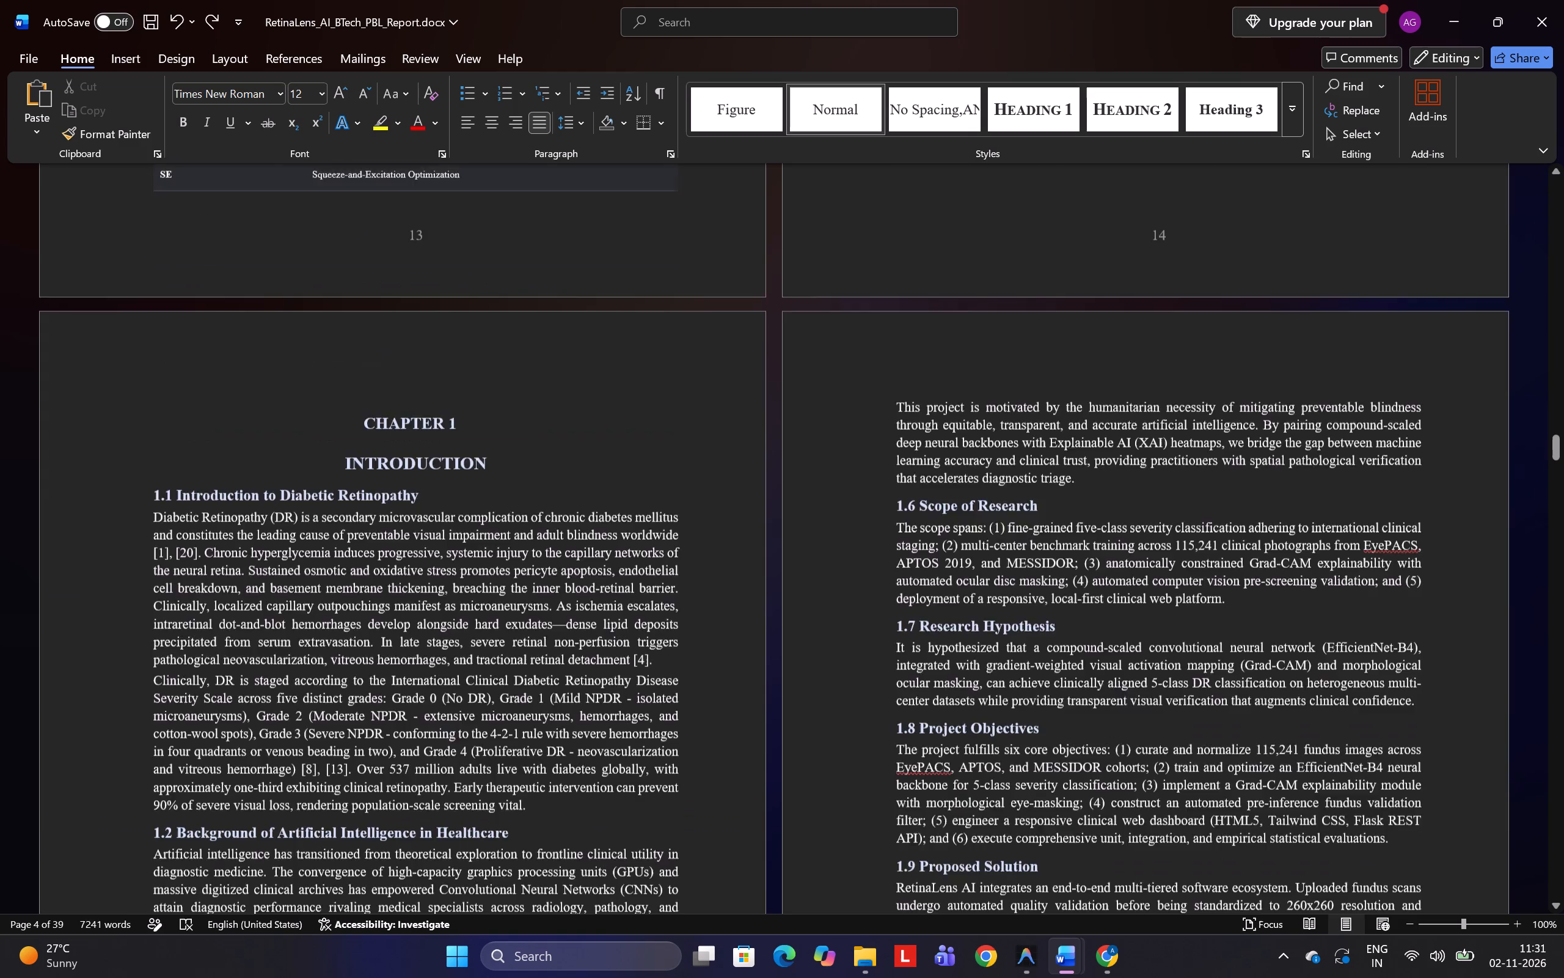
{"action": "scroll", "coordinate": [1012, 745], "scroll_direction": "down", "scroll_amount": 13}
{"action": "scroll", "coordinate": [1012, 745], "scroll_direction": "up", "scroll_amount": 4}
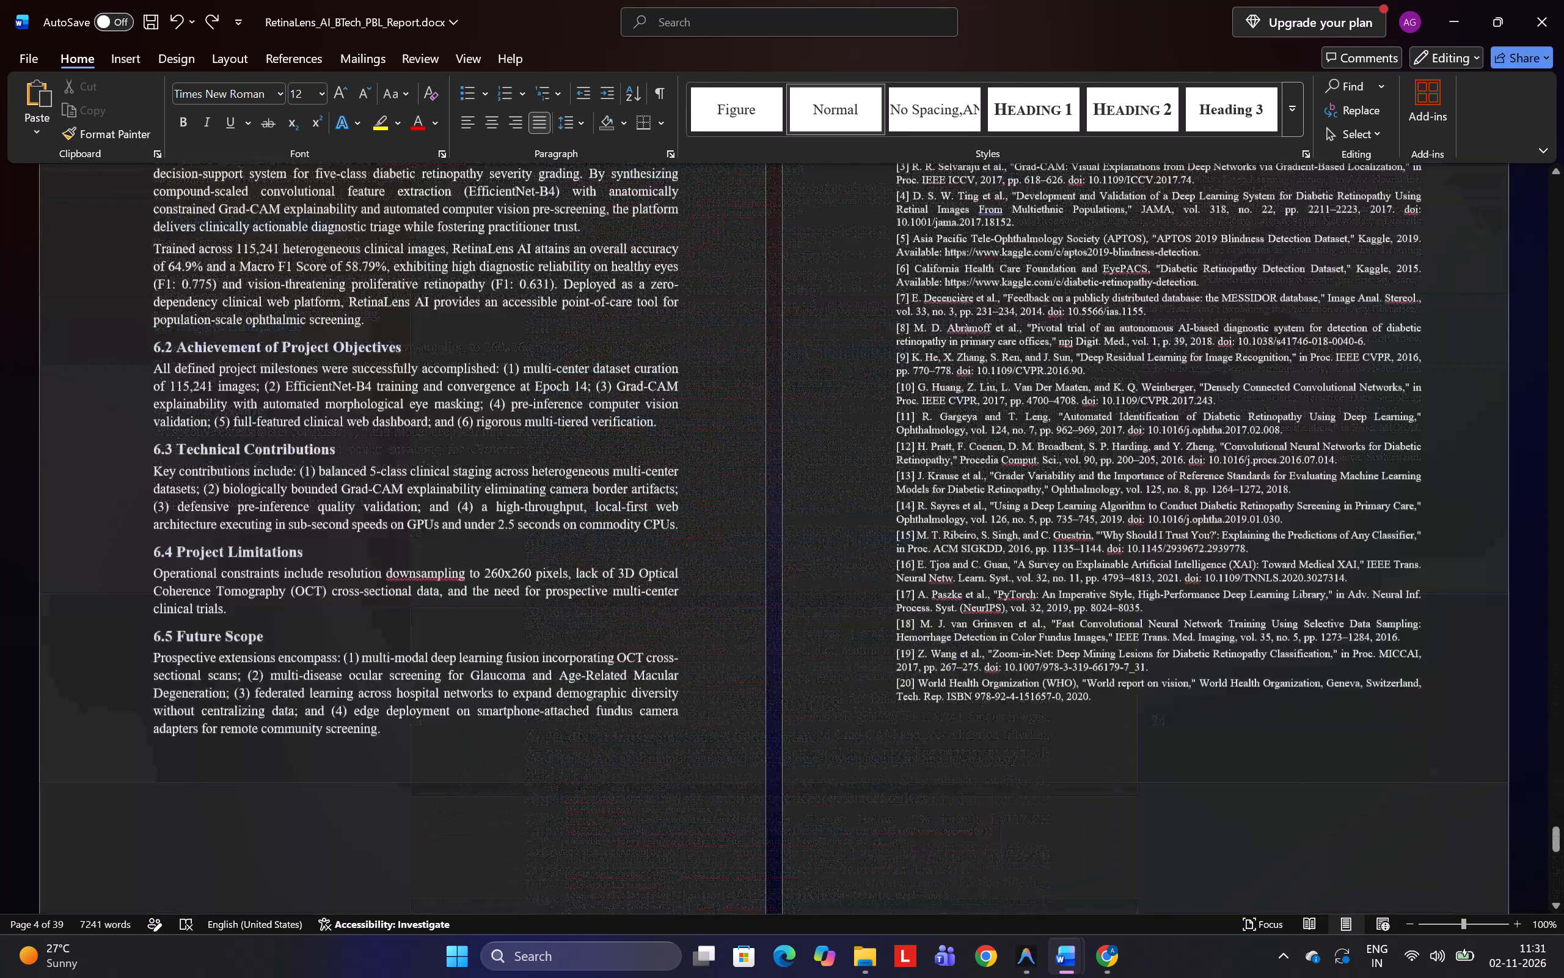
{"action": "scroll", "coordinate": [1012, 745], "scroll_direction": "up", "scroll_amount": 10}
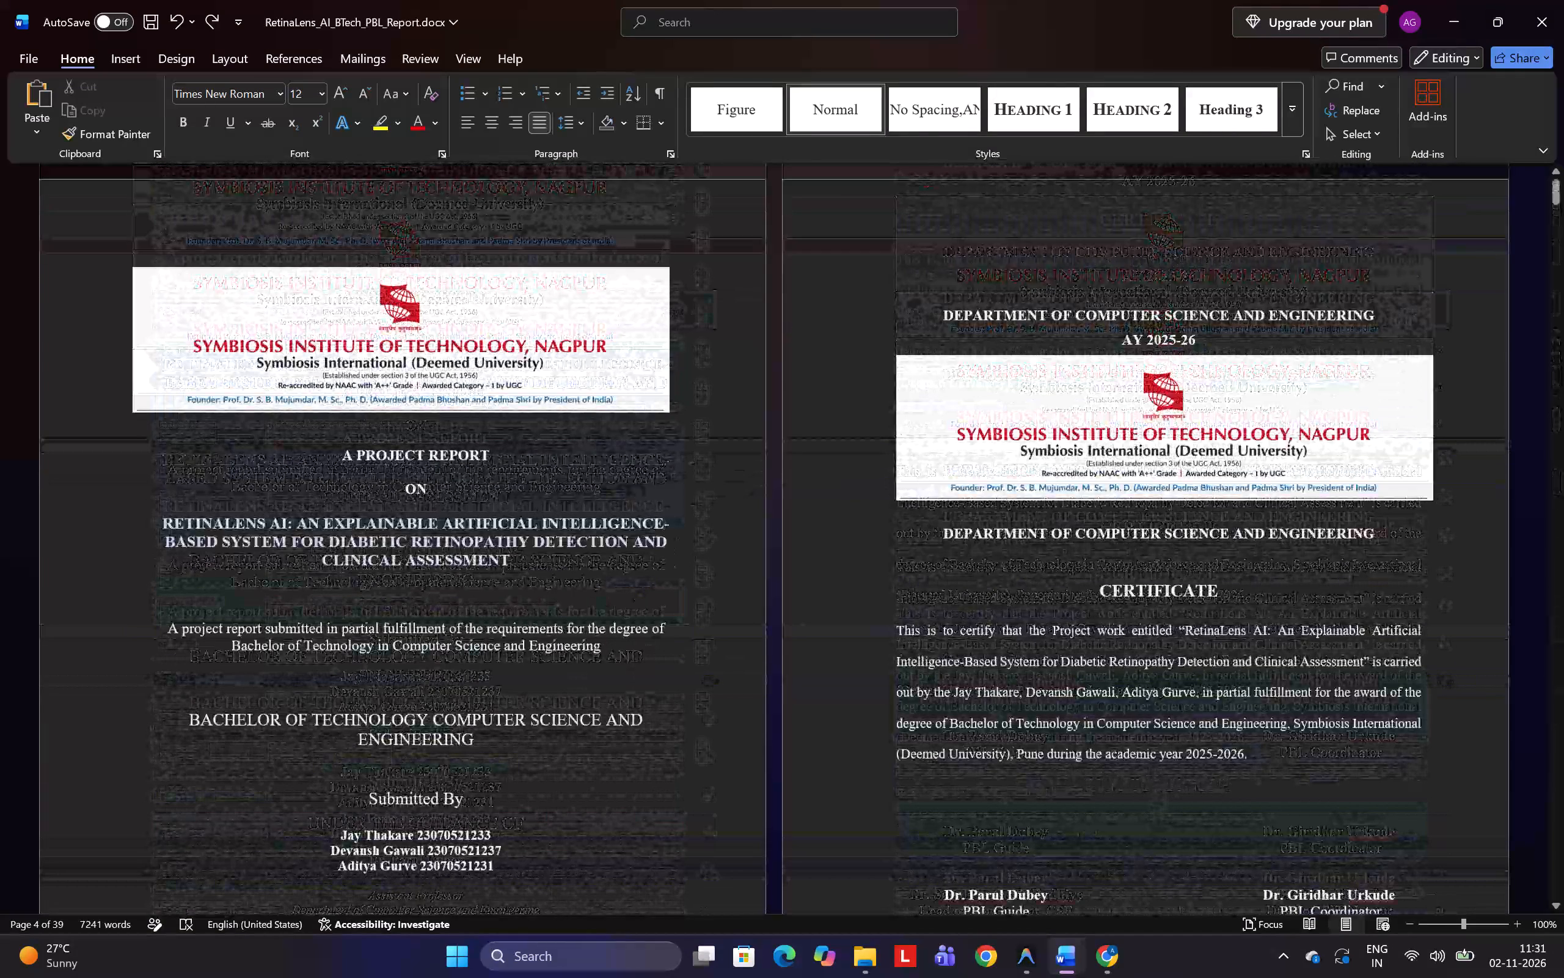
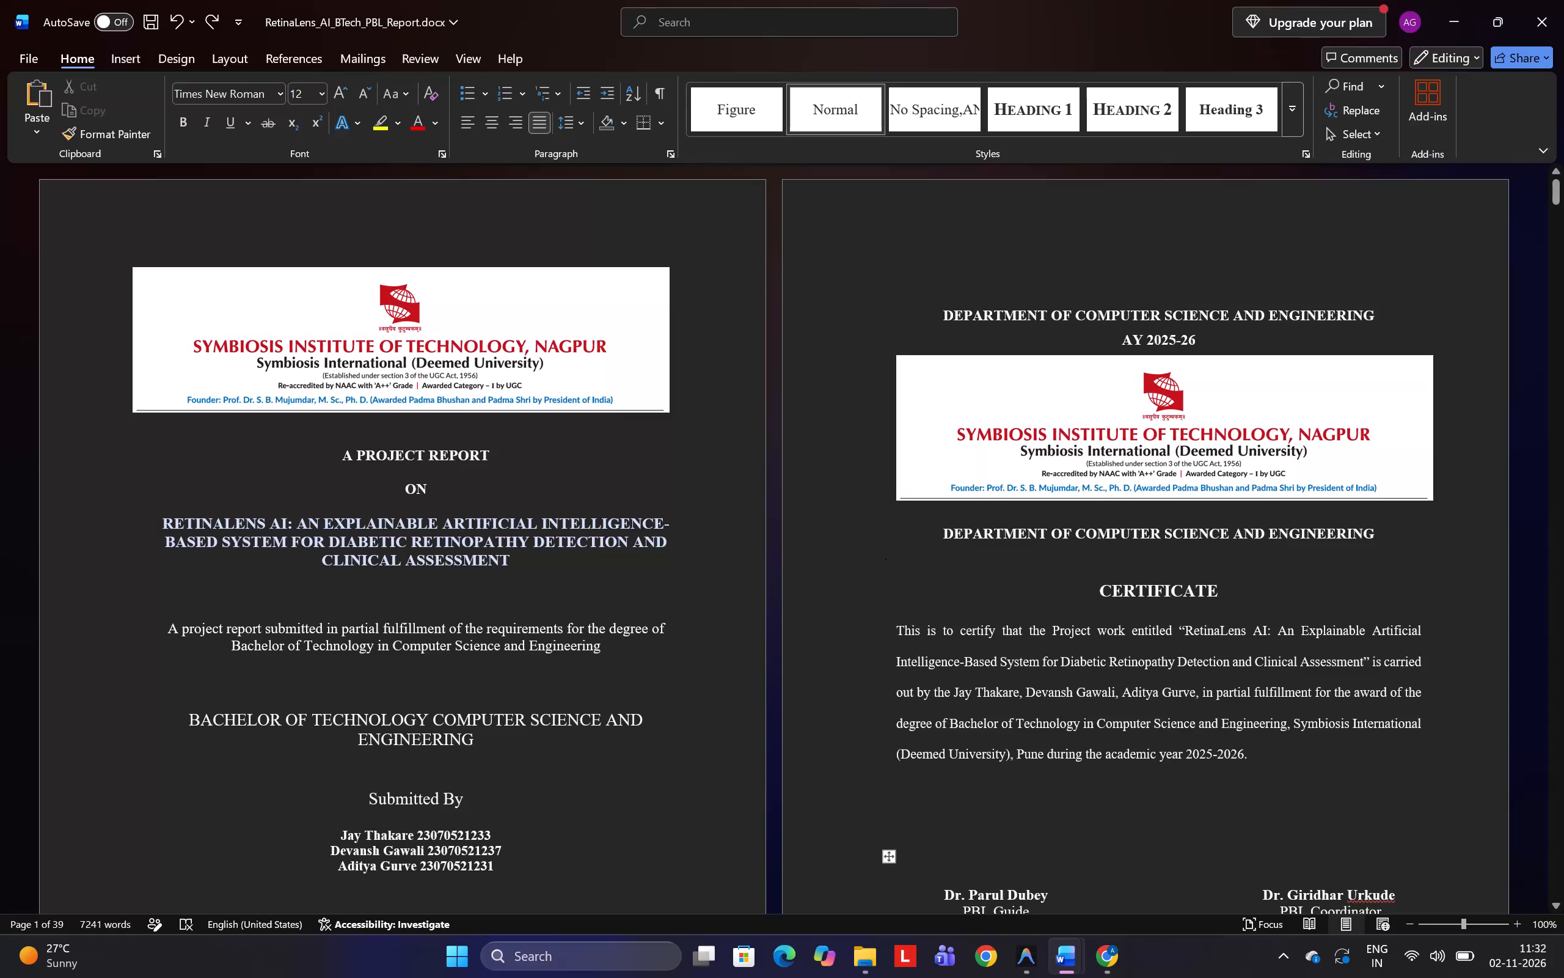
{"action": "scroll", "coordinate": [1105, 771], "scroll_direction": "down", "scroll_amount": 7}
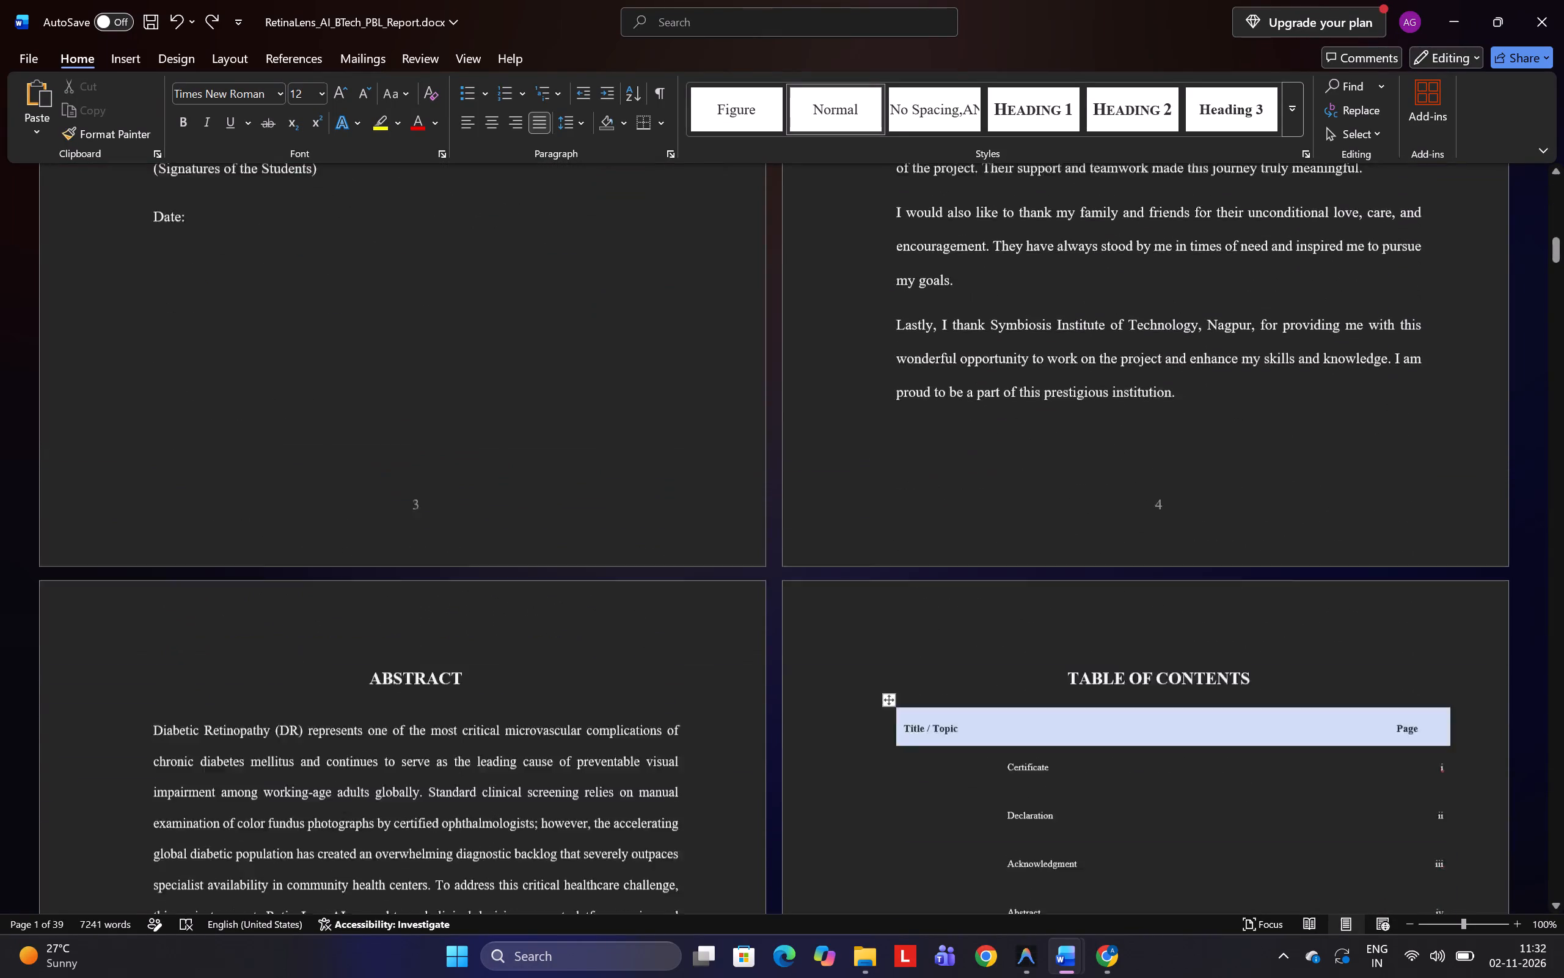